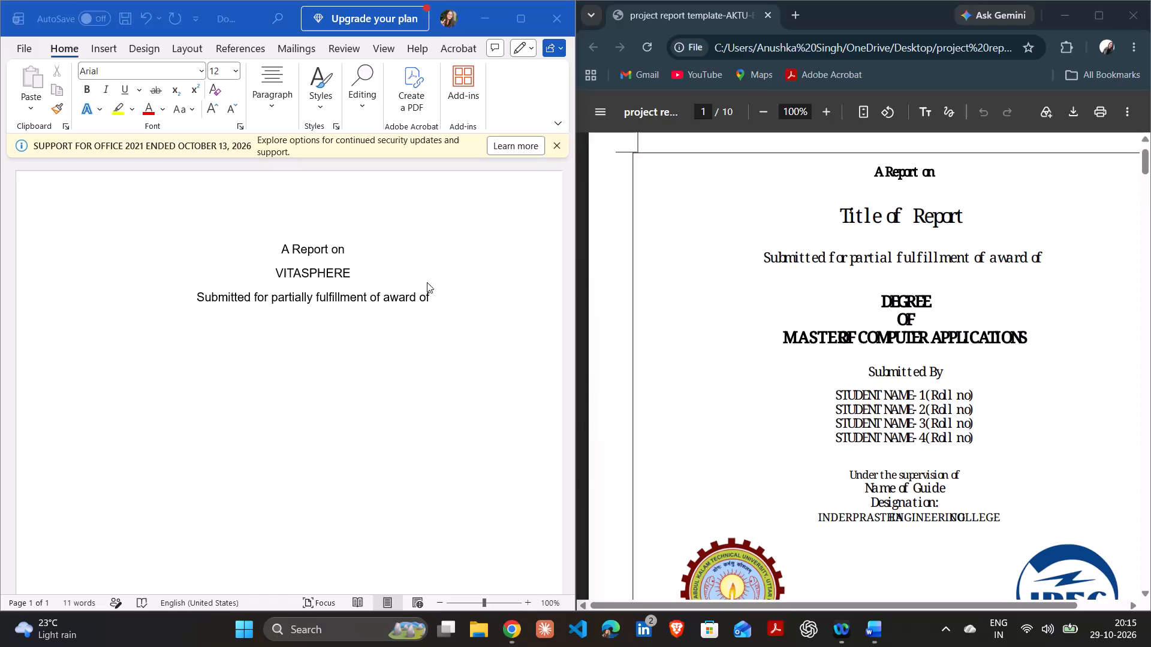
Add the centred text DEGREE in 16 pt below the "Submitted for partially fulfillment of award of" line, leaving a blank line between.
click(448, 294)
key(Return)
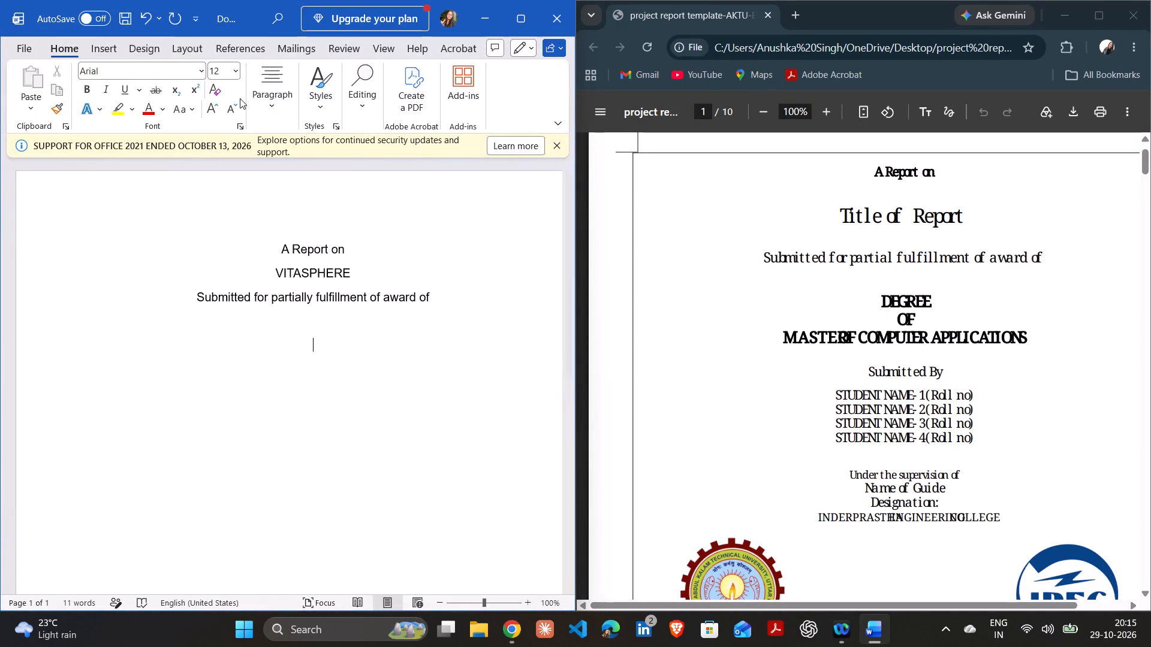
click(236, 65)
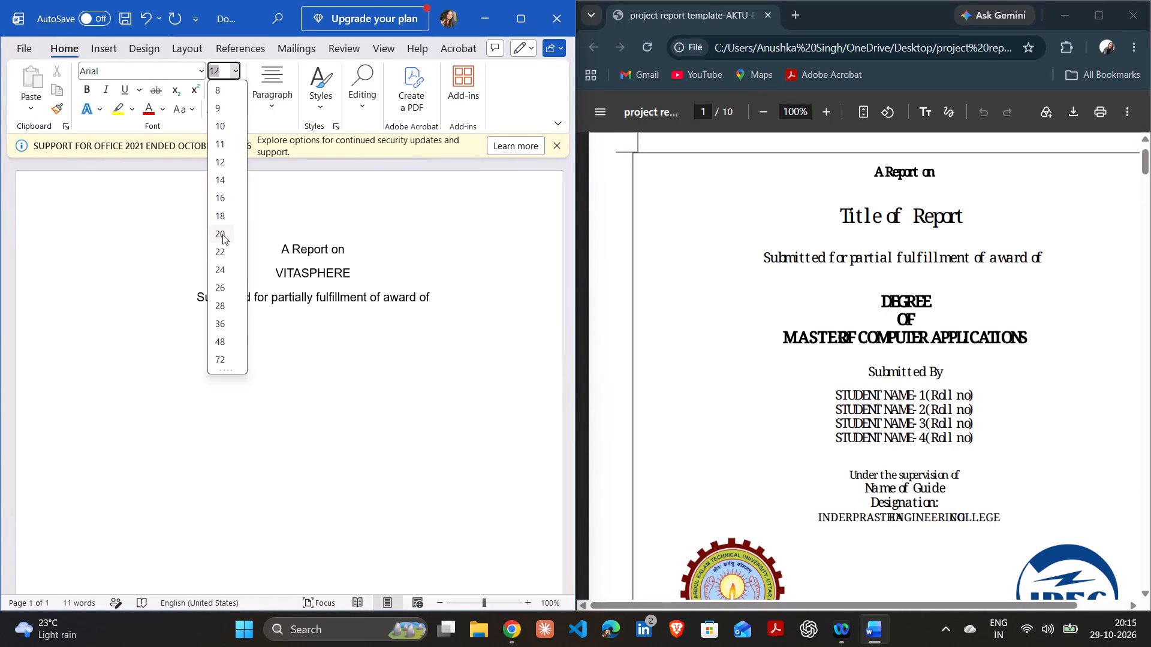
click(415, 267)
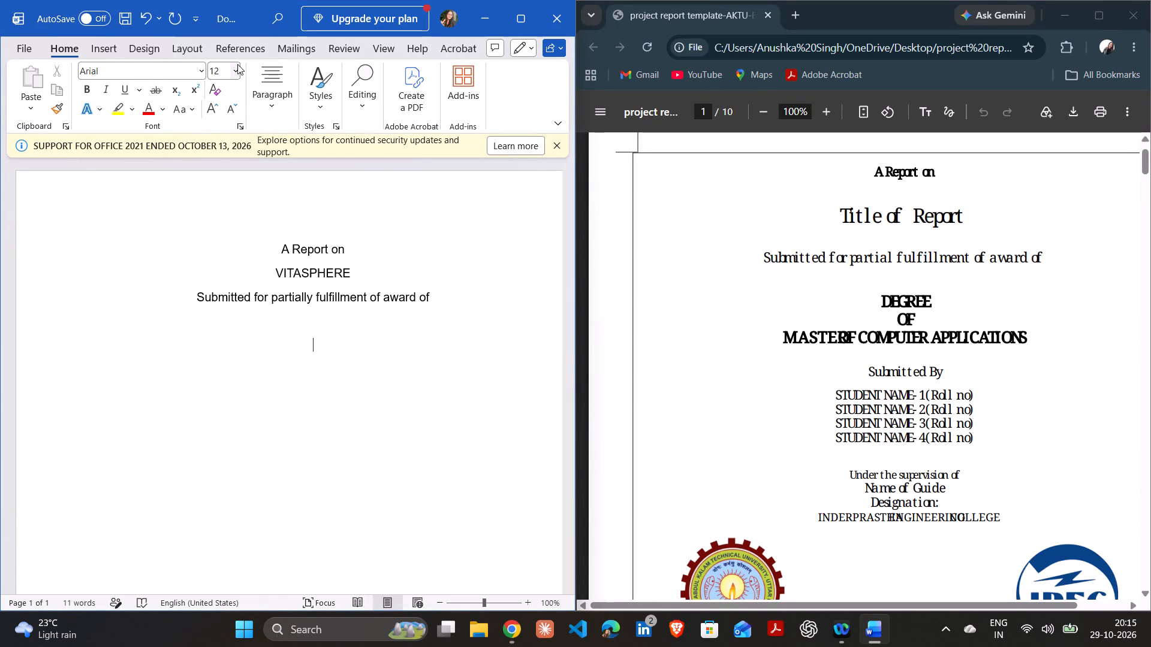
click(237, 64)
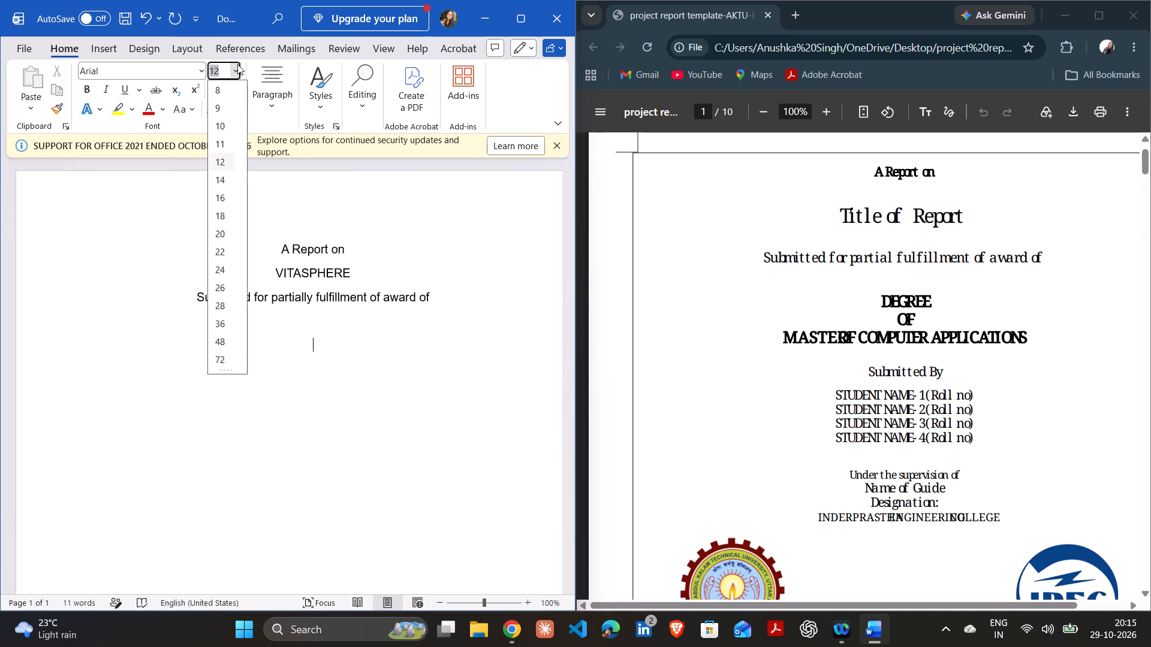
click(220, 196)
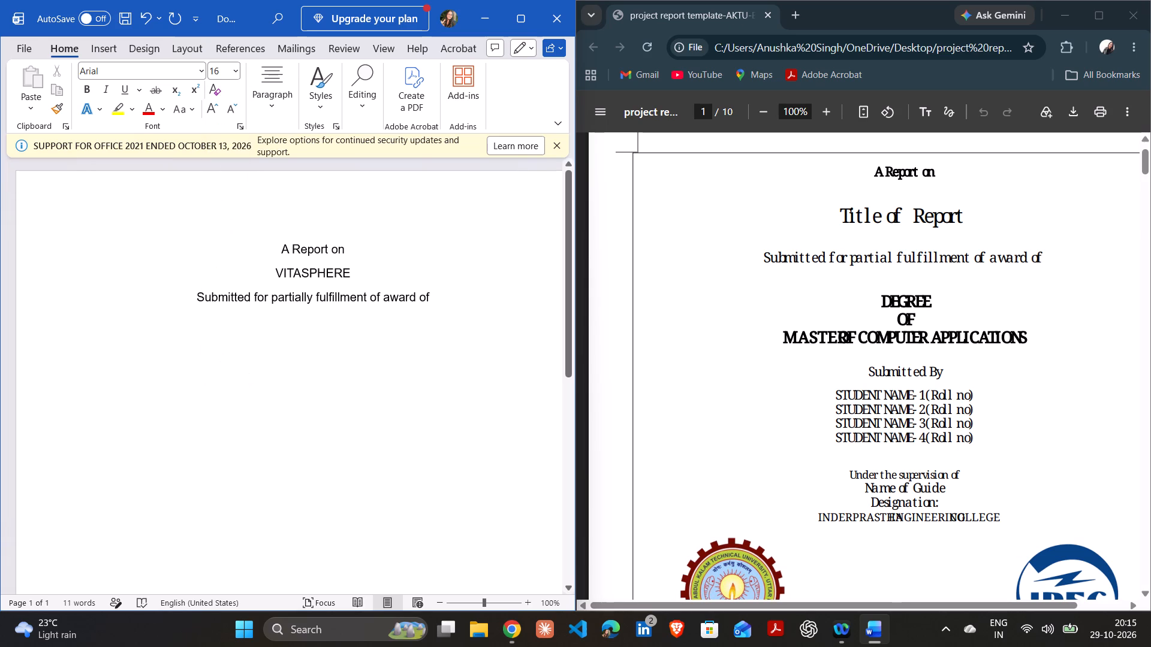
key(d)
key(BackSpace)
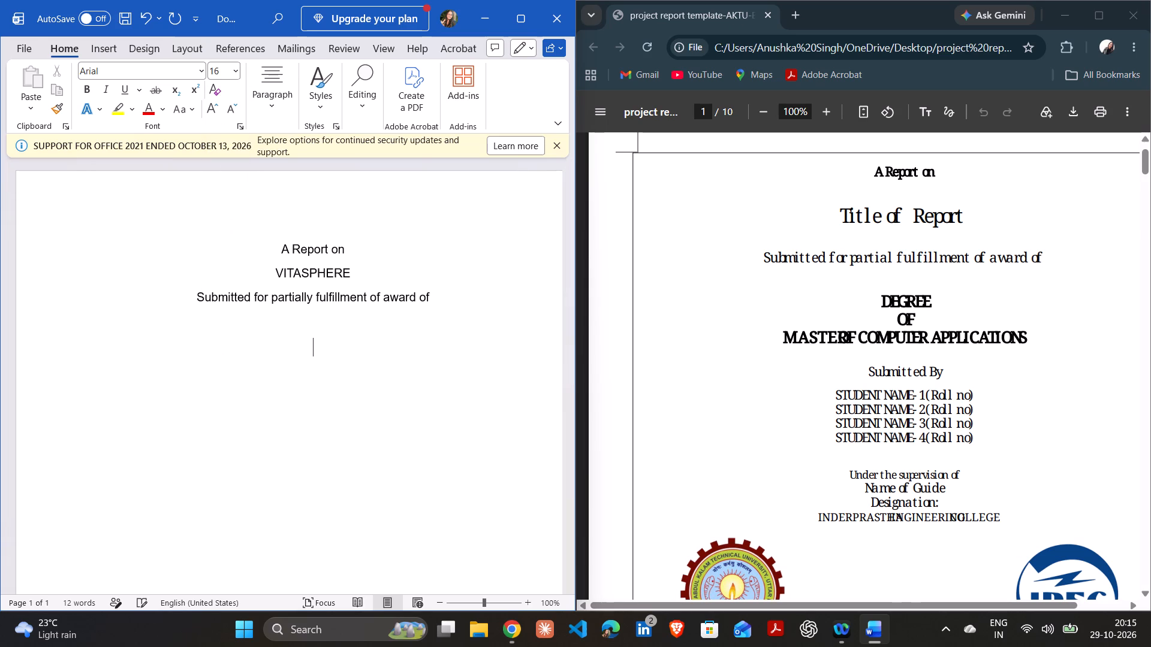
text(DE)
key(BackSpace)
key(e)
key(g)
text(REE)
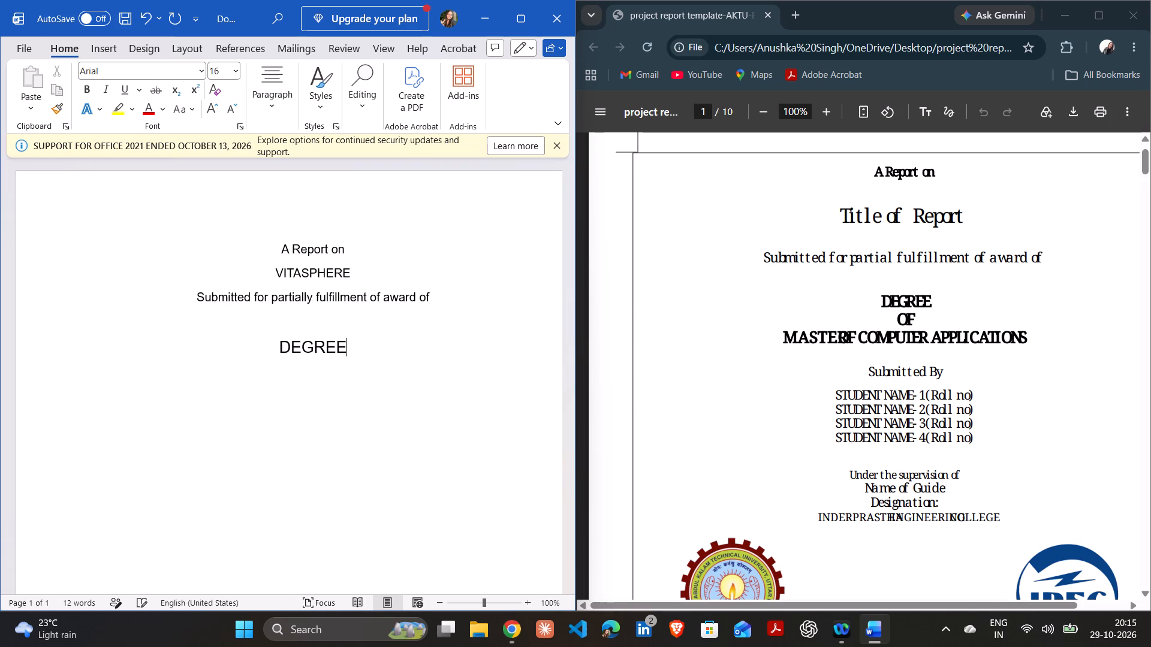
key(space)
Add the lines OF and BACHELOR OF COMPUTER APPLICATION below DEGREE on the title page.
key(Return)
key(o)
key(f)
key(space)
key(Return)
text(BAC)
key(BackSpace)
text(CHELORS)
key(space)
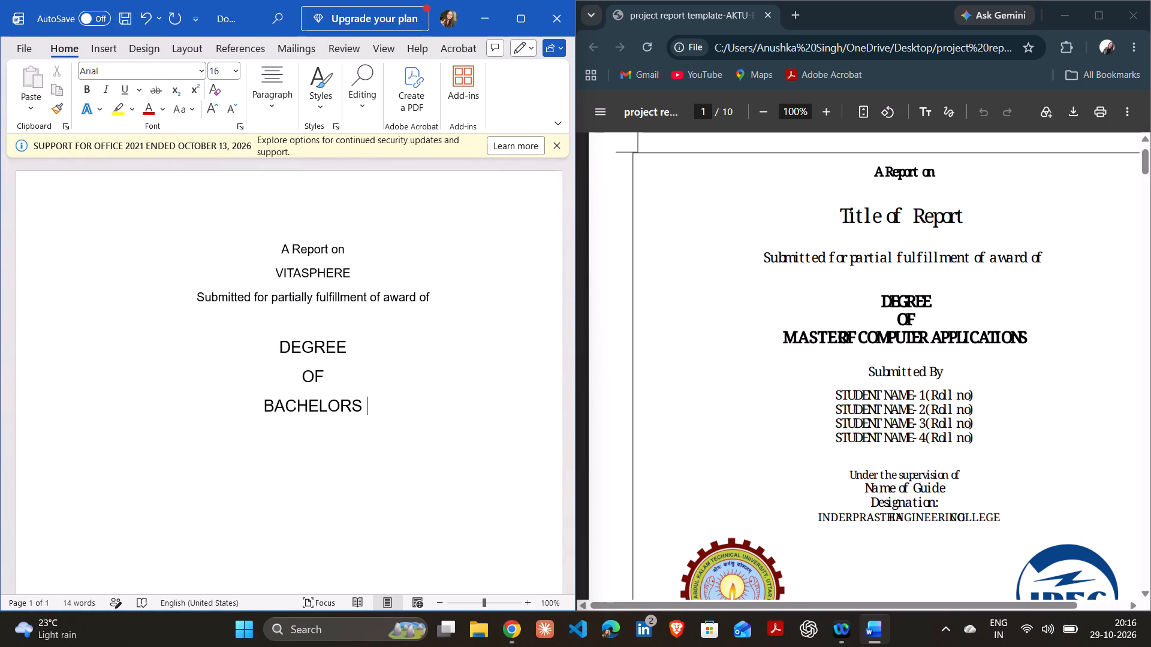
key(BackSpace)
key(BackSpace)
key(space)
text(OF COMPUTER APPLICATION)
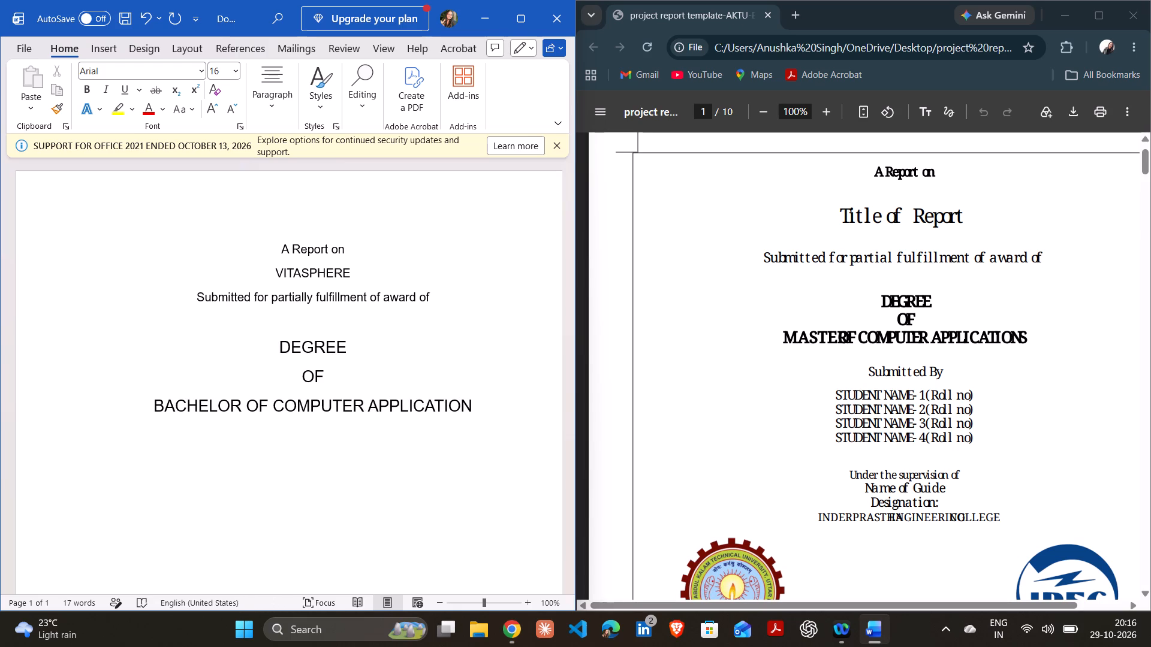
Delete the lines DEGREE, OF and BACHELOR OF COMPUTER APPLICATION from the title page.
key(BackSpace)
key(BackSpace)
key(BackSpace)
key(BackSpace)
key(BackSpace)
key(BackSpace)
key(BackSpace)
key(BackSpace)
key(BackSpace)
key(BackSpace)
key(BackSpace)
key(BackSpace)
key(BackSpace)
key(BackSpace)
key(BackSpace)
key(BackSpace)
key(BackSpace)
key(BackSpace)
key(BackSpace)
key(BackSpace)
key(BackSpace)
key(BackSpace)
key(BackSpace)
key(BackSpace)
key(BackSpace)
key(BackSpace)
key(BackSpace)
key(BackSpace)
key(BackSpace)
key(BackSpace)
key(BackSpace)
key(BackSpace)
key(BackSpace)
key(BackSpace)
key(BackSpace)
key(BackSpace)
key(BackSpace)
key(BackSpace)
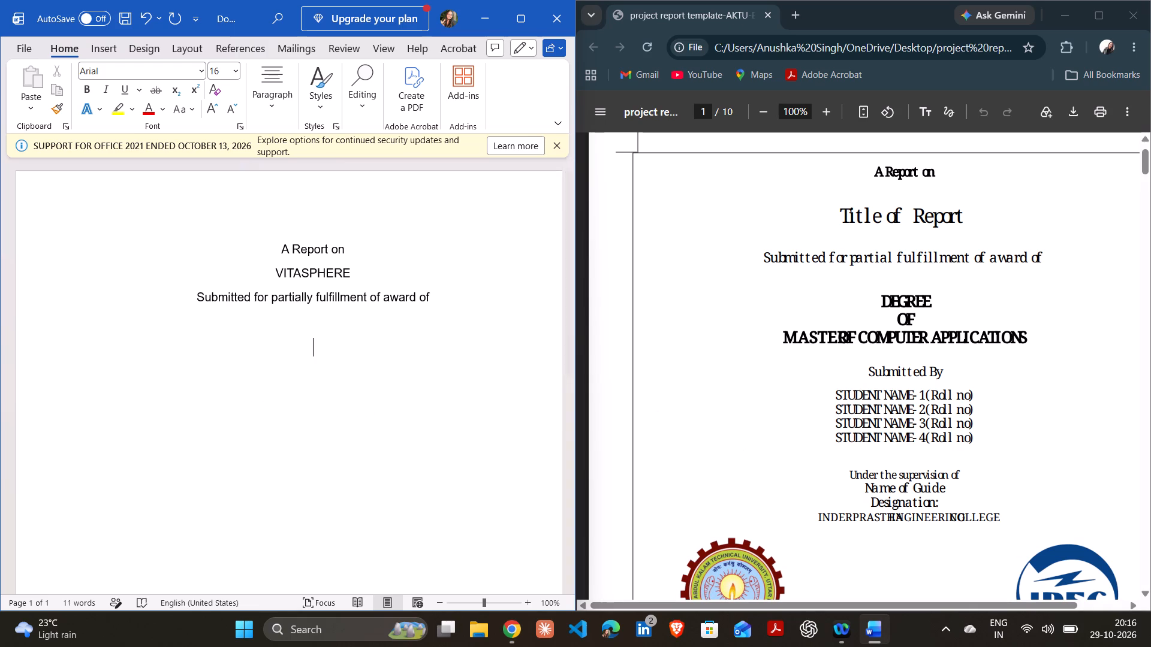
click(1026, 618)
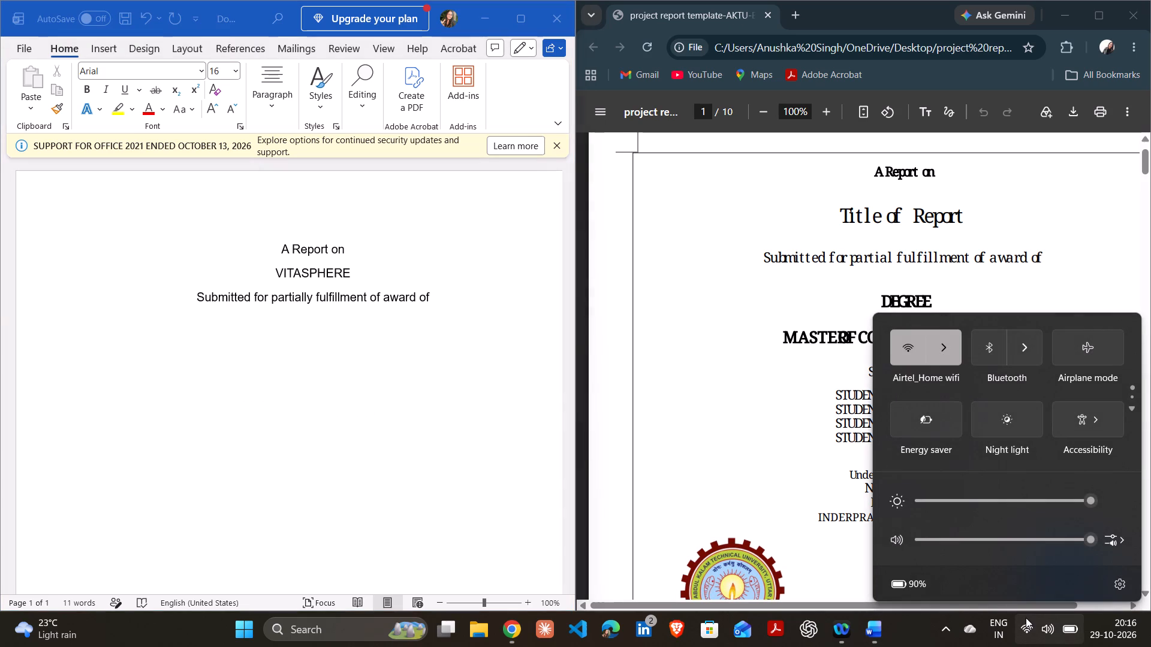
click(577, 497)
Search Windows for SCREE and open the web results for the suggestion "screen recorder".
click(370, 636)
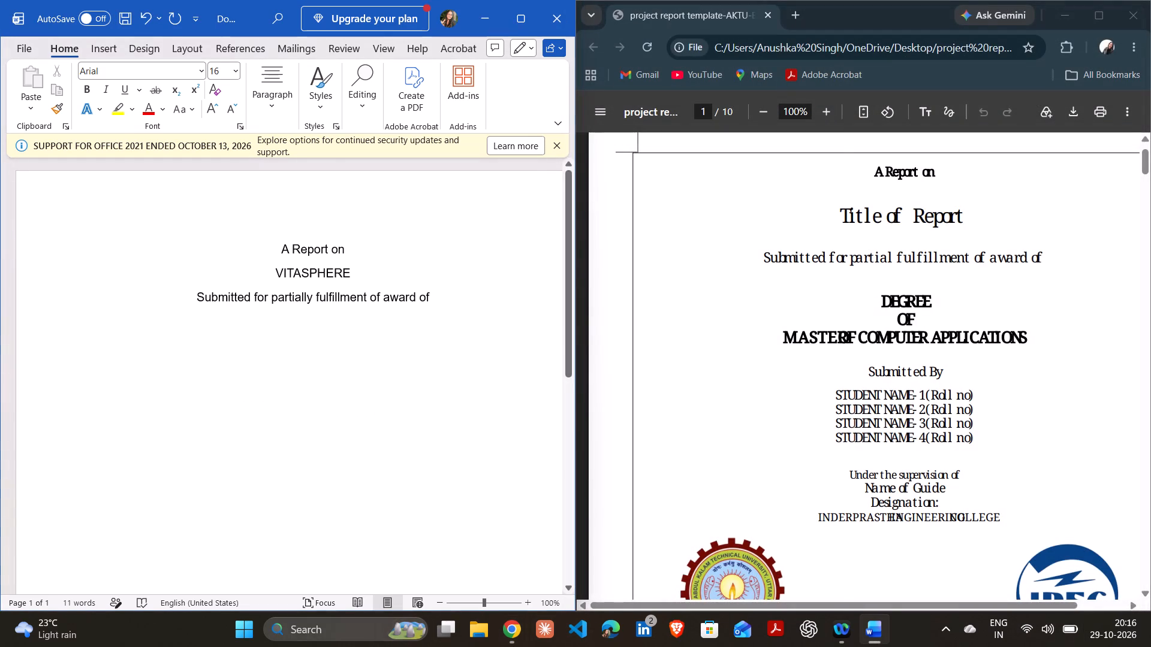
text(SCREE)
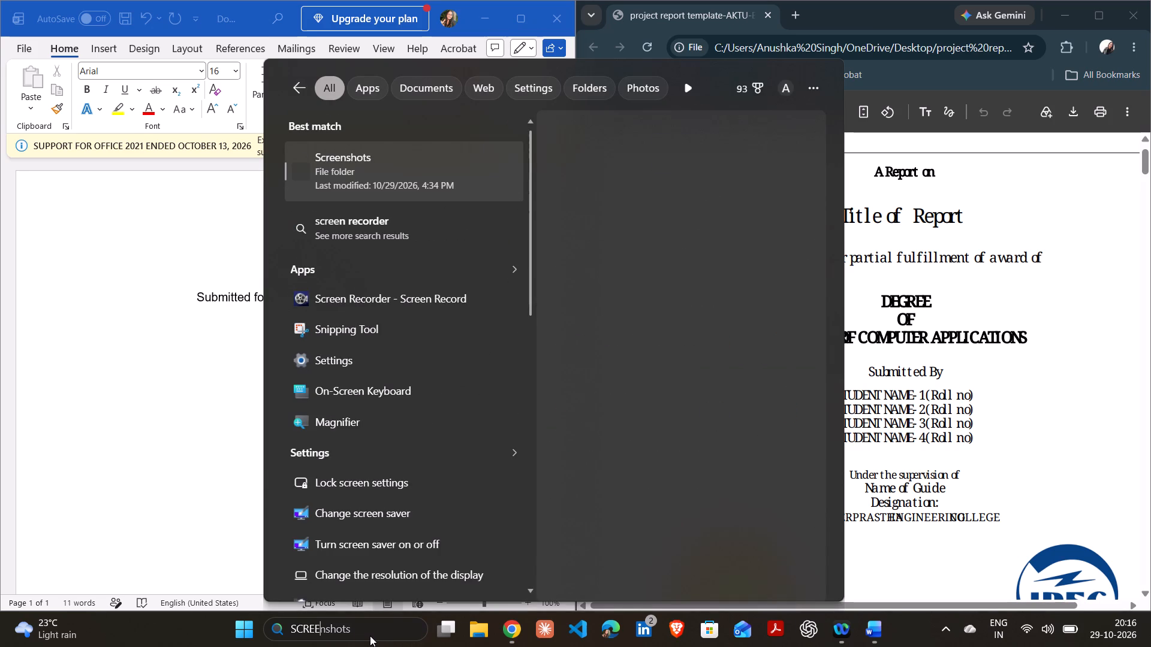
click(391, 226)
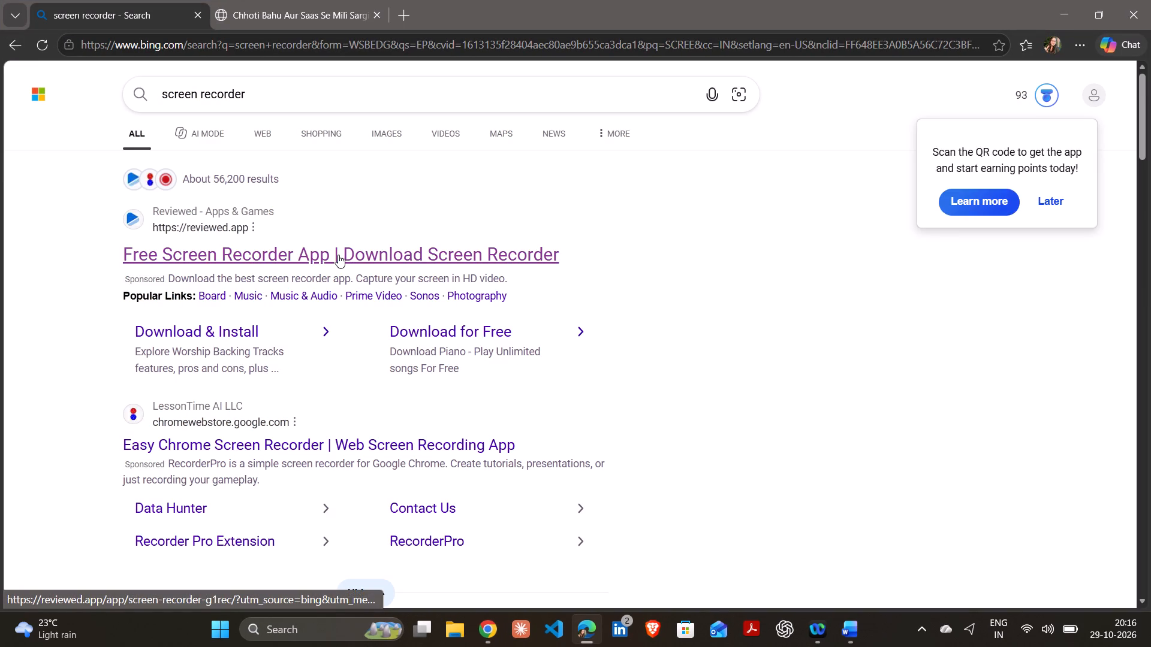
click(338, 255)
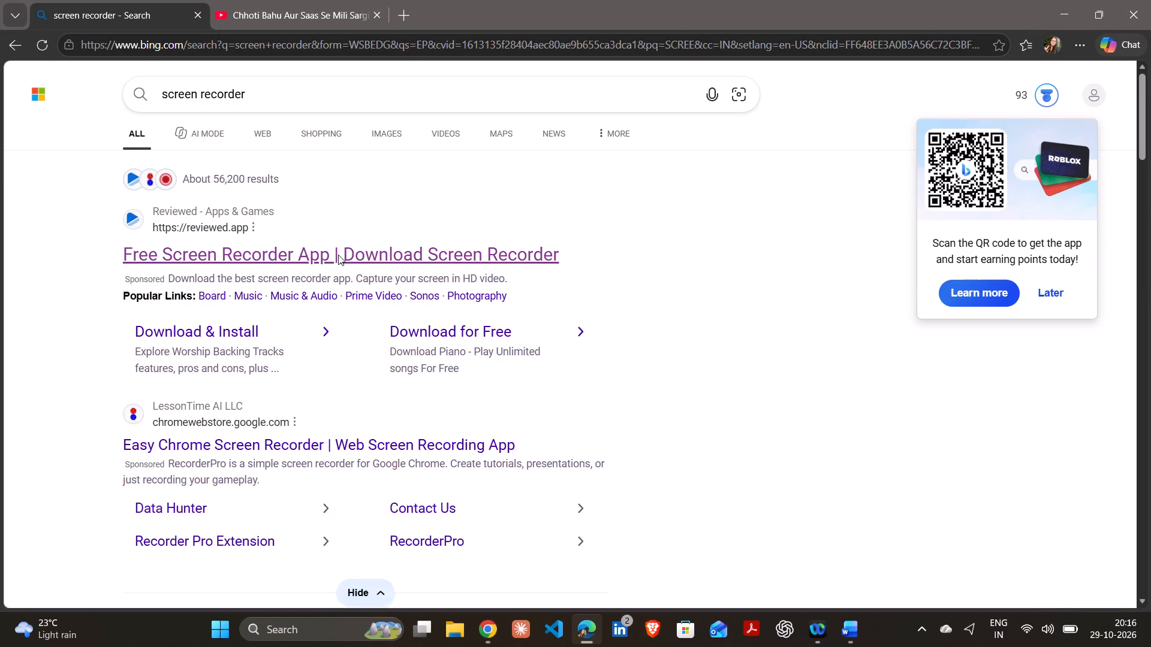
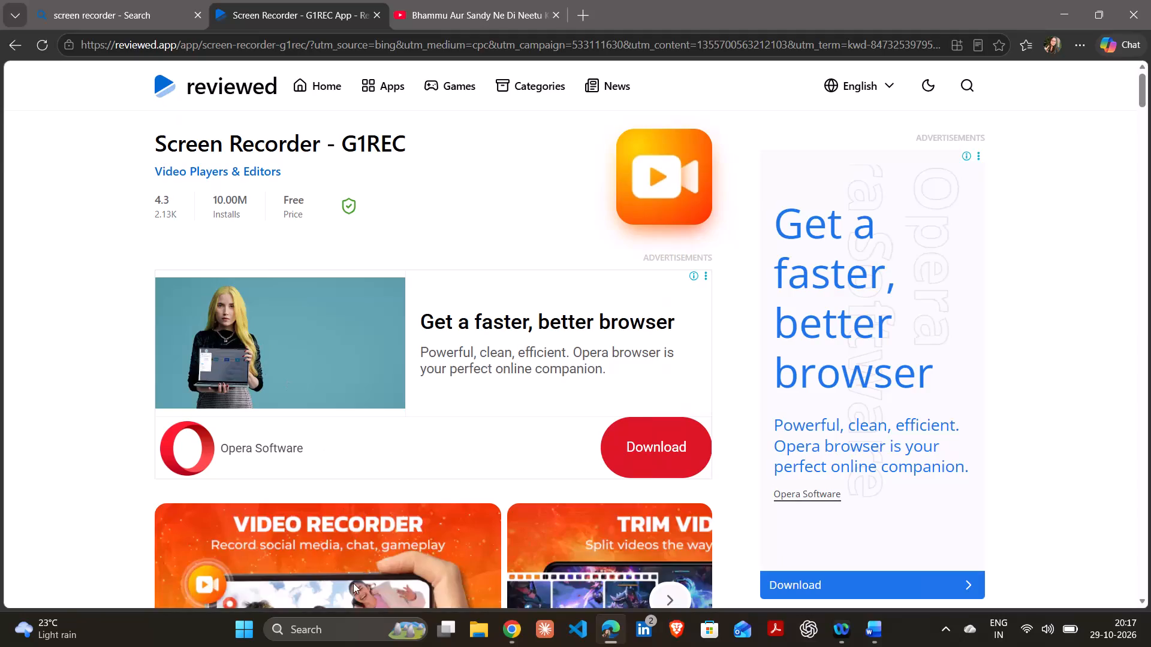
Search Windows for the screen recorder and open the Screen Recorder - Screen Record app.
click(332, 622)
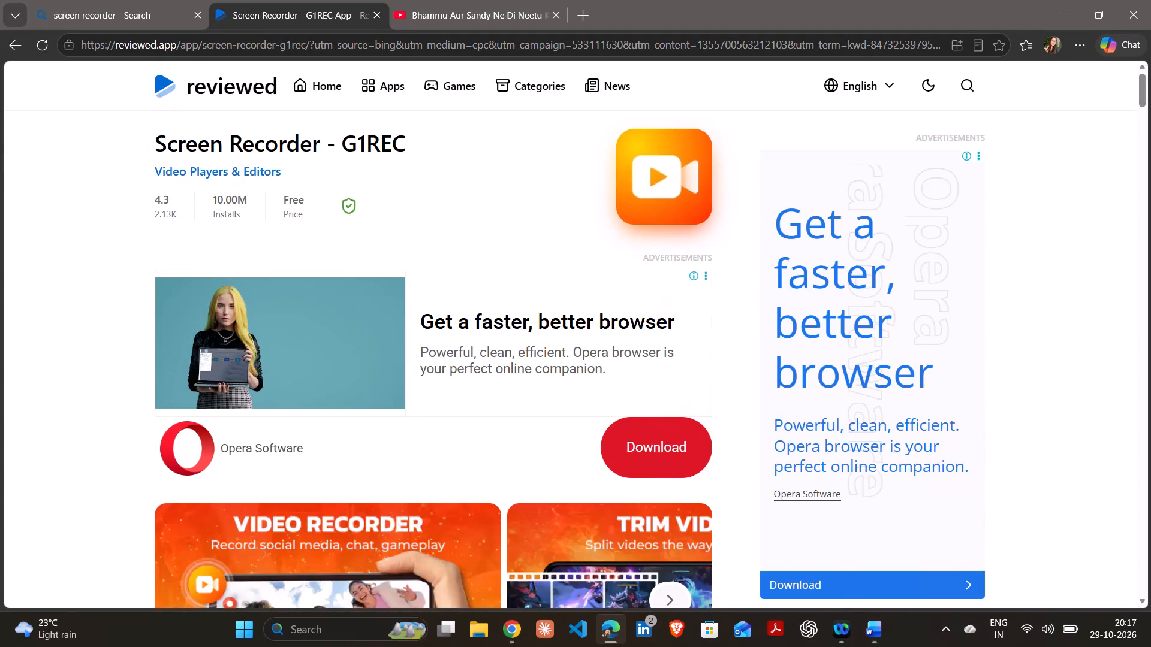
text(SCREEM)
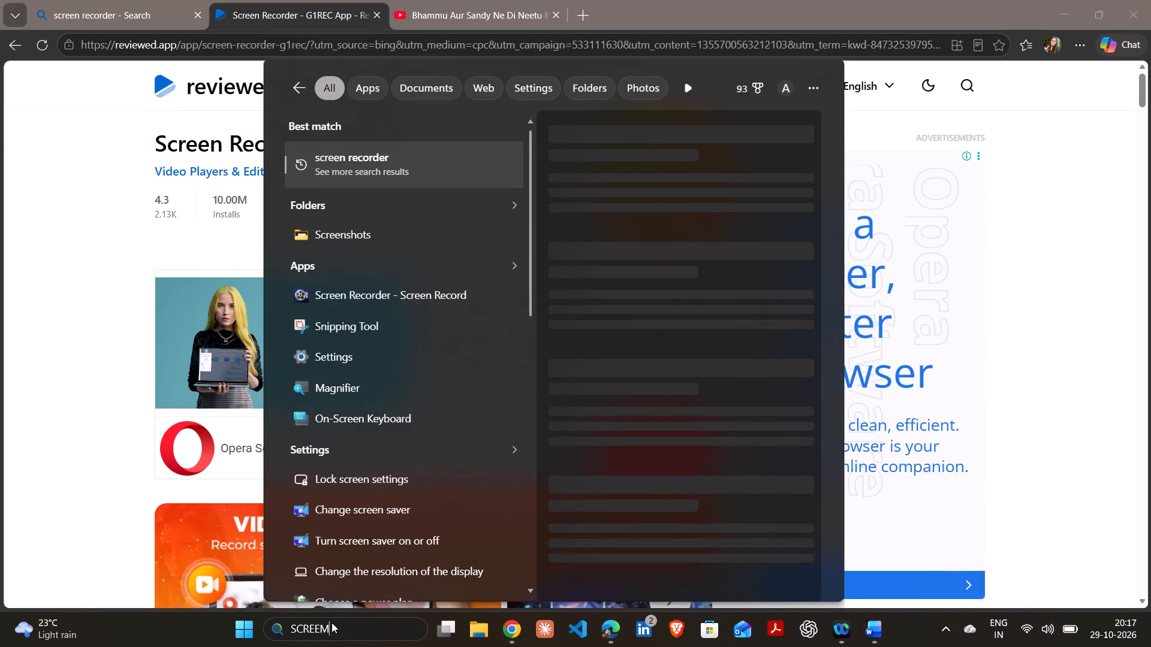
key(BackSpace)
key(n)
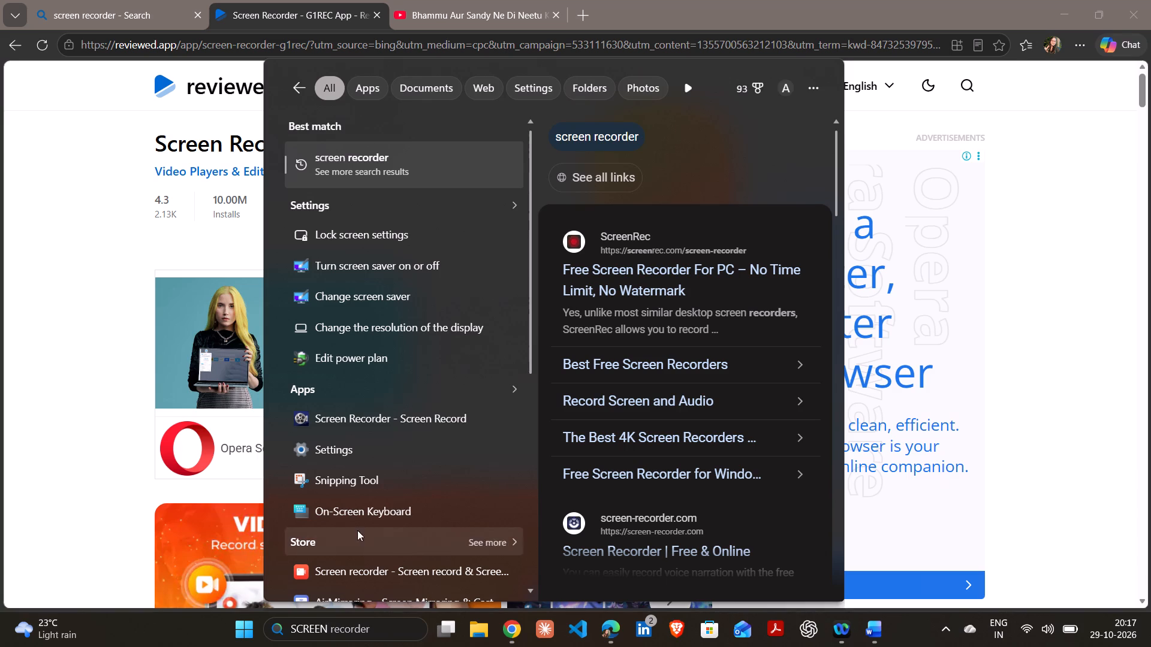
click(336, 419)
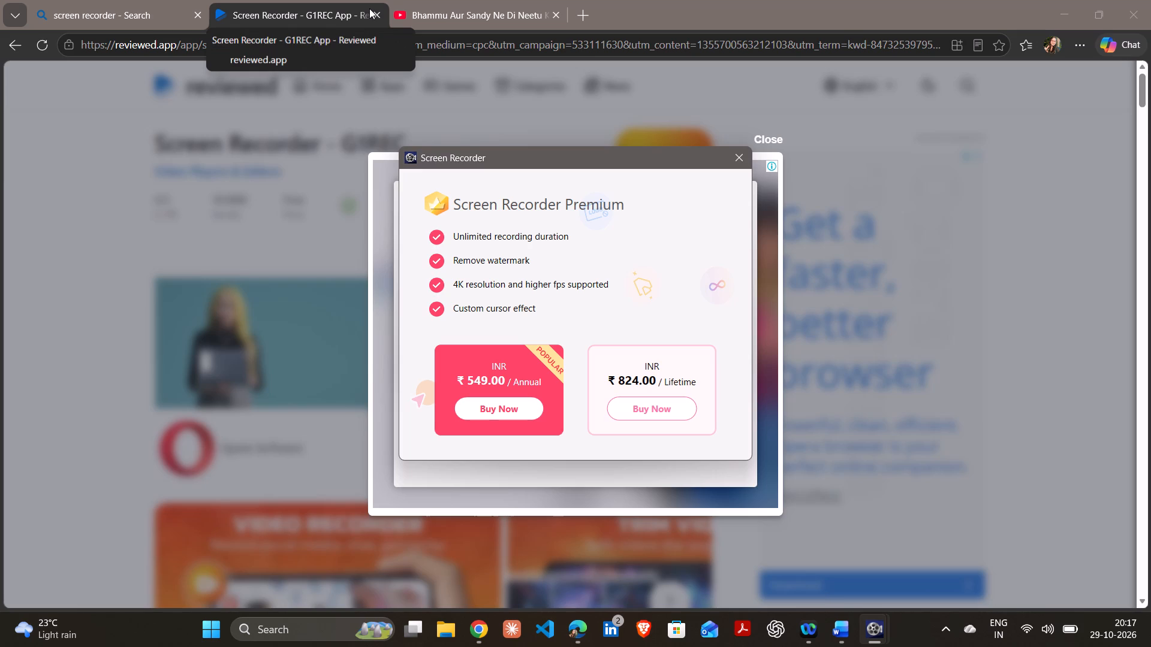
Dismiss the advert on the G1REC page, close that page, and close the Edge browser.
click(766, 136)
click(766, 136)
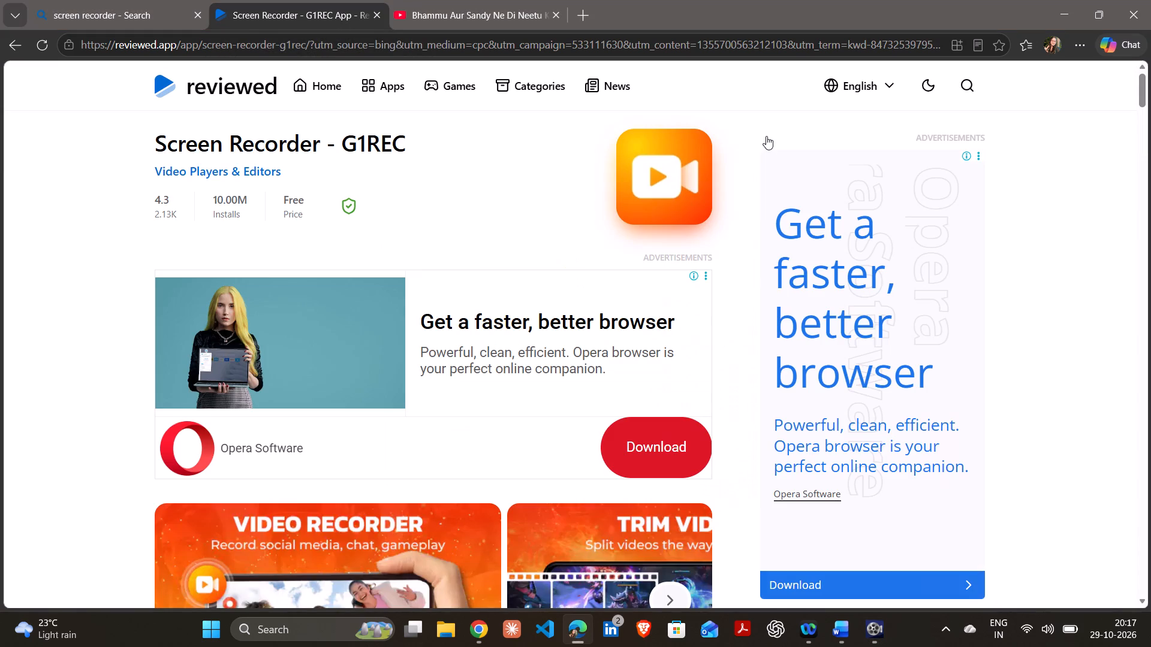
click(374, 16)
click(1150, 9)
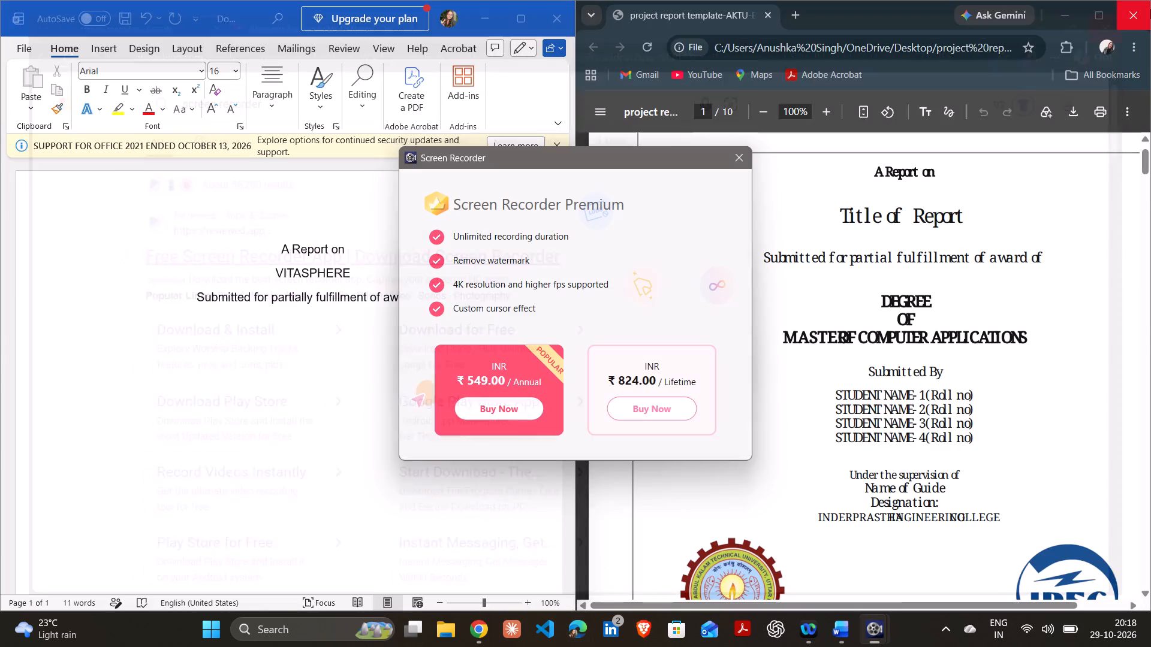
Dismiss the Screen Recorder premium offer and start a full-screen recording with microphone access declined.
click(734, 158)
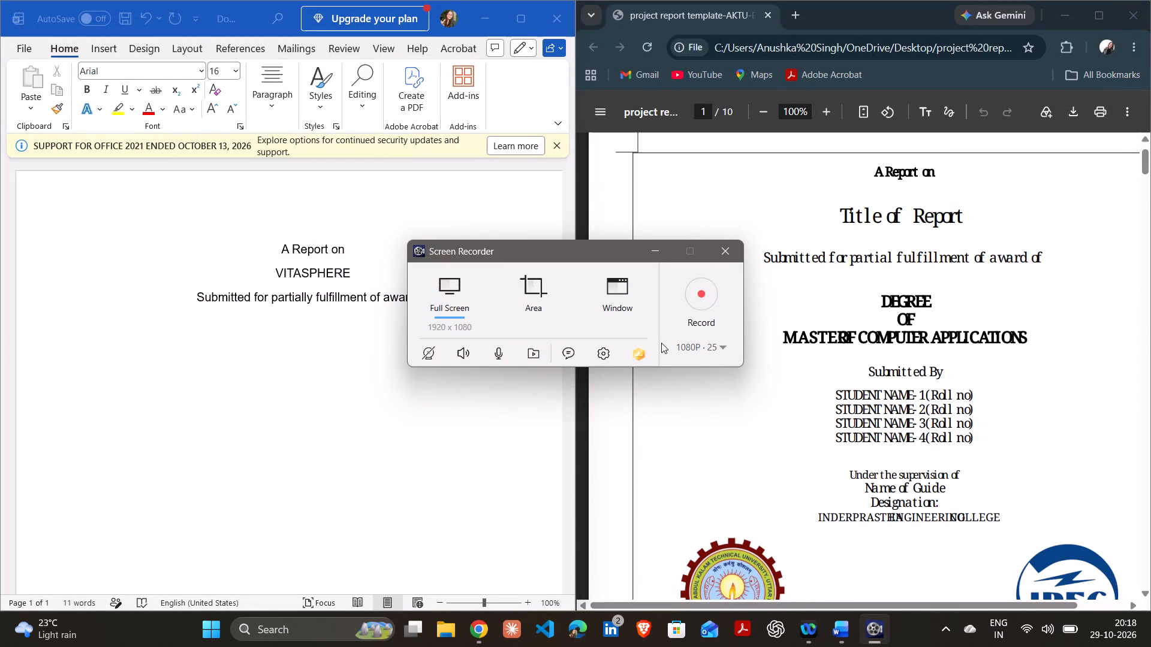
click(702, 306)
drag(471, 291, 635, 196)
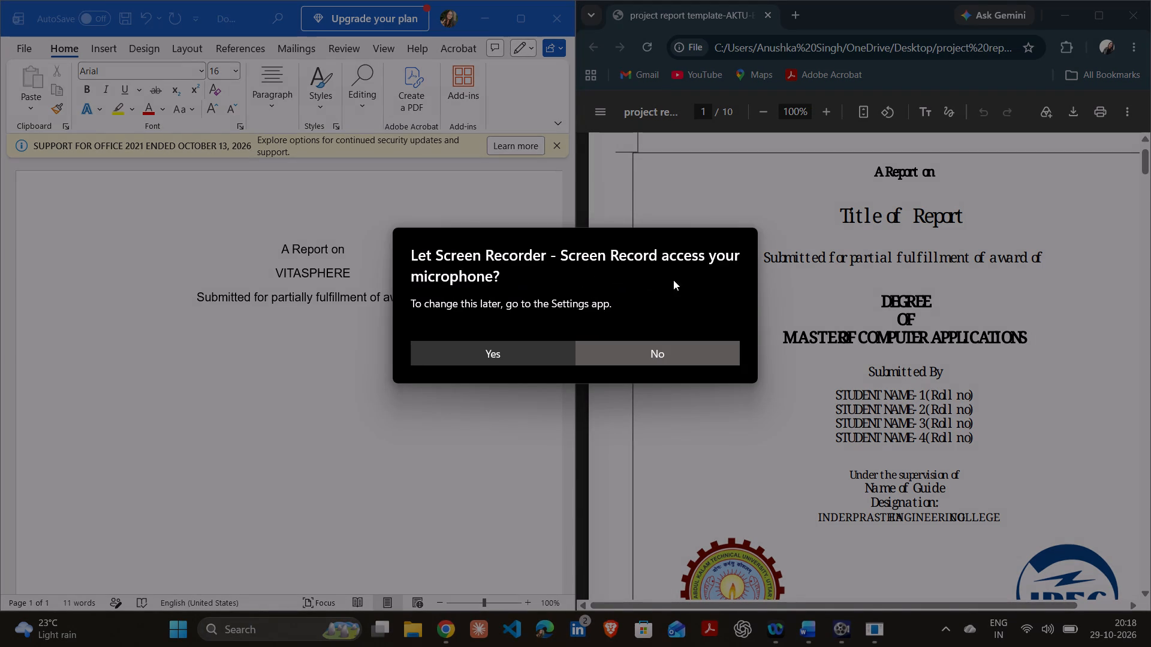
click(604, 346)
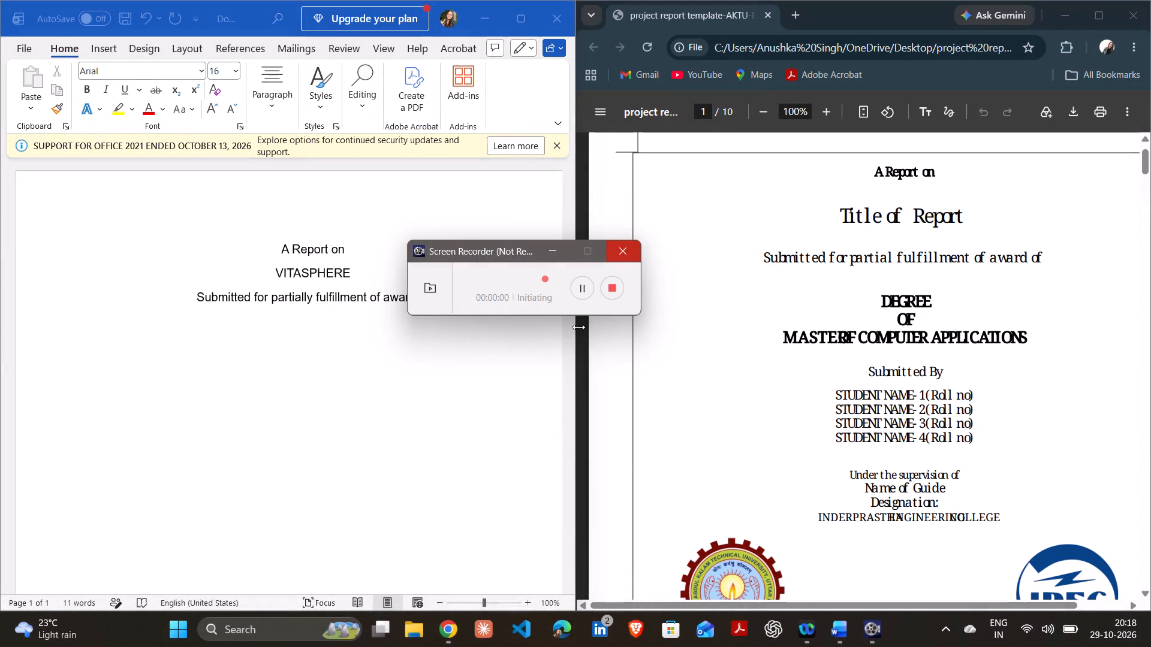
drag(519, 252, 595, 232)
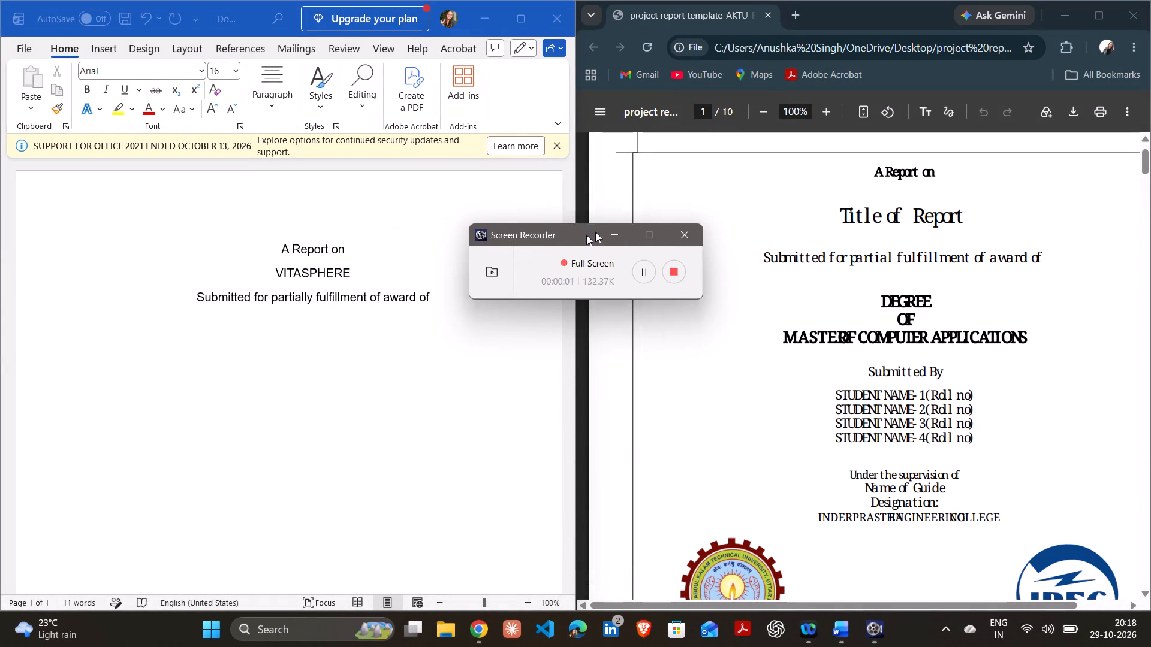
Move the Screen Recorder window off the Word document, return to the document, and dismiss the incoming WhatsApp notification.
drag(595, 232, 736, 34)
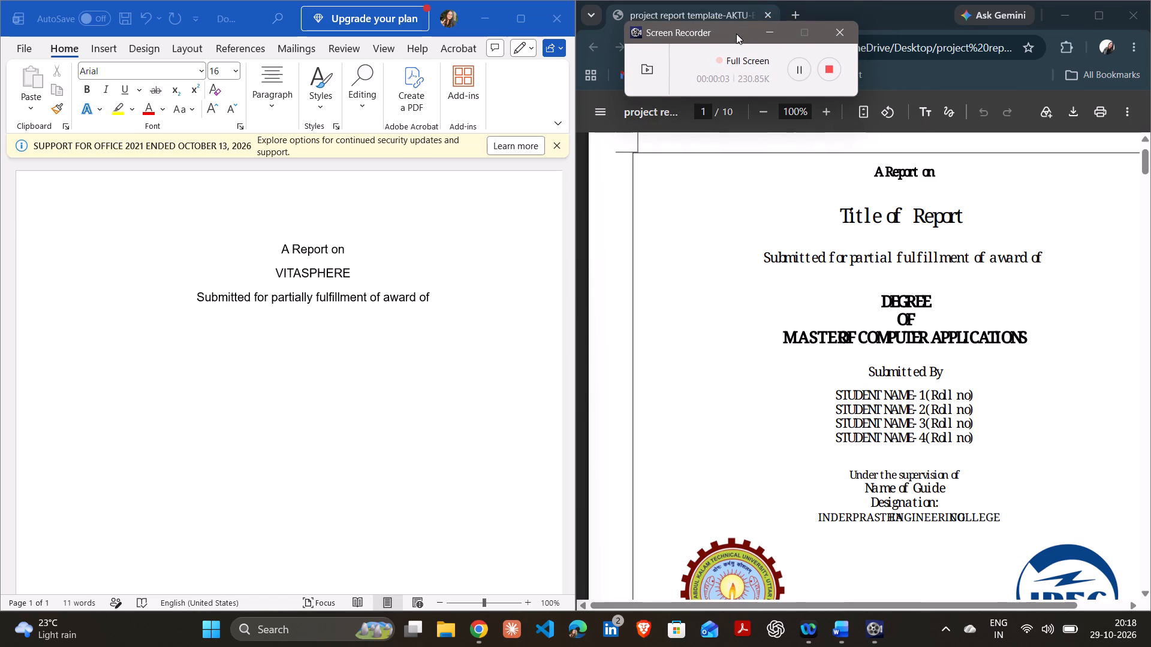
click(381, 346)
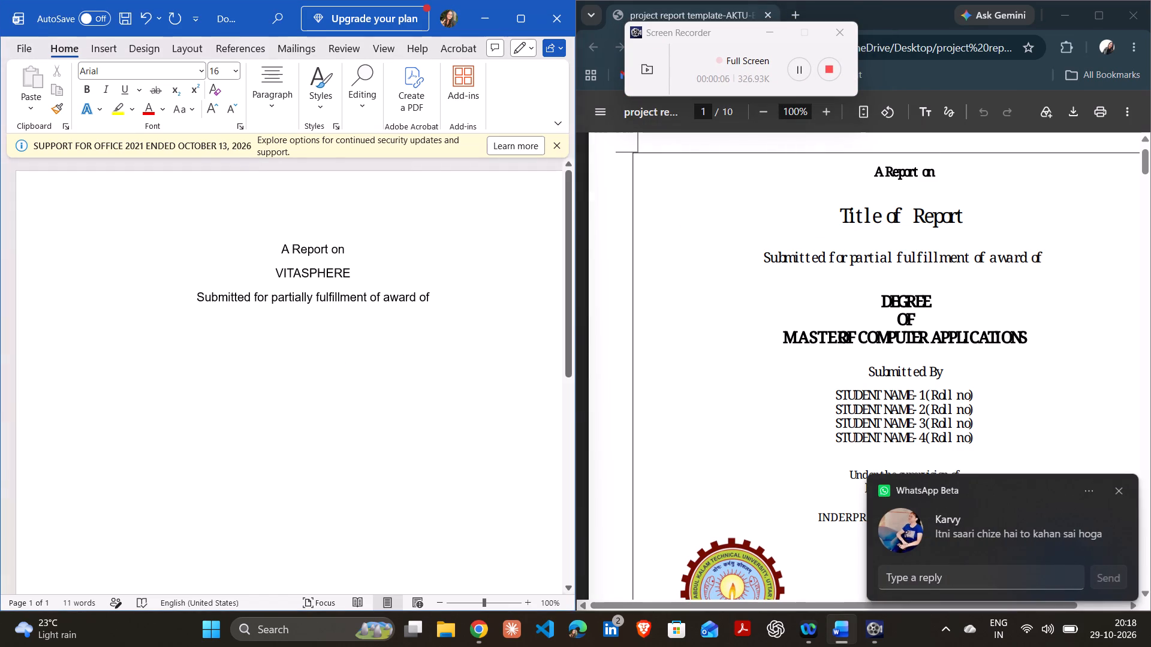
click(1125, 483)
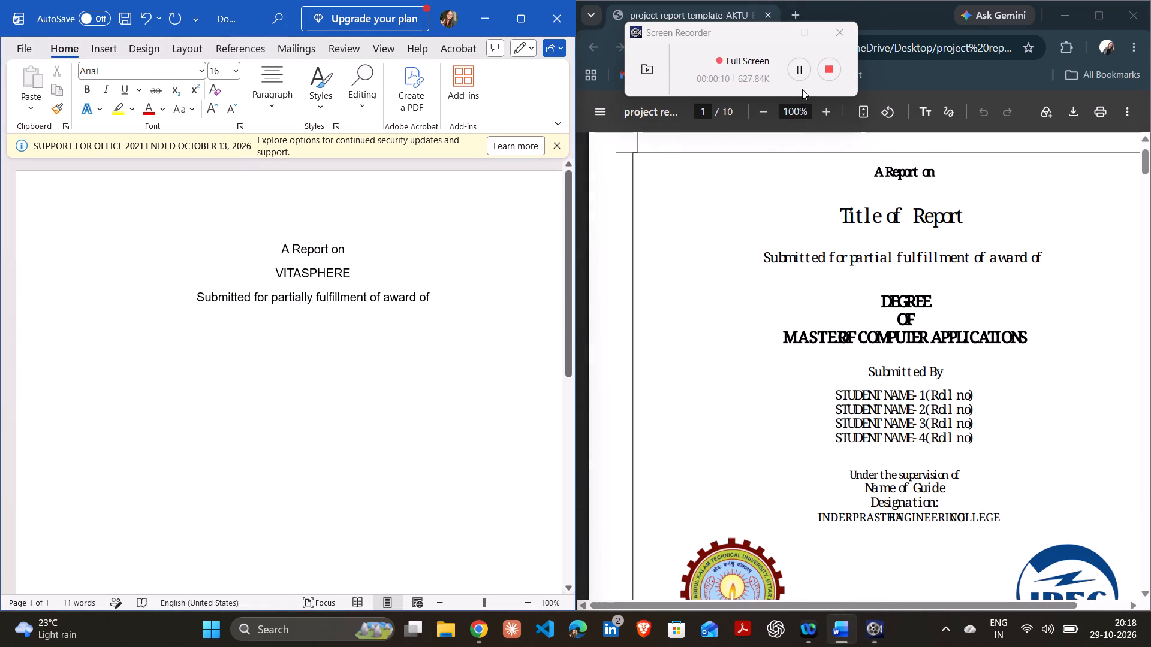
Pause and stop the full-screen recording, and dismiss the Screen Recorder rating request.
click(797, 64)
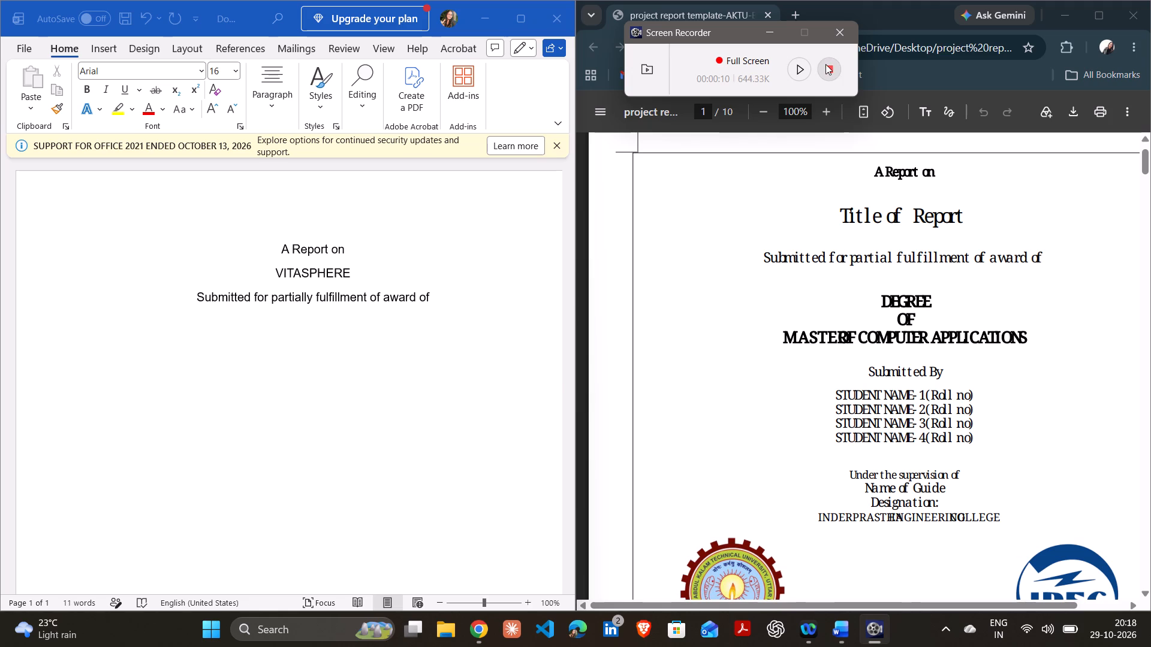
click(825, 64)
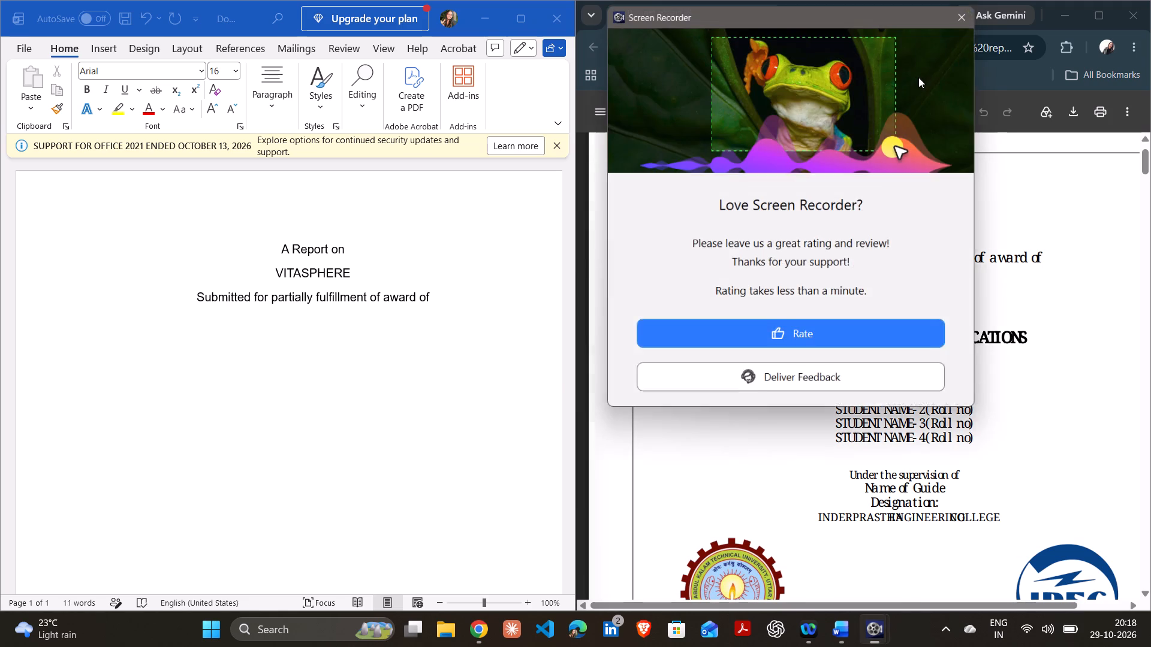
click(964, 11)
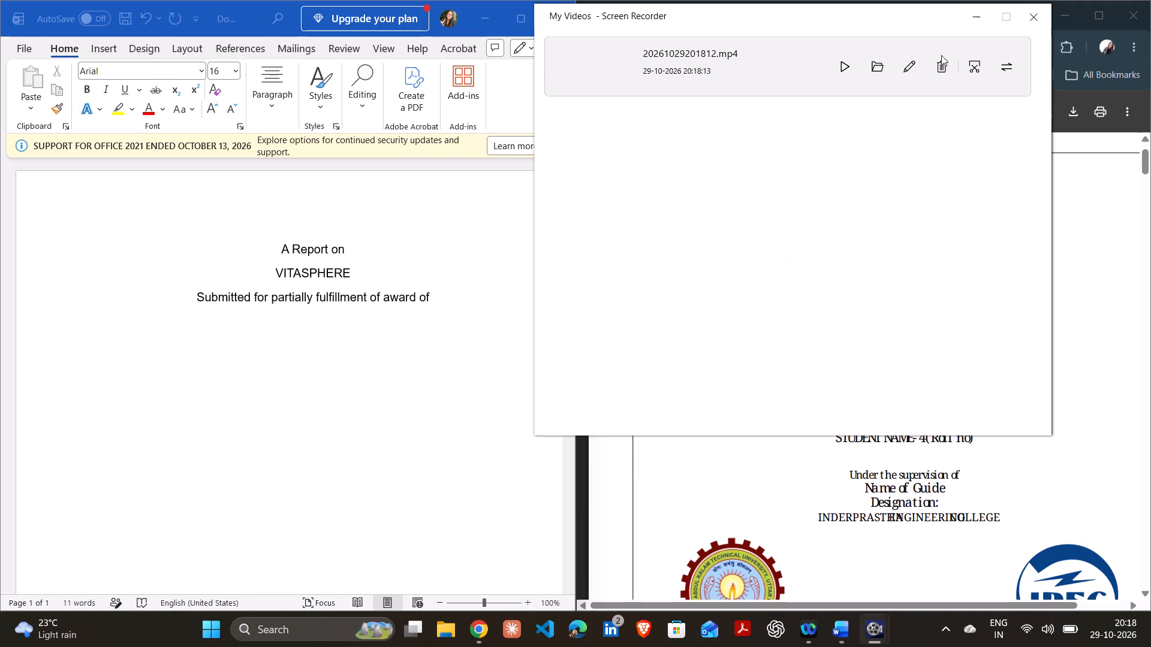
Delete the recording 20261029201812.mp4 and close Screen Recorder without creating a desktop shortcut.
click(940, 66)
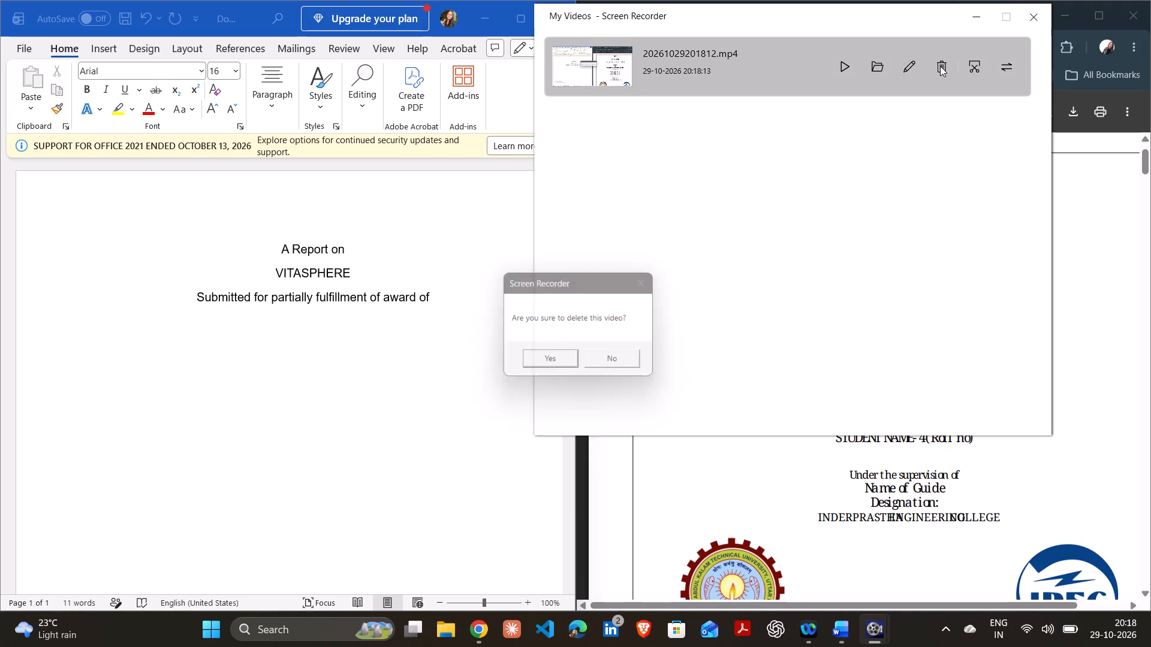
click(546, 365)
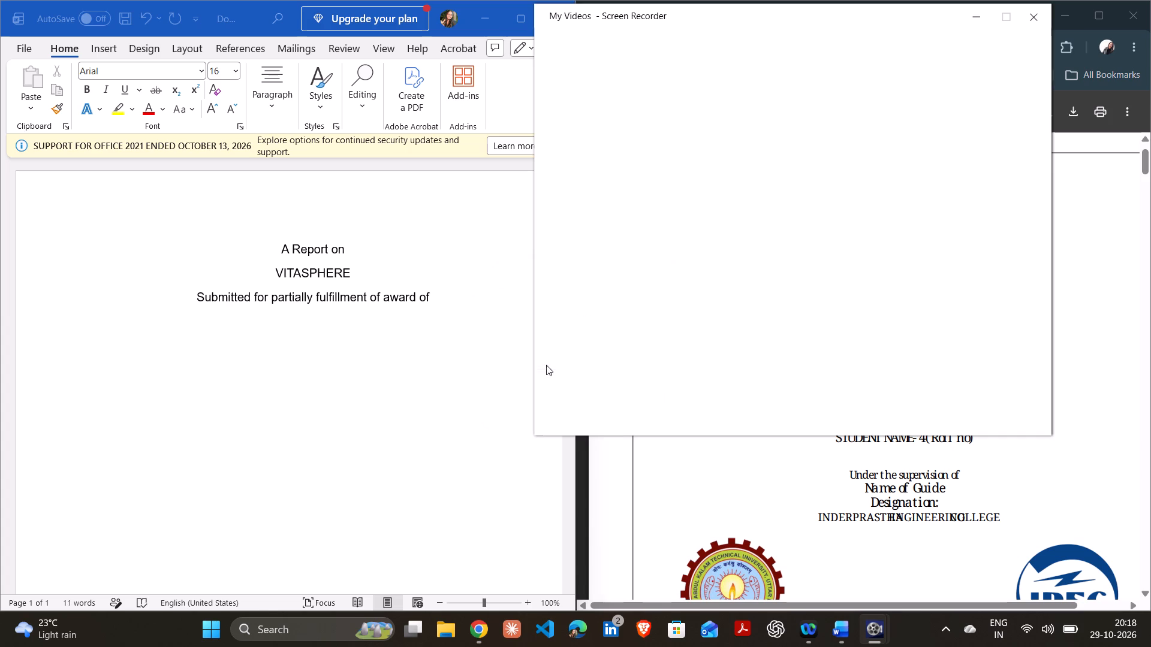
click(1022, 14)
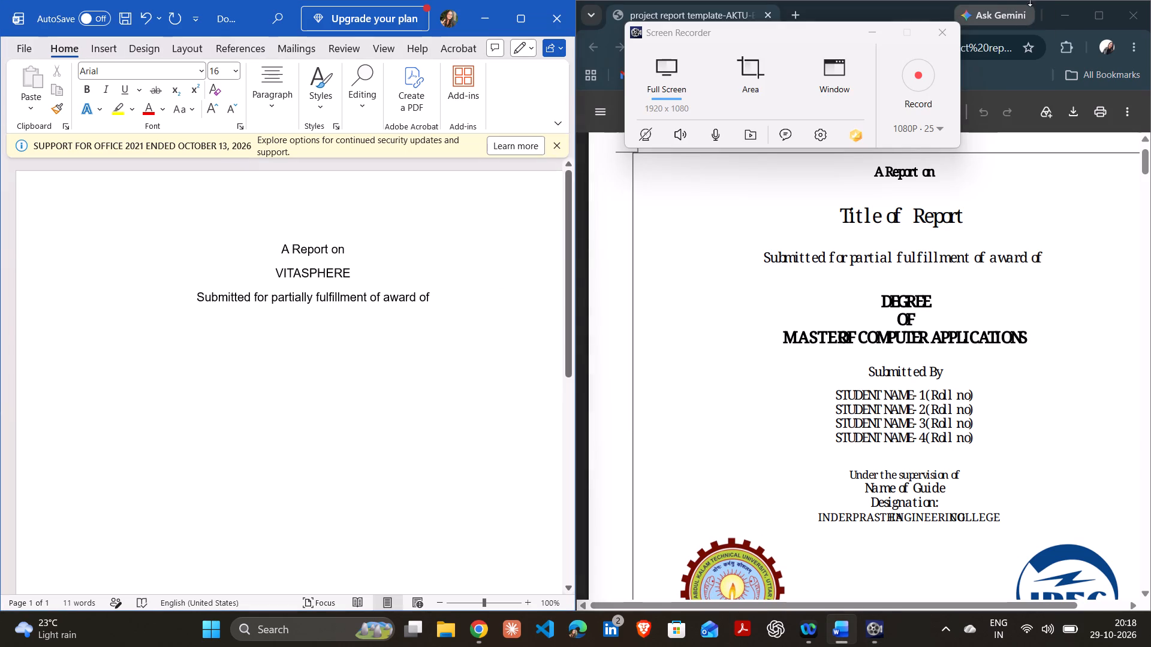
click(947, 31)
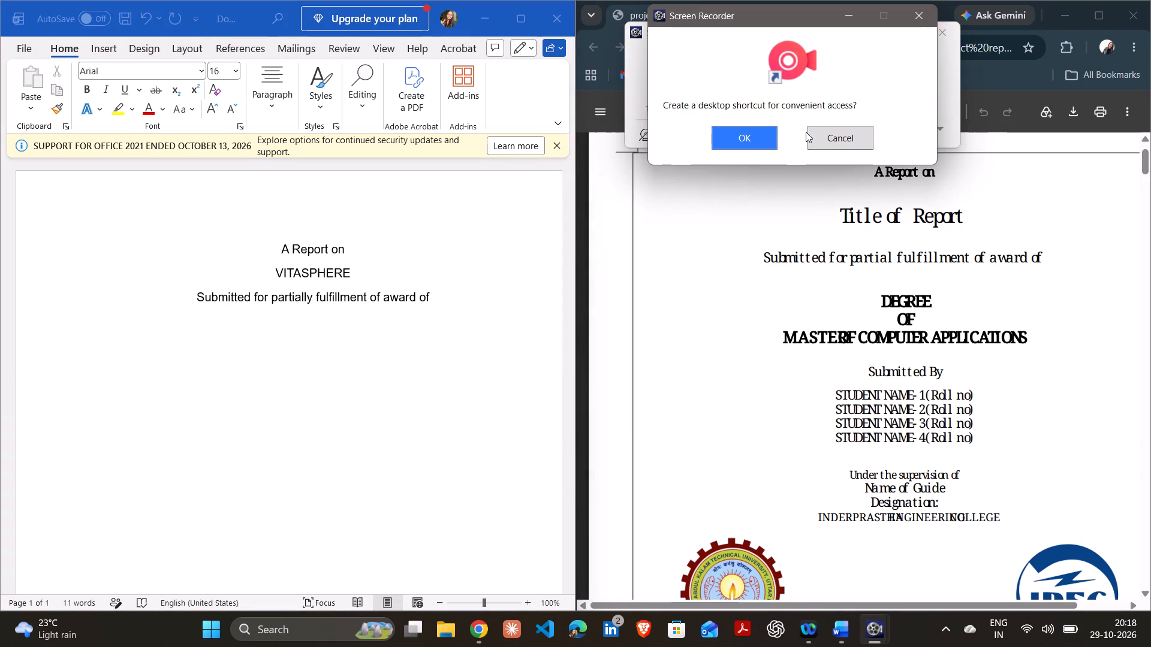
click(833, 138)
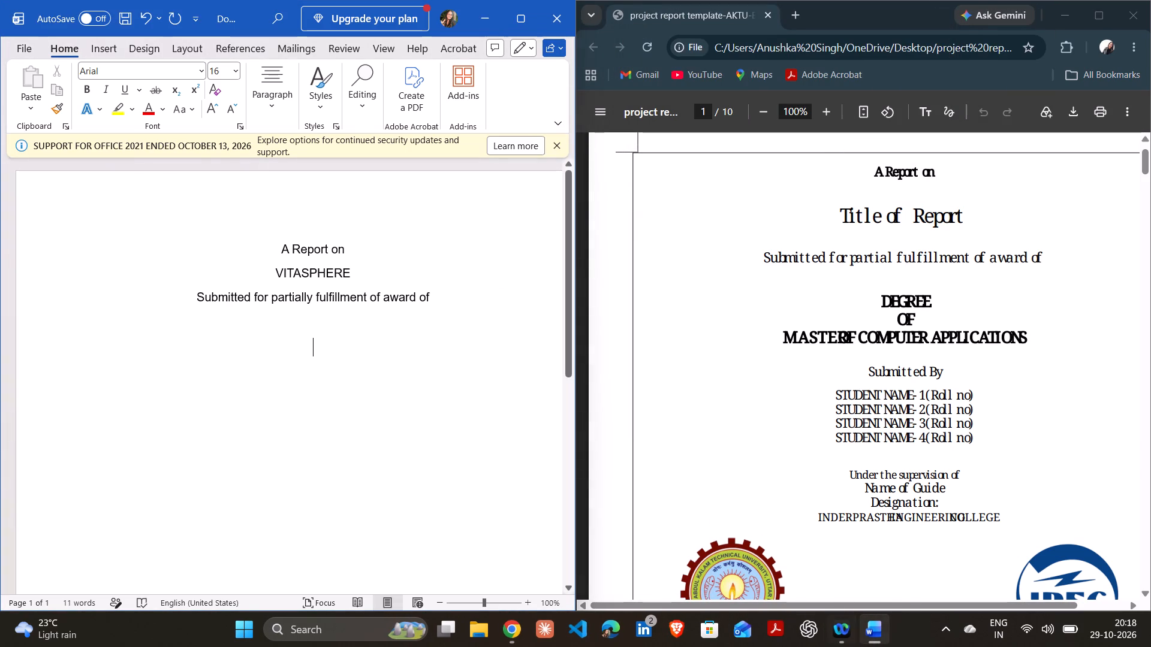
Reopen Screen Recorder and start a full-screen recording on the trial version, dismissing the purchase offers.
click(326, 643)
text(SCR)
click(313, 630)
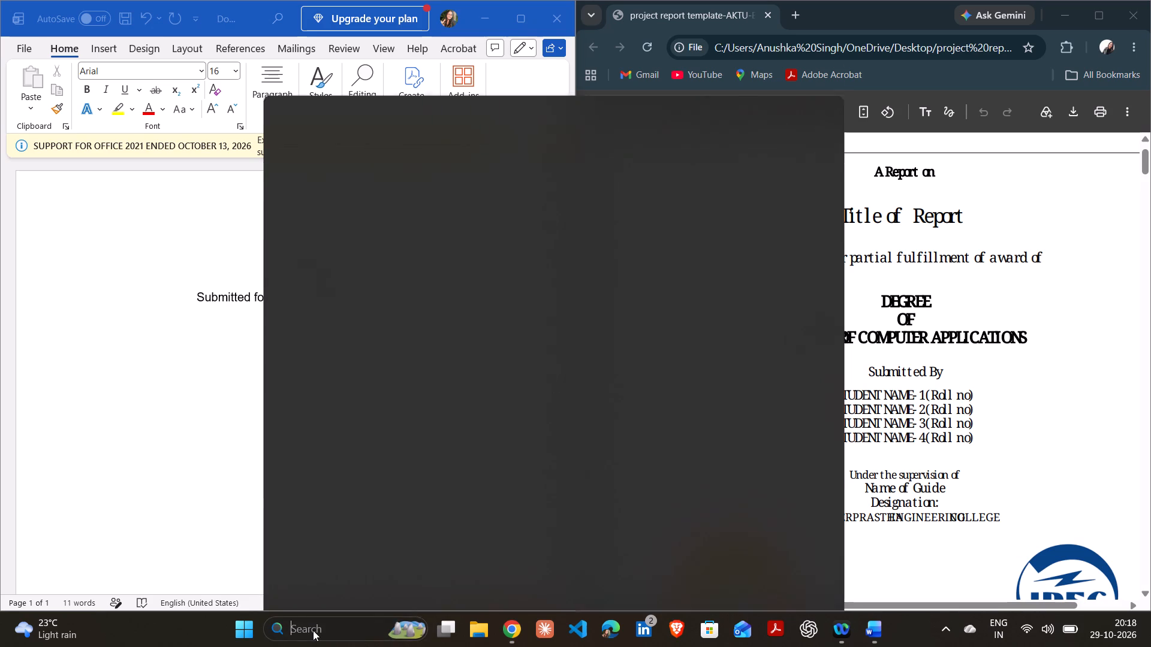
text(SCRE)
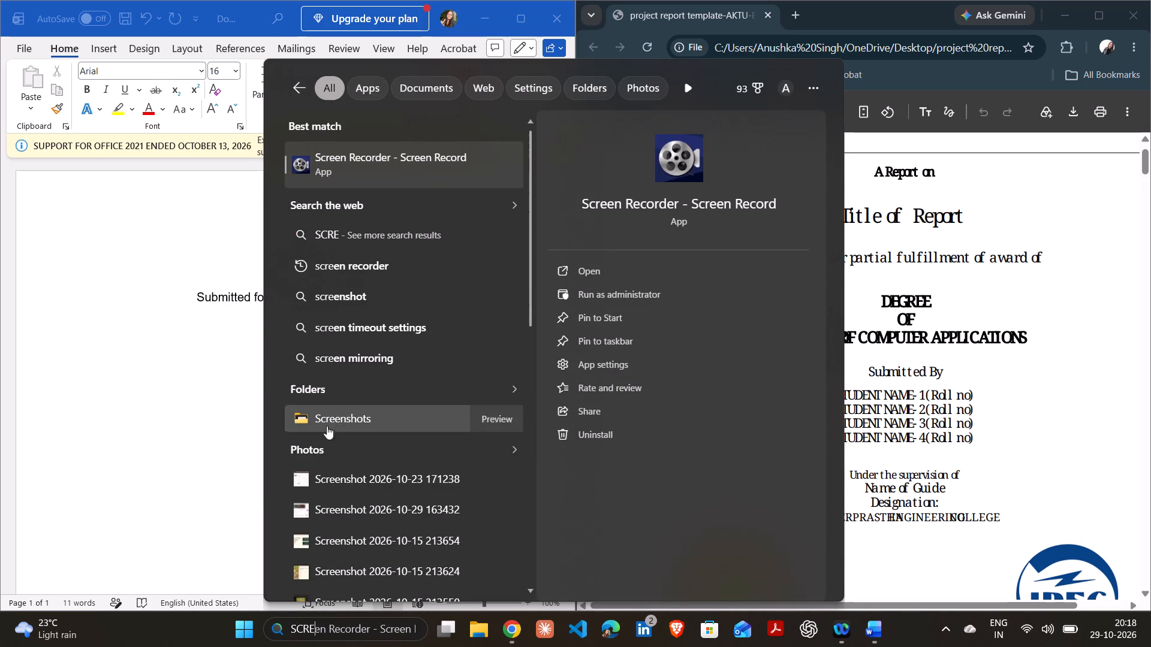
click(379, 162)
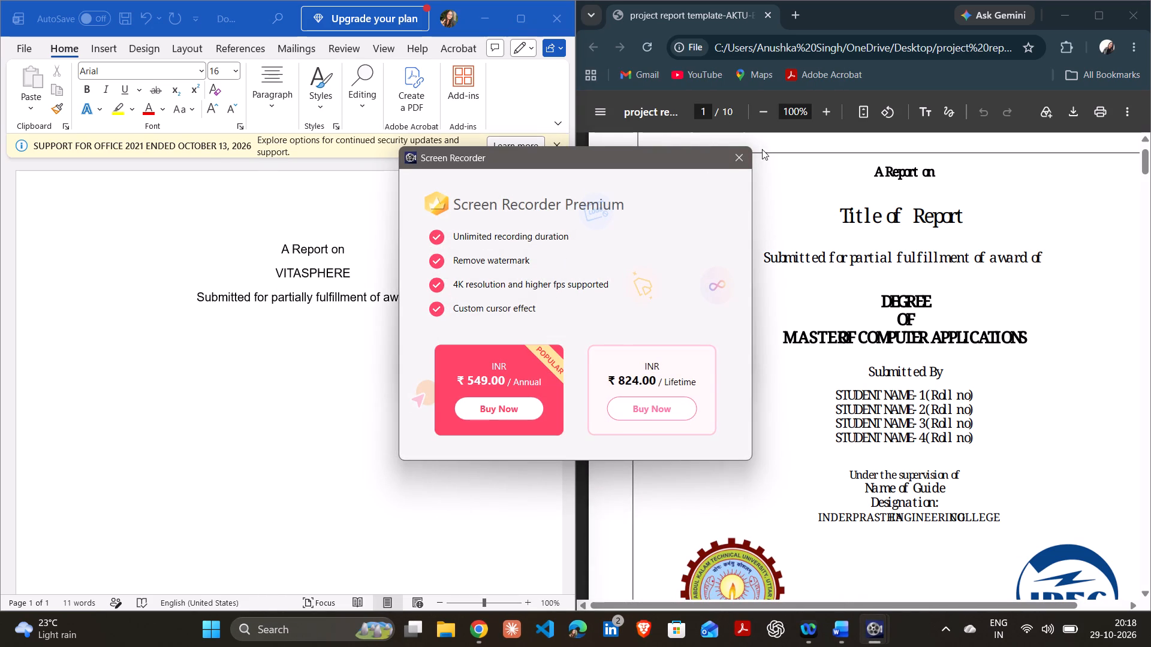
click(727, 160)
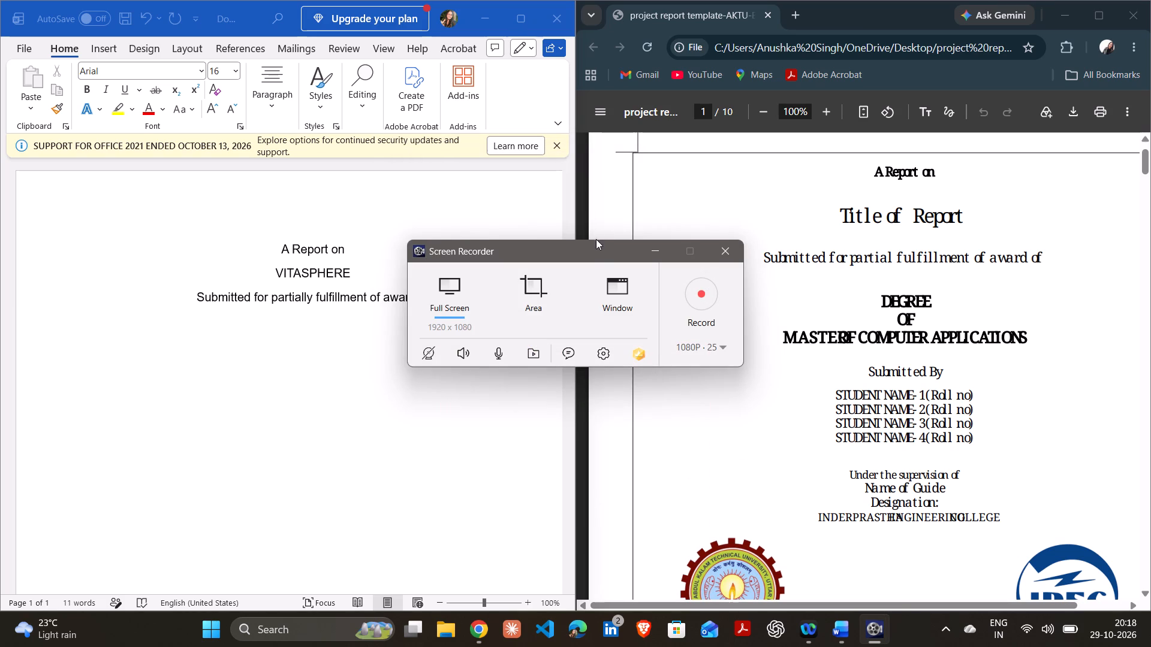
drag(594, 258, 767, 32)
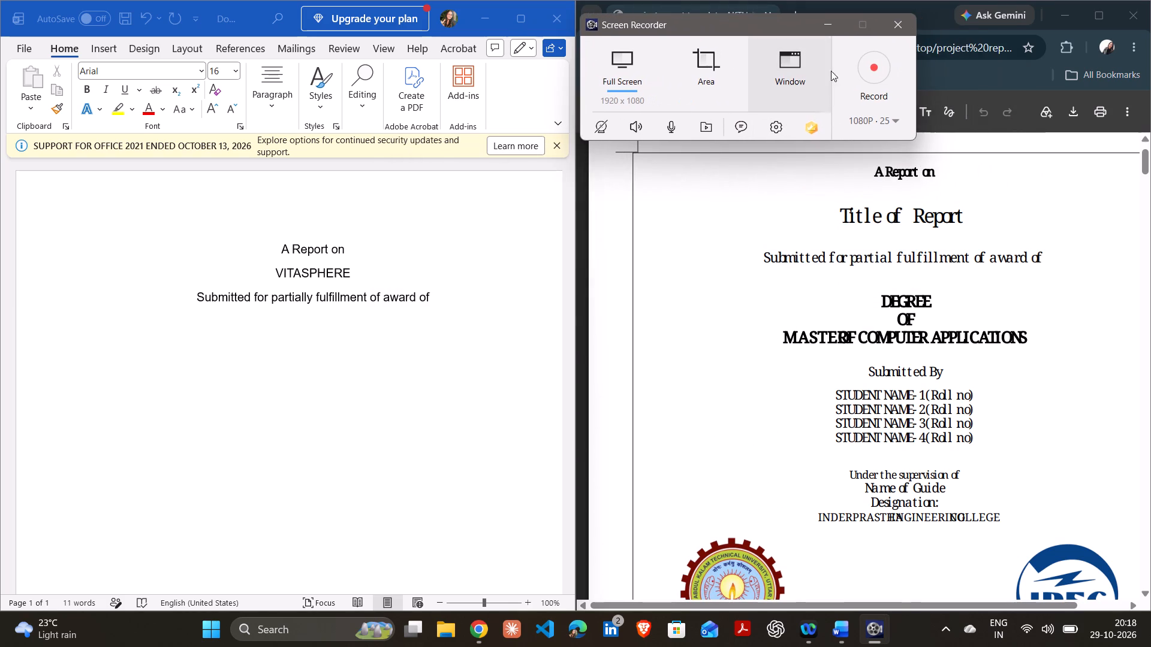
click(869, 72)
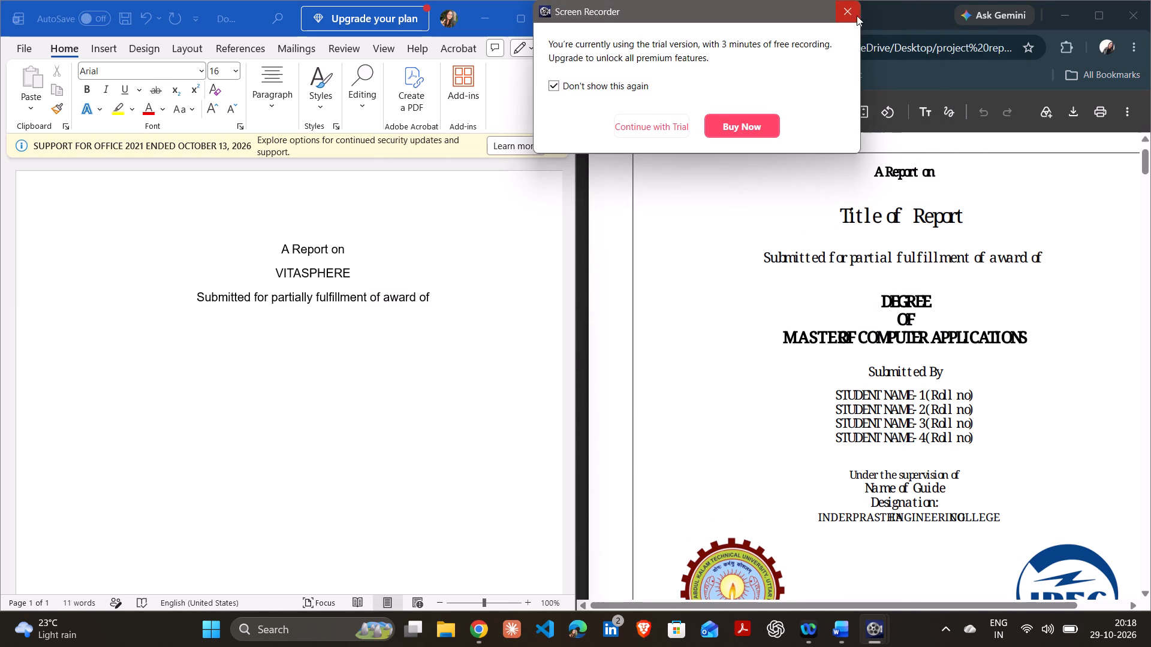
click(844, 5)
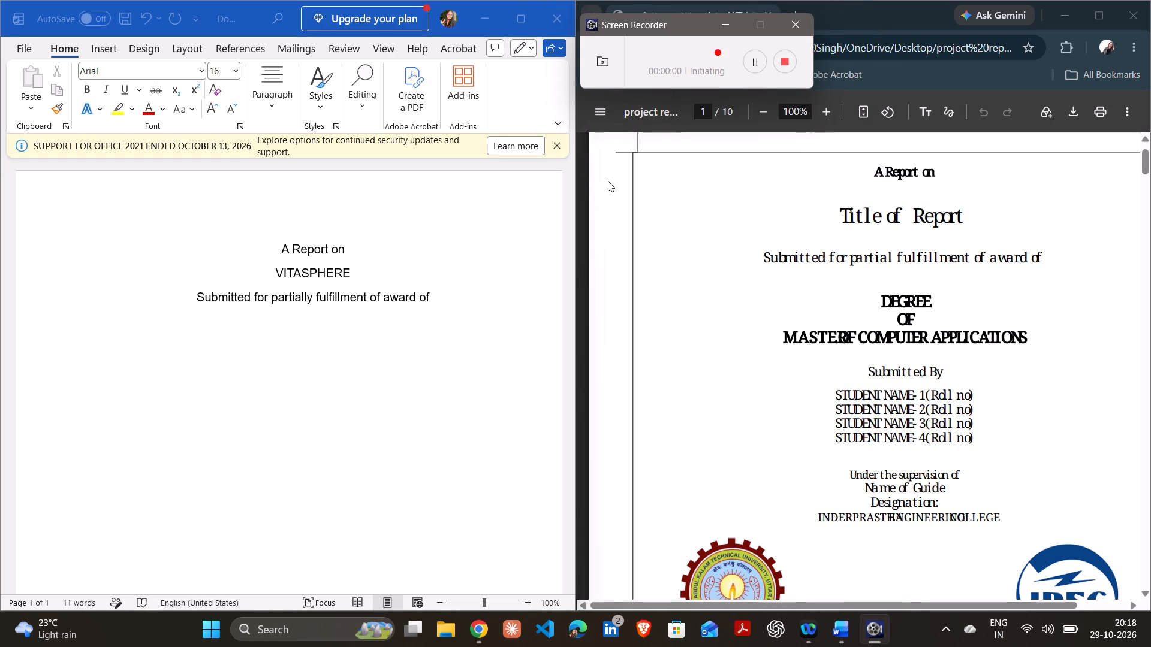
In Word, add DEGREE below the submission line on the title page, and start a line below it with OF.
click(409, 347)
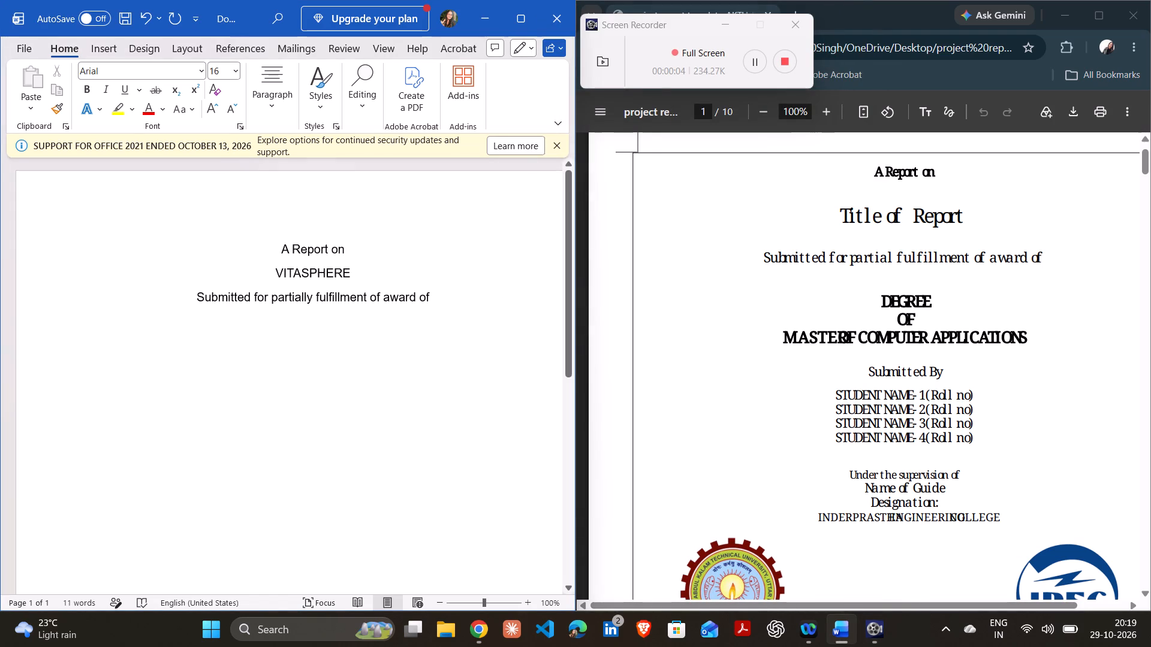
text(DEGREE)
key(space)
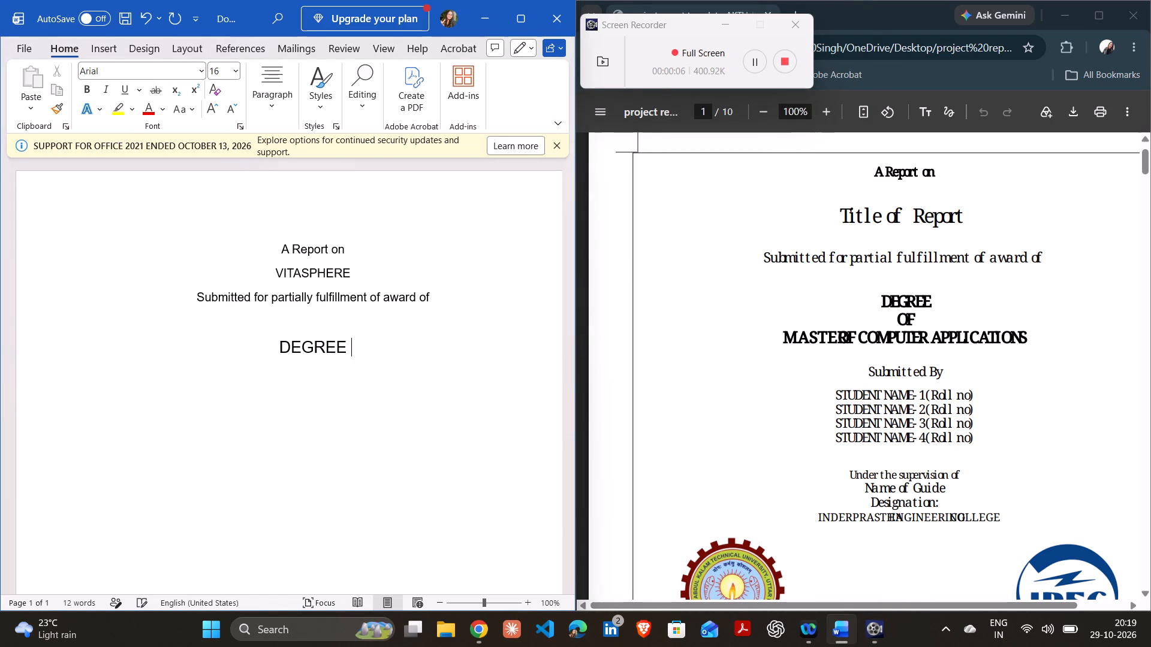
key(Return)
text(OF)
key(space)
Continue the OF line with BACHELORS OF COMPUTER APLLICATION and start a new line.
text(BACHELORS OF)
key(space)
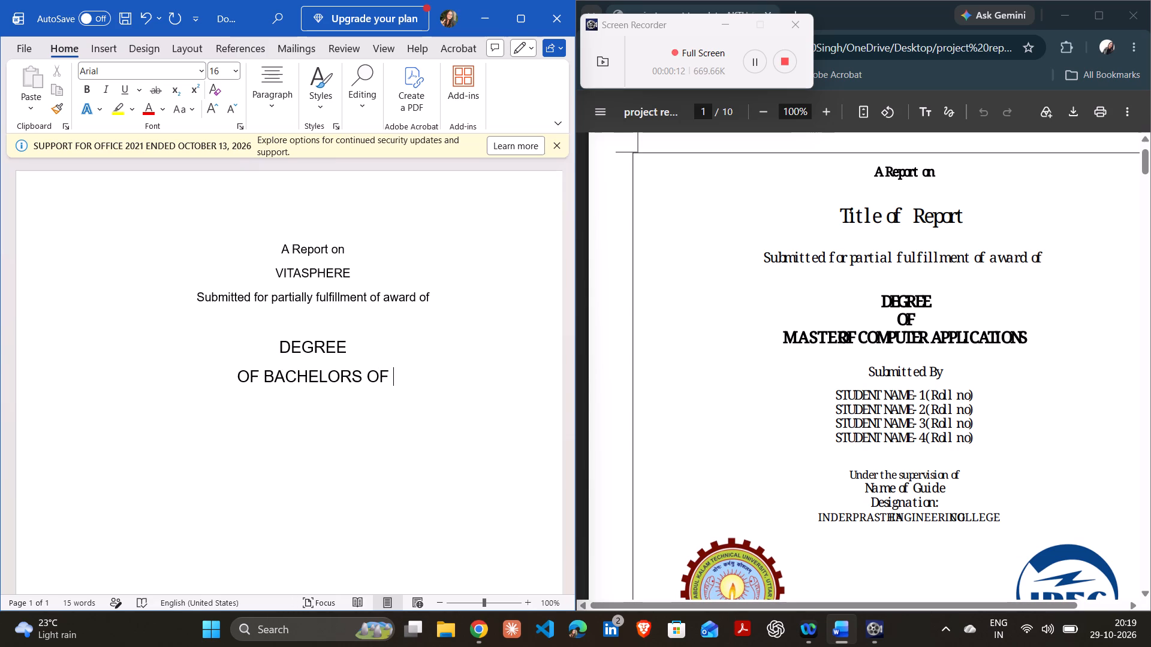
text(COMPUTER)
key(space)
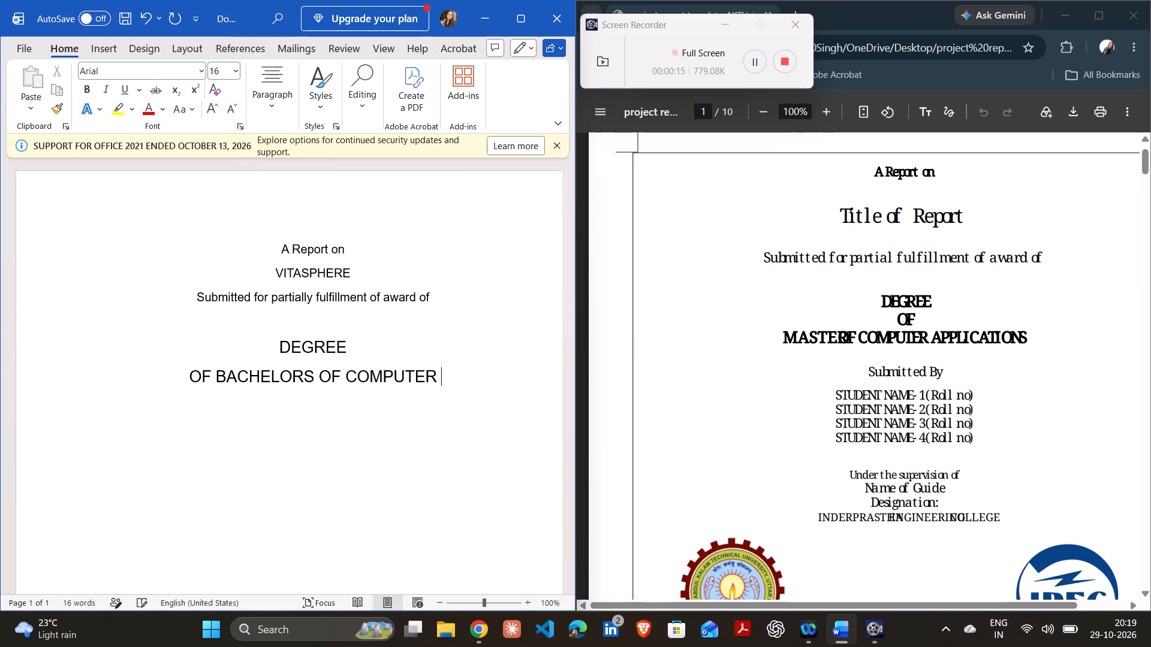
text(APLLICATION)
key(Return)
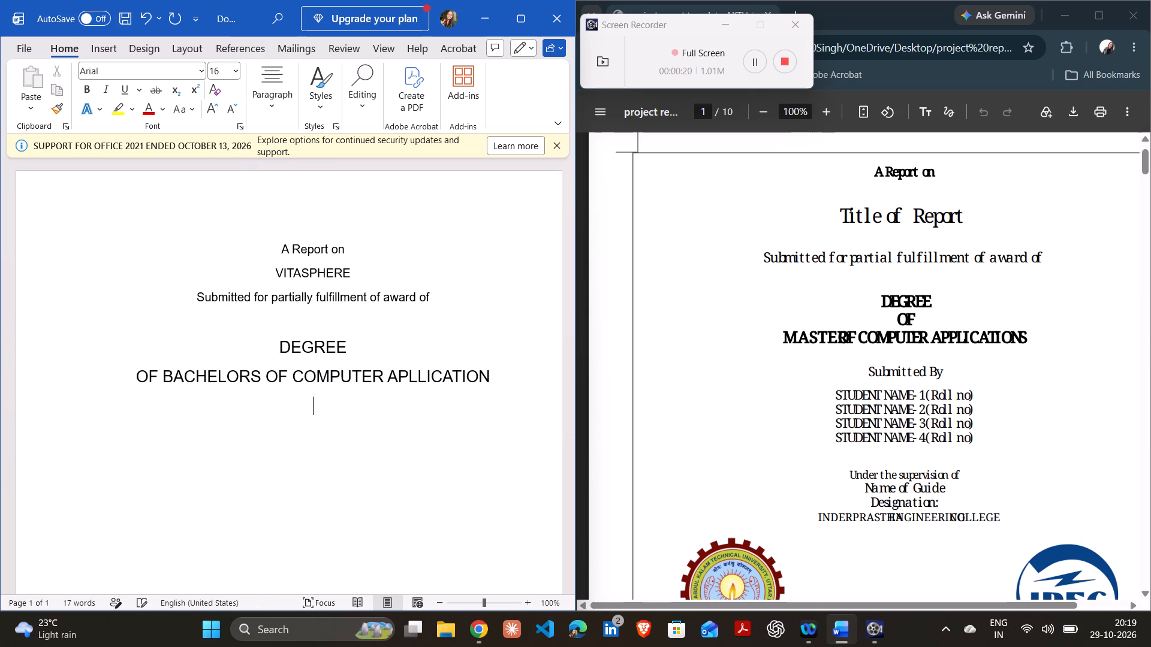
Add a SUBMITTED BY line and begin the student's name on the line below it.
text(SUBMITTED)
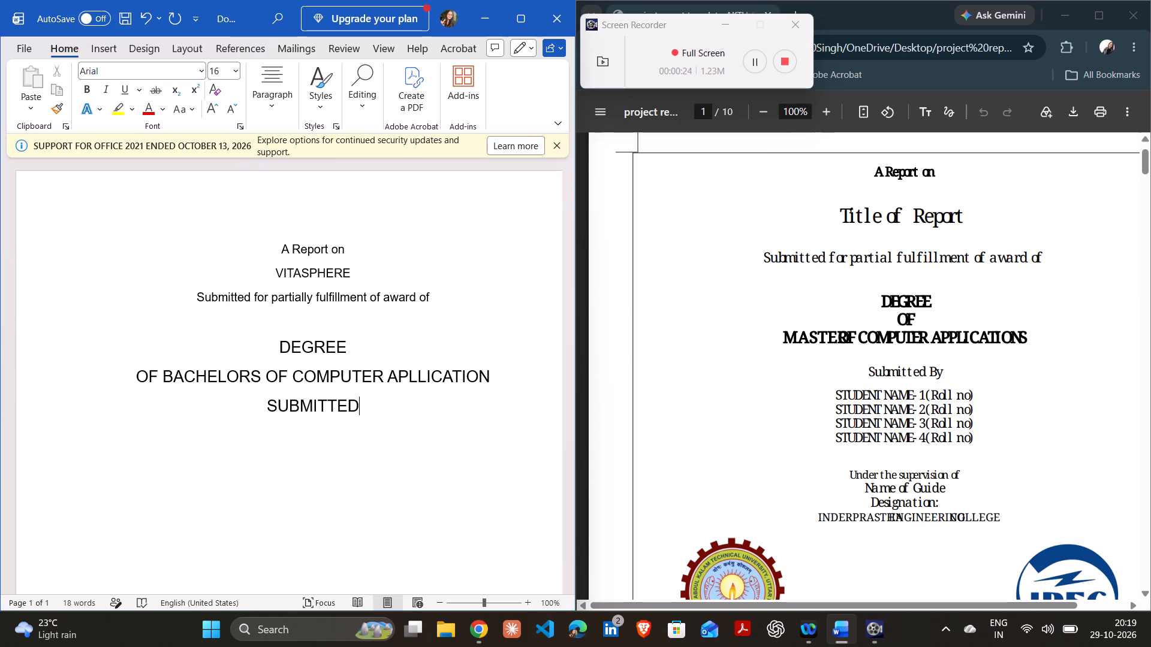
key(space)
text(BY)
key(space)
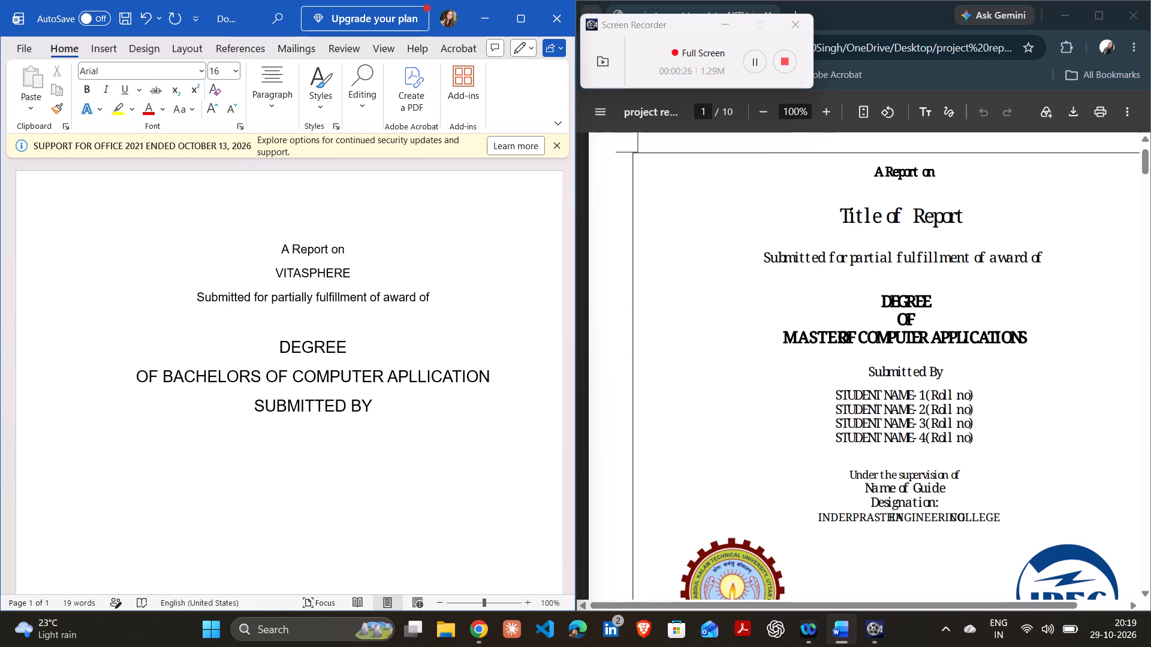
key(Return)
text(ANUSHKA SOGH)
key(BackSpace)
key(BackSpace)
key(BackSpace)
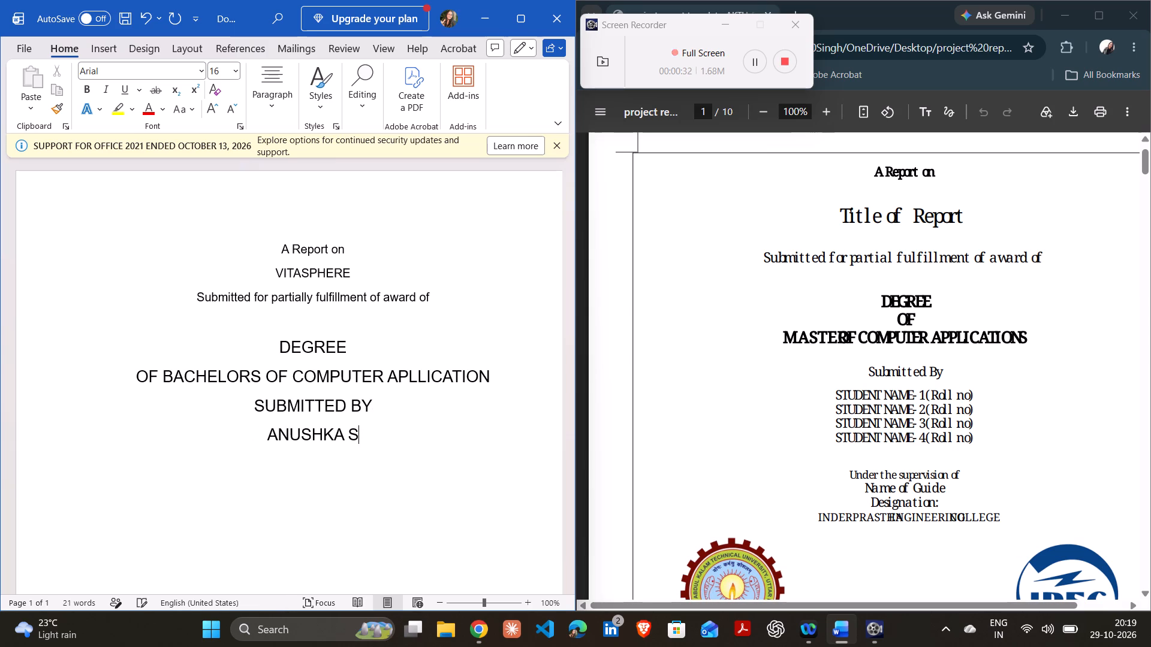
Delete the student's name, the SUBMITTED BY line and the end of the degree line, back to OF BACHELORS O.
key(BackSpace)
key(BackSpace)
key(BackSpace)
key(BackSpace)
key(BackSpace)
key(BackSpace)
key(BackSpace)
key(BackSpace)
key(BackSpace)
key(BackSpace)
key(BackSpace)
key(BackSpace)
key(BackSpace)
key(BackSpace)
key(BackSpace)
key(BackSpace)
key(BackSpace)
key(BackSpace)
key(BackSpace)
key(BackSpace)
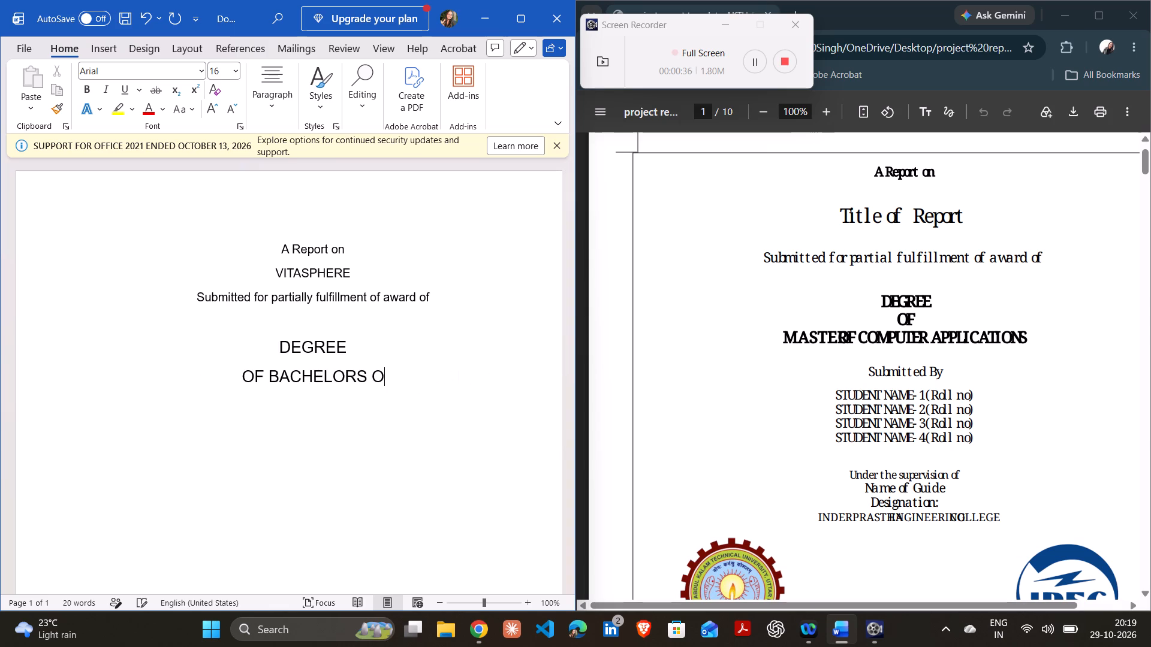
In Screen Recorder, stop the current recording, delete its video and close the video list.
click(781, 56)
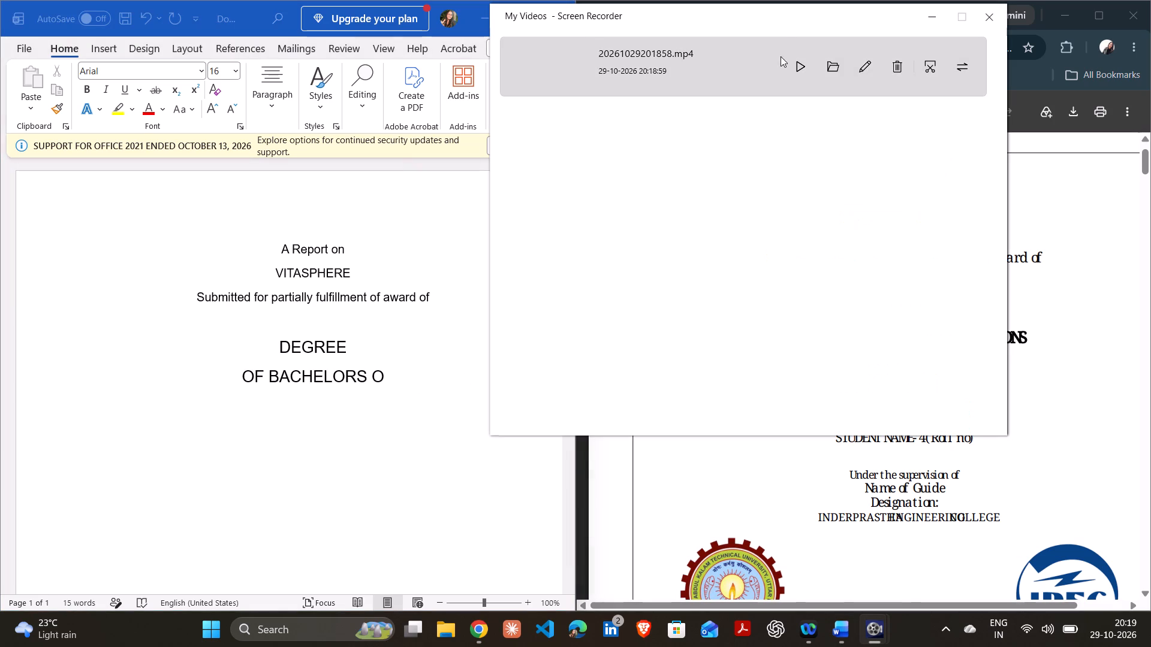
click(896, 64)
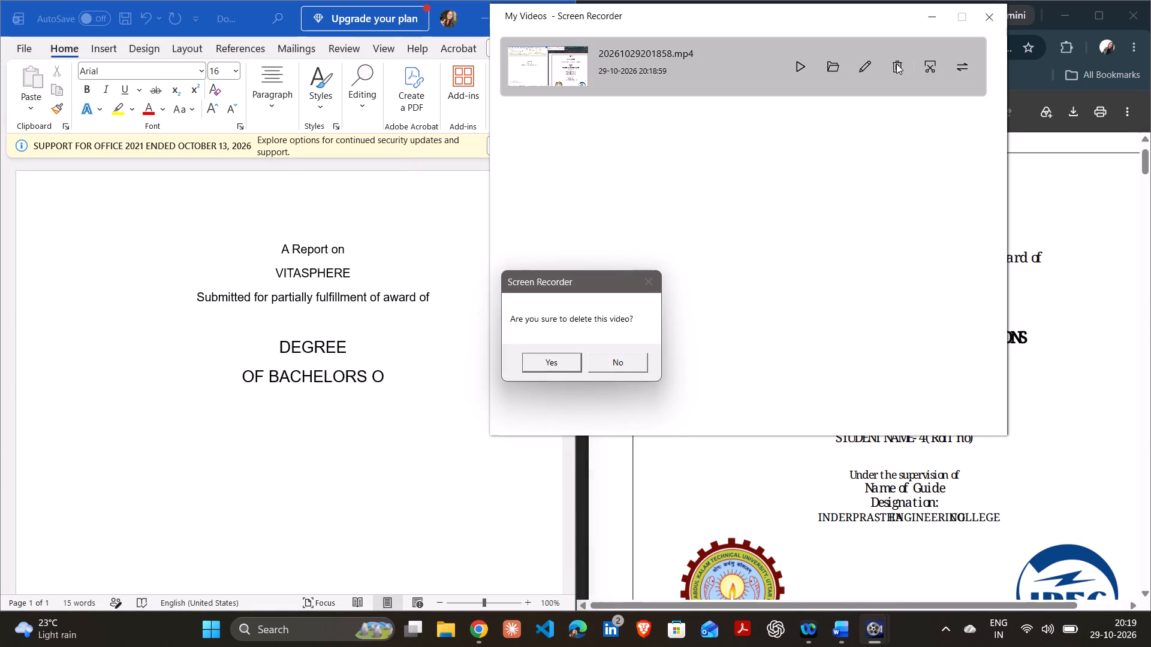
click(549, 361)
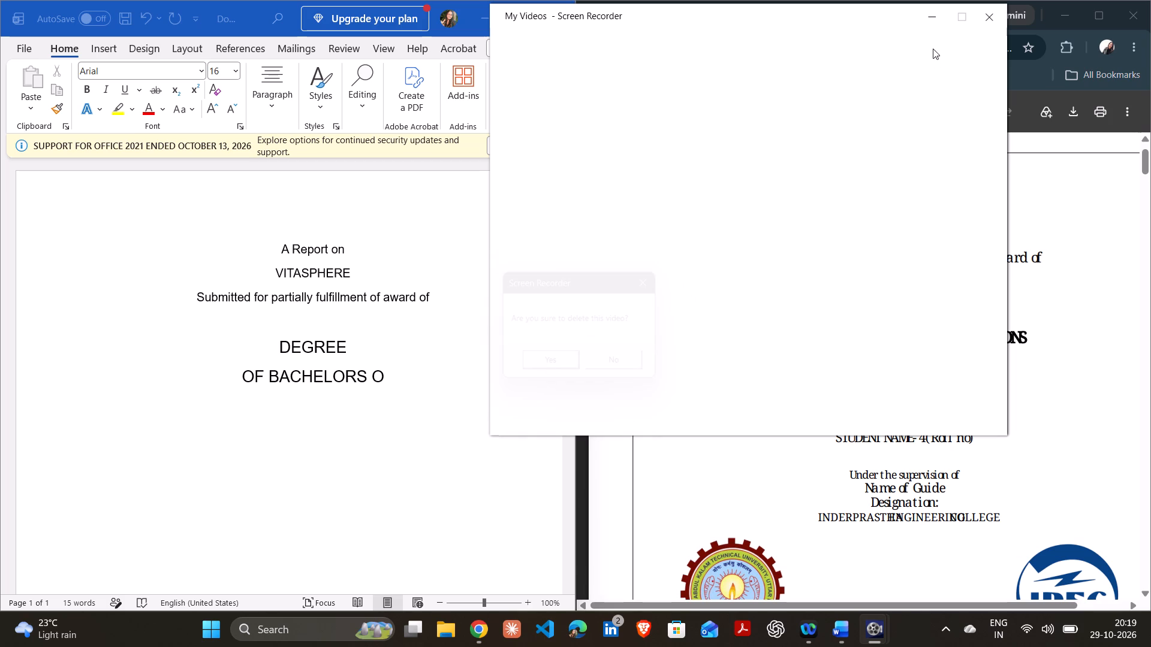
click(984, 19)
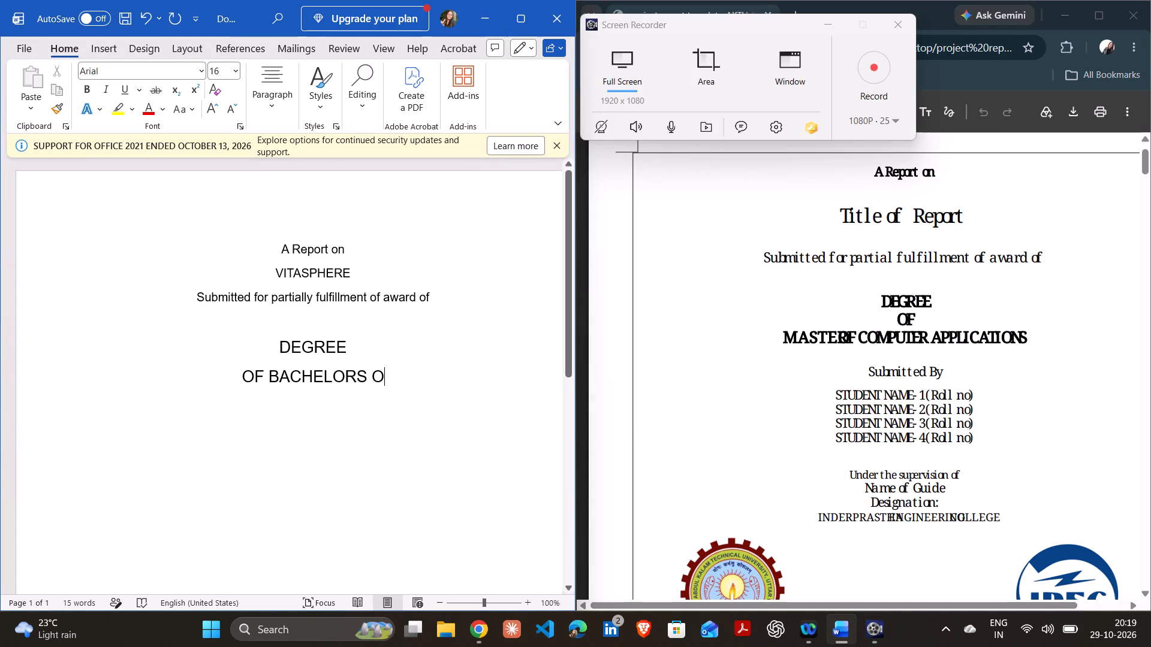
In Word, delete the DEGREE line and the unfinished OF BACHELORS O line from the title page.
drag(437, 376, 284, 350)
key(BackSpace)
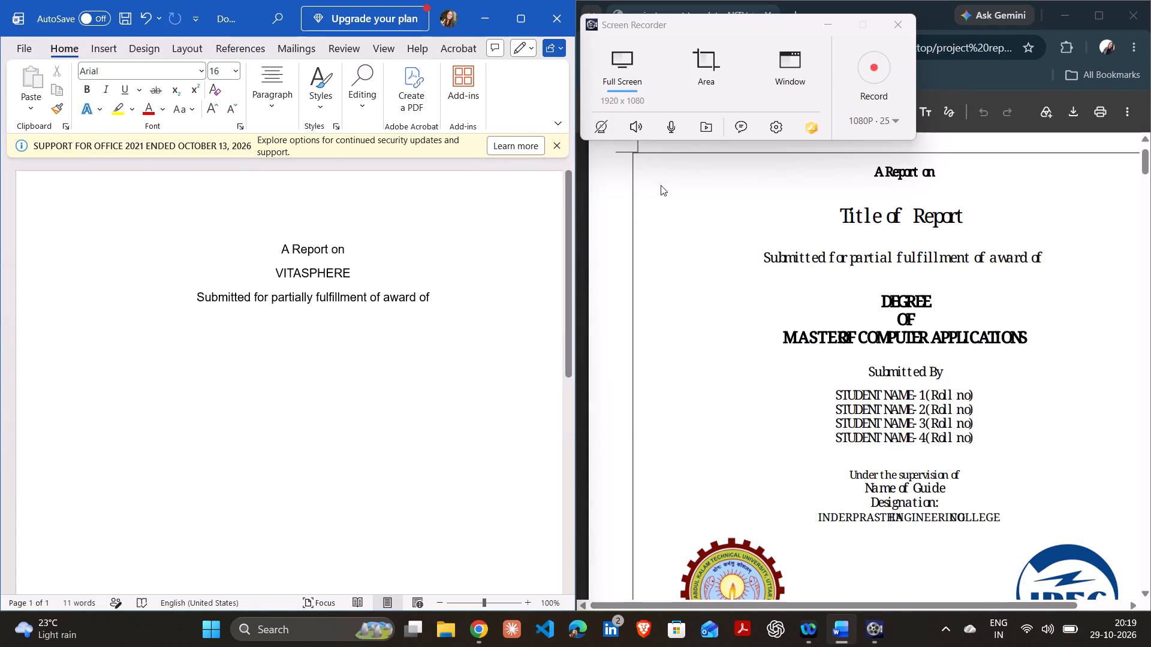
Start a new full-screen recording in Screen Recorder.
click(865, 72)
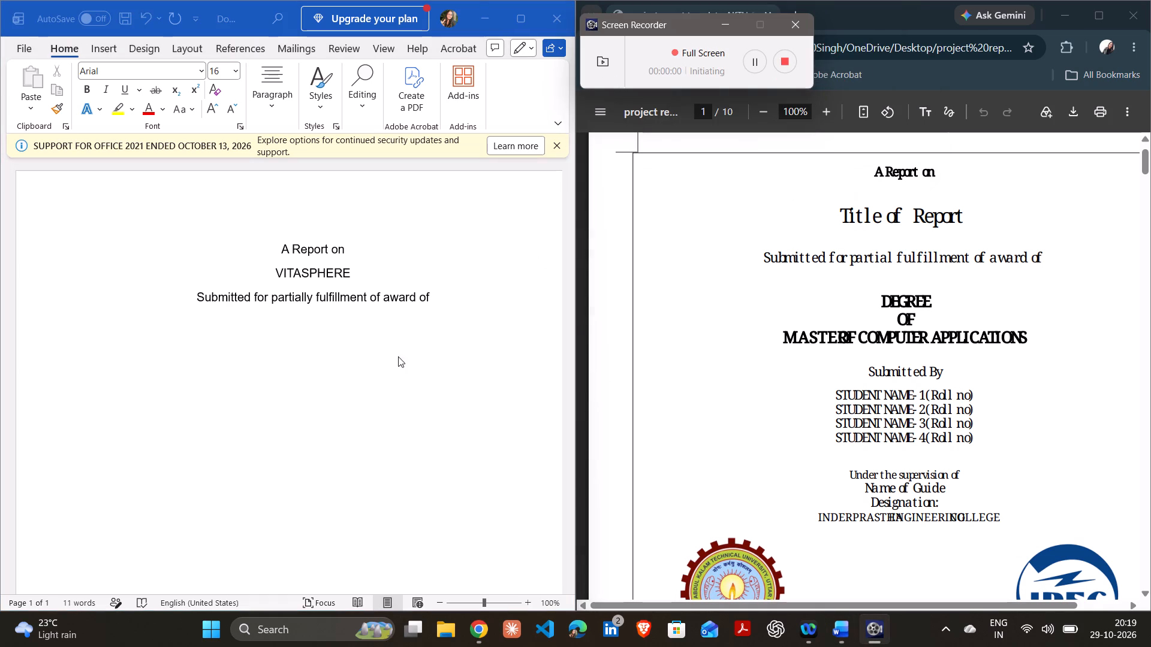
In Word, add DEGREE, OF and BACHELORS OF COMPUTER APPLICATIONS on separate lines below the submission line, and start a new line.
click(398, 356)
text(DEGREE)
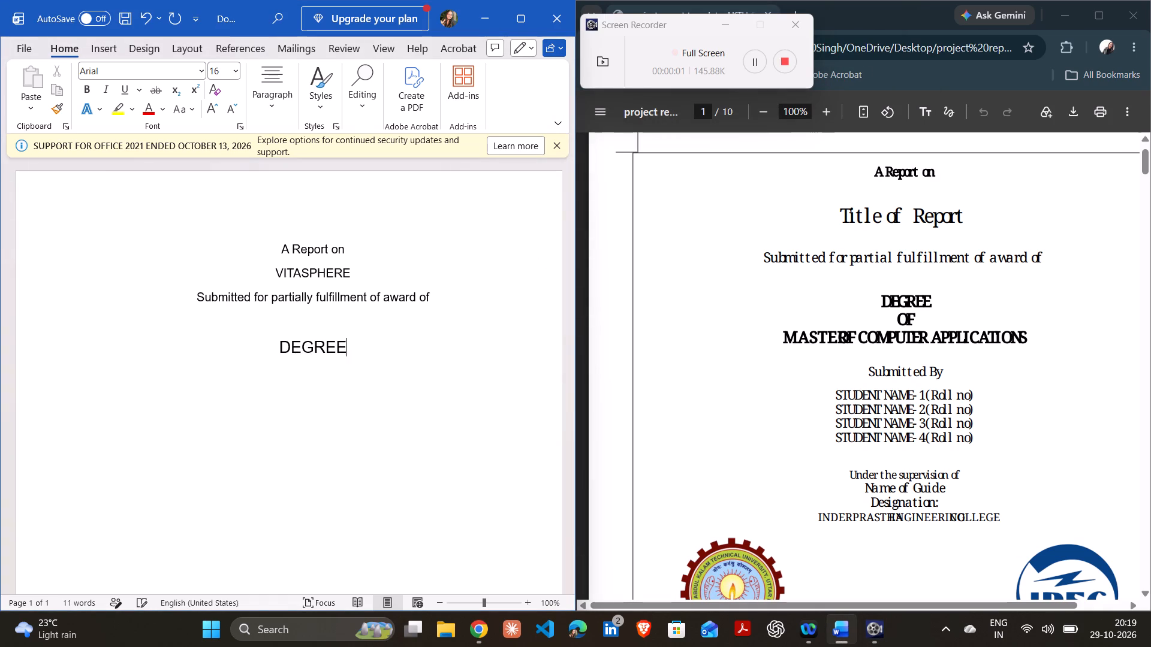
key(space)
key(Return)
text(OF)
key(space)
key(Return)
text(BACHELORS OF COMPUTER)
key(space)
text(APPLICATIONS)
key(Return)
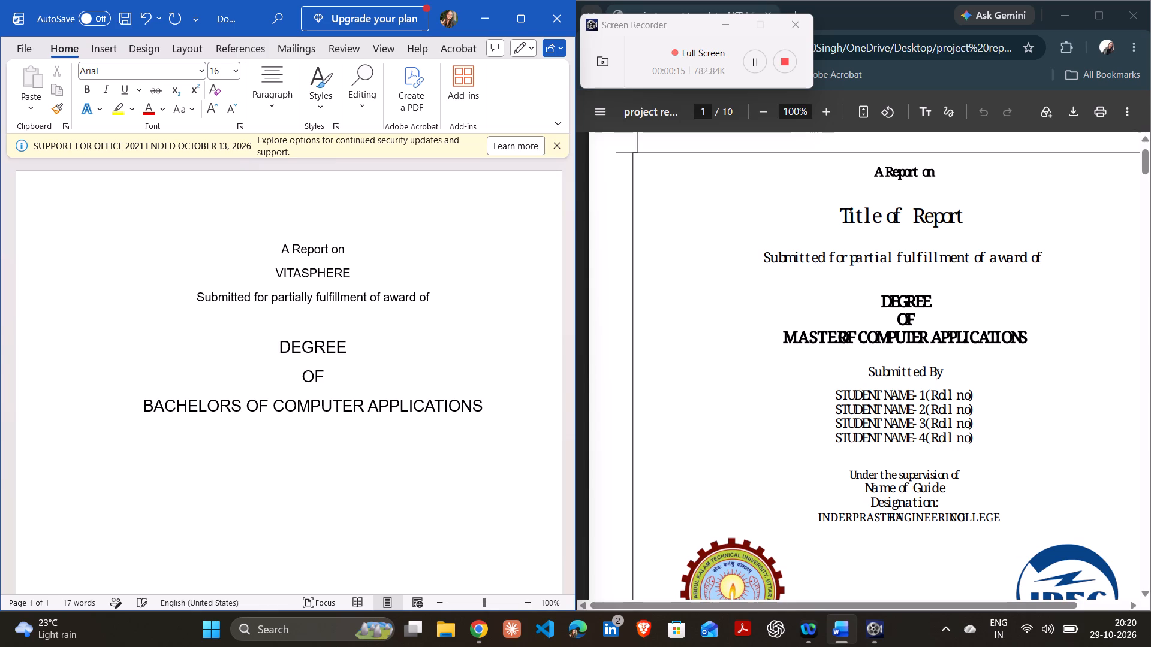
Add the line Submitted by at font size 14 below BACHELORS OF COMPUTER APPLICATIONS.
click(233, 71)
click(215, 183)
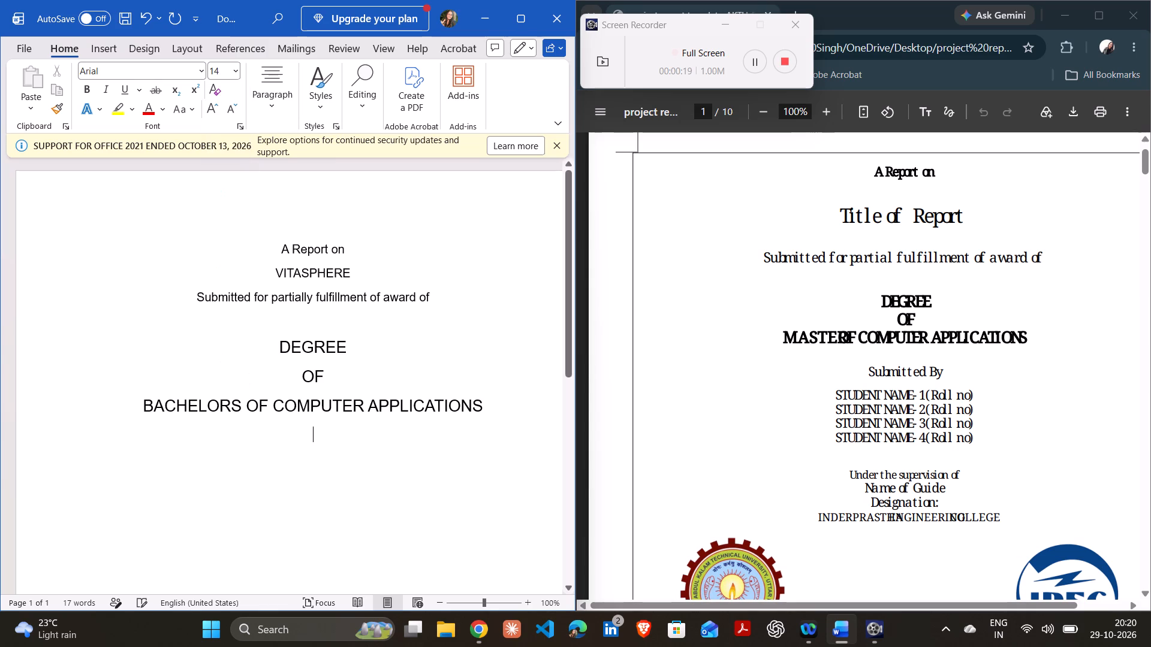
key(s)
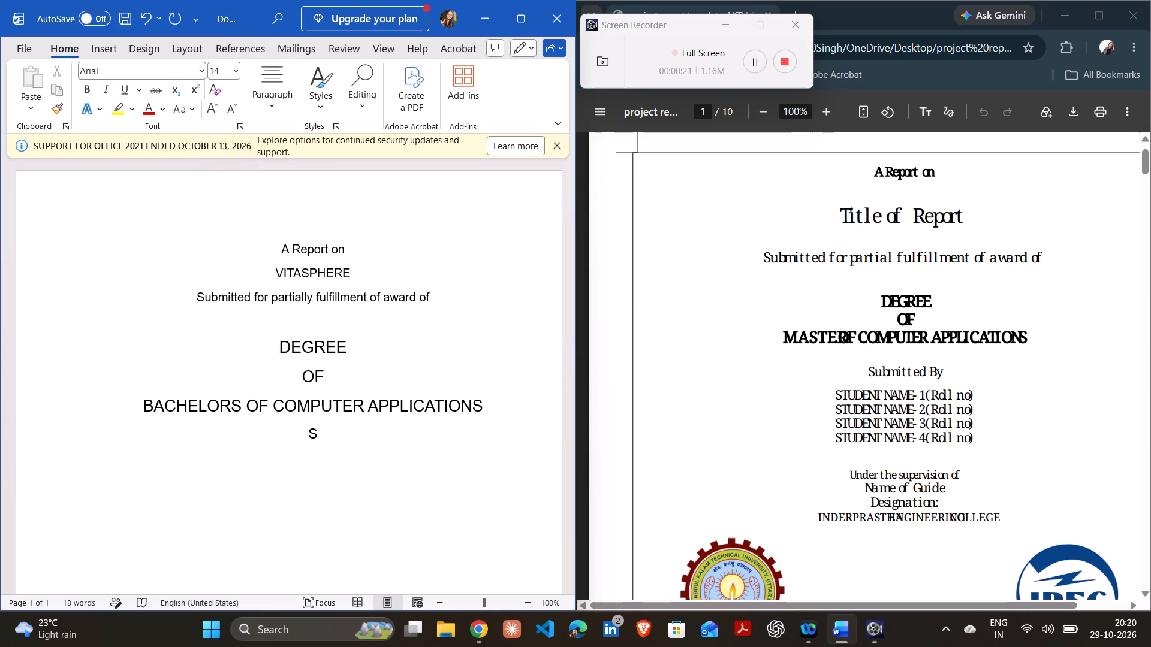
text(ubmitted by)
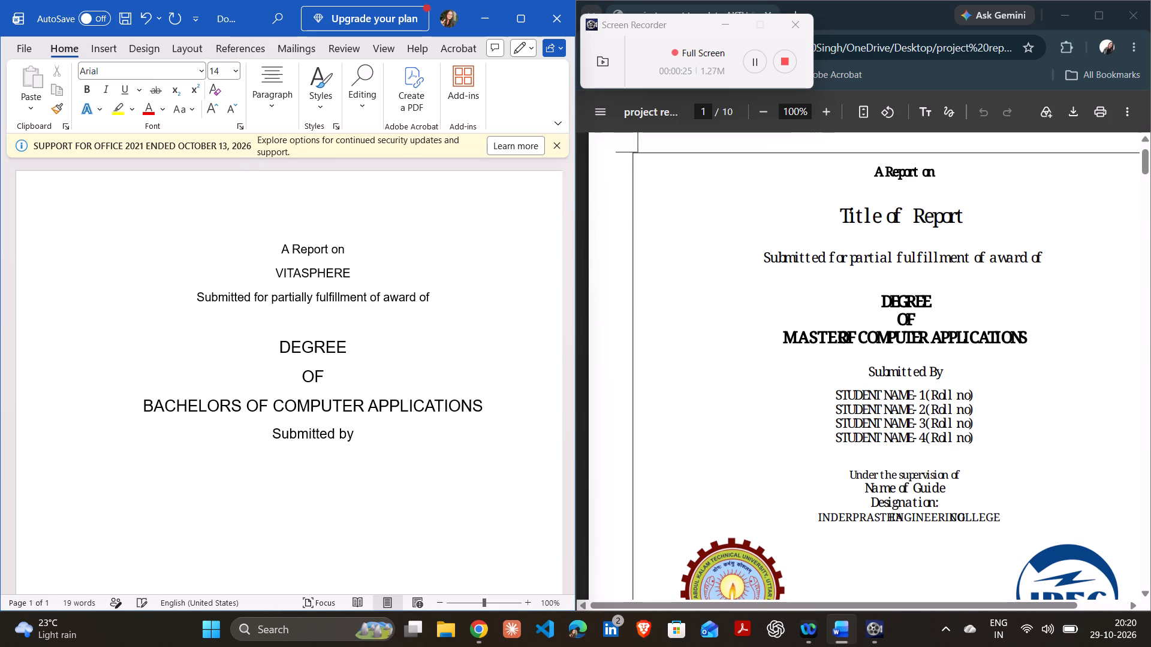
On a new line below Submitted by, enter the student's name and roll number, separated by a spaced hyphen.
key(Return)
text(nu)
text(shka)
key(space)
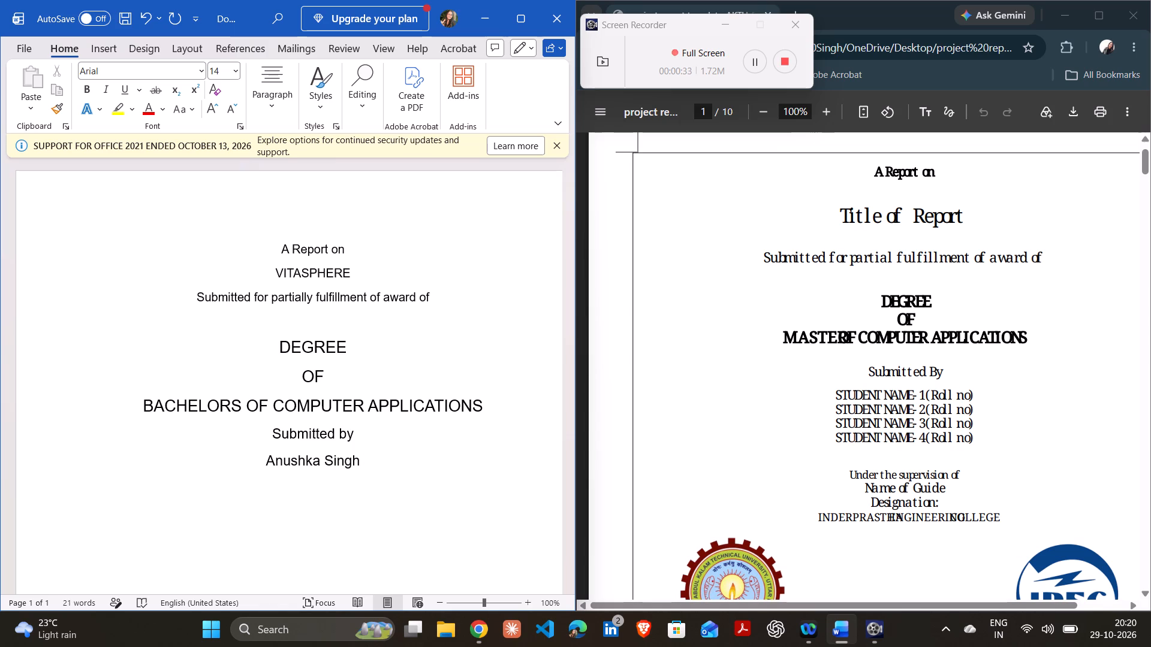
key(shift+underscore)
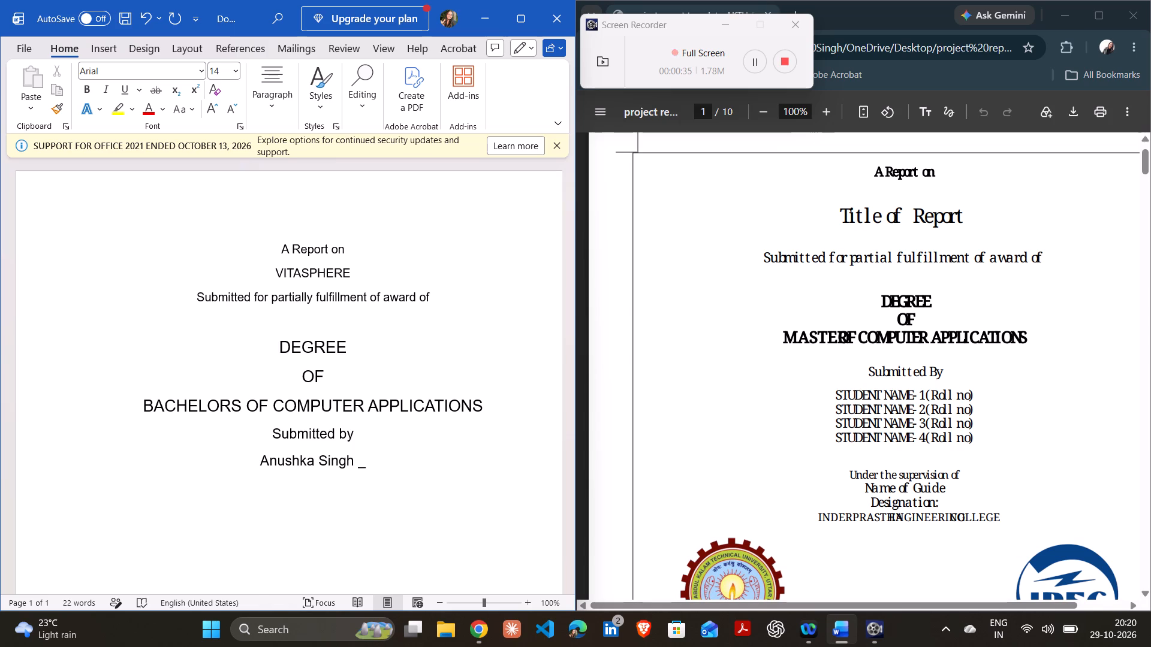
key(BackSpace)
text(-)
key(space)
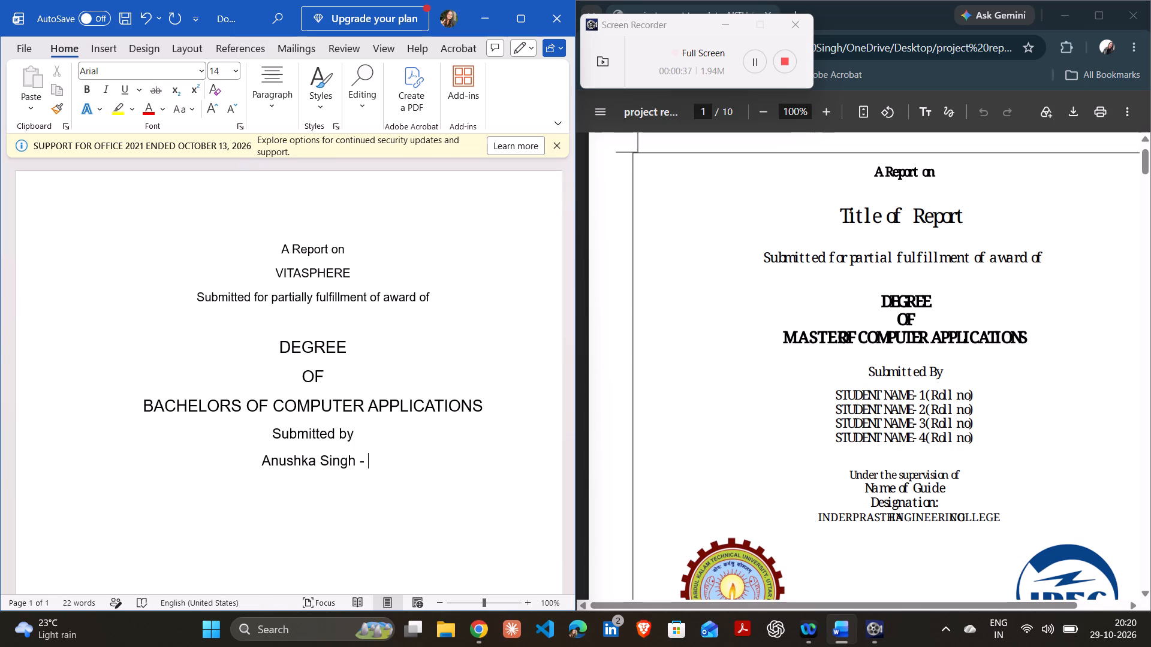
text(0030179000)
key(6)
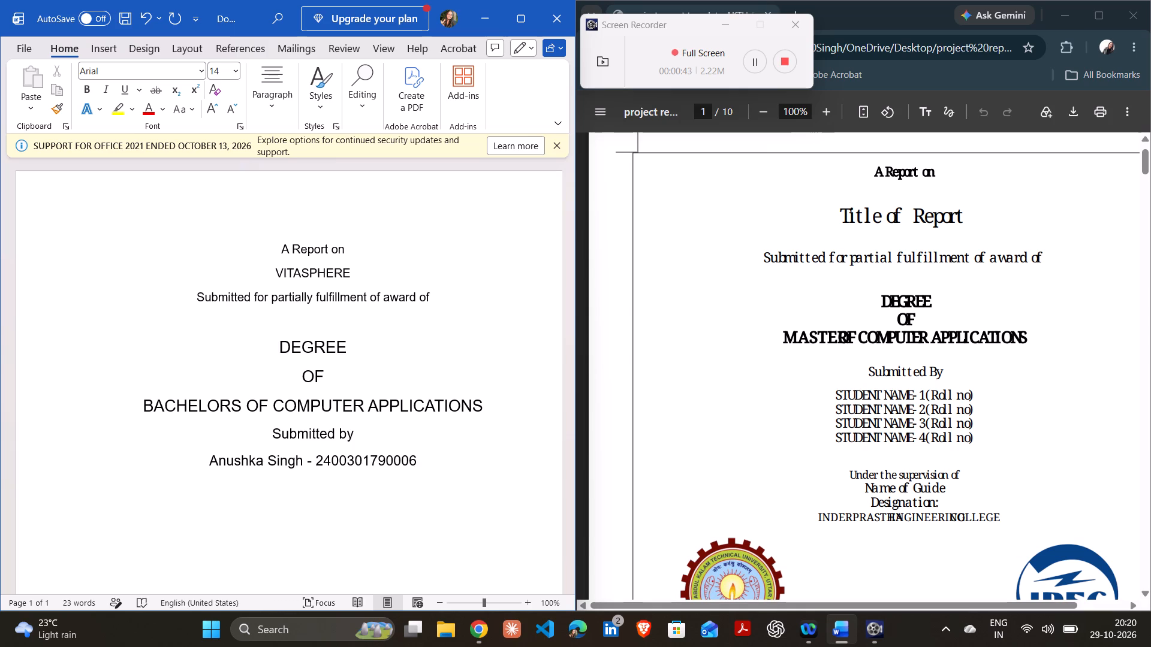
Stop the current full-screen recording in Screen Recorder.
click(782, 58)
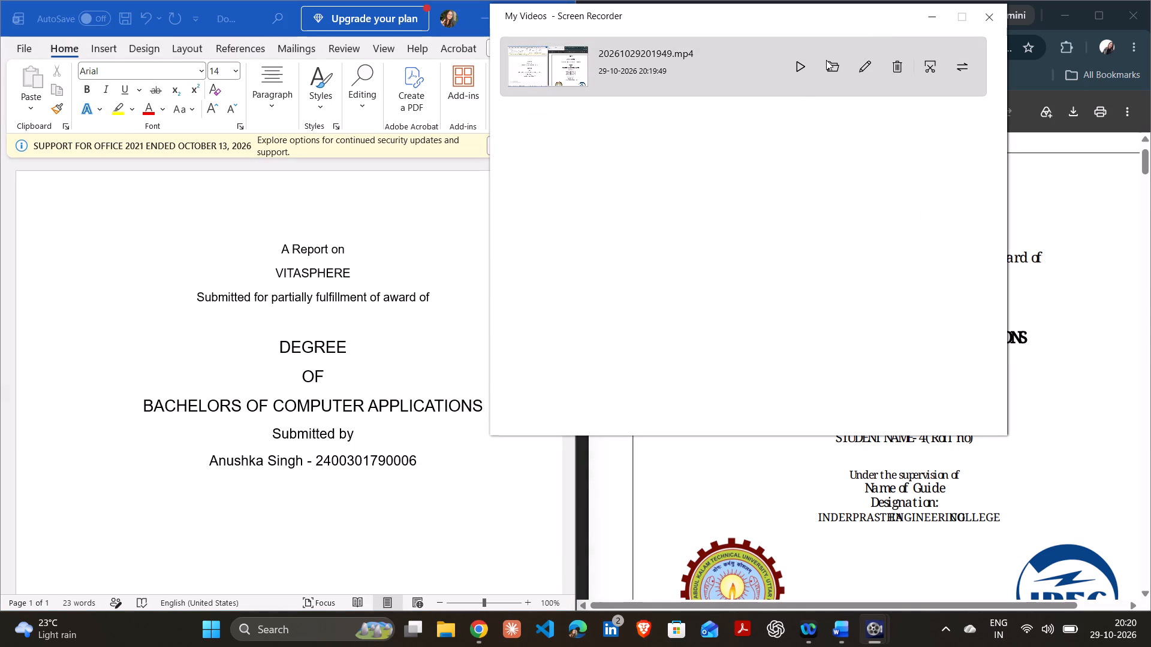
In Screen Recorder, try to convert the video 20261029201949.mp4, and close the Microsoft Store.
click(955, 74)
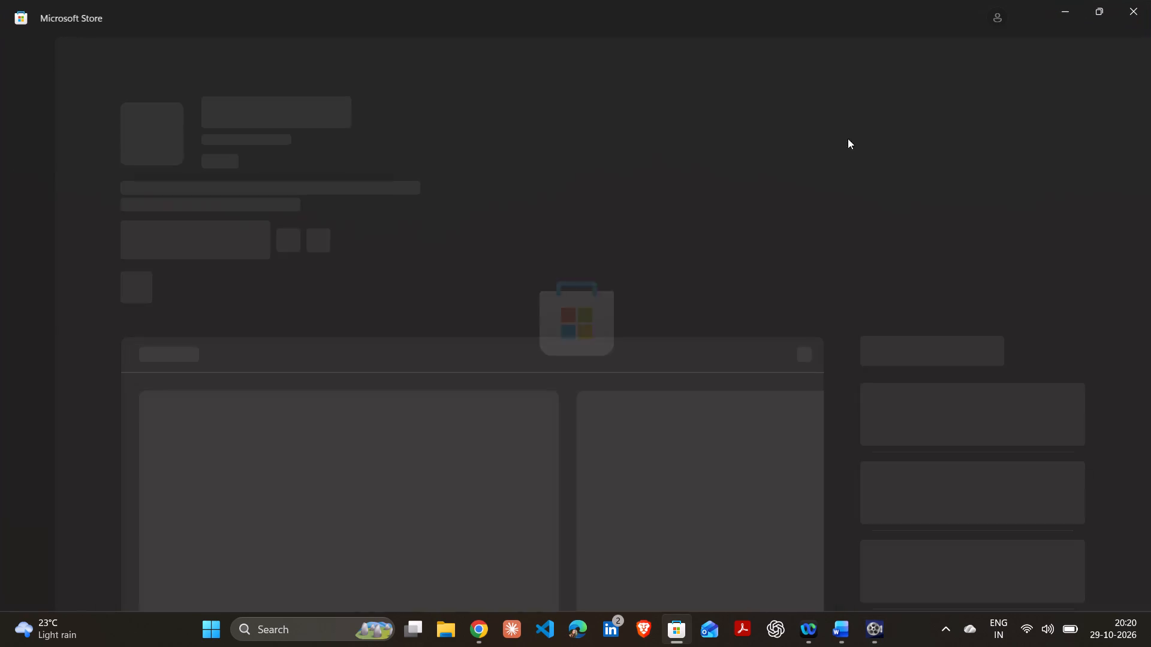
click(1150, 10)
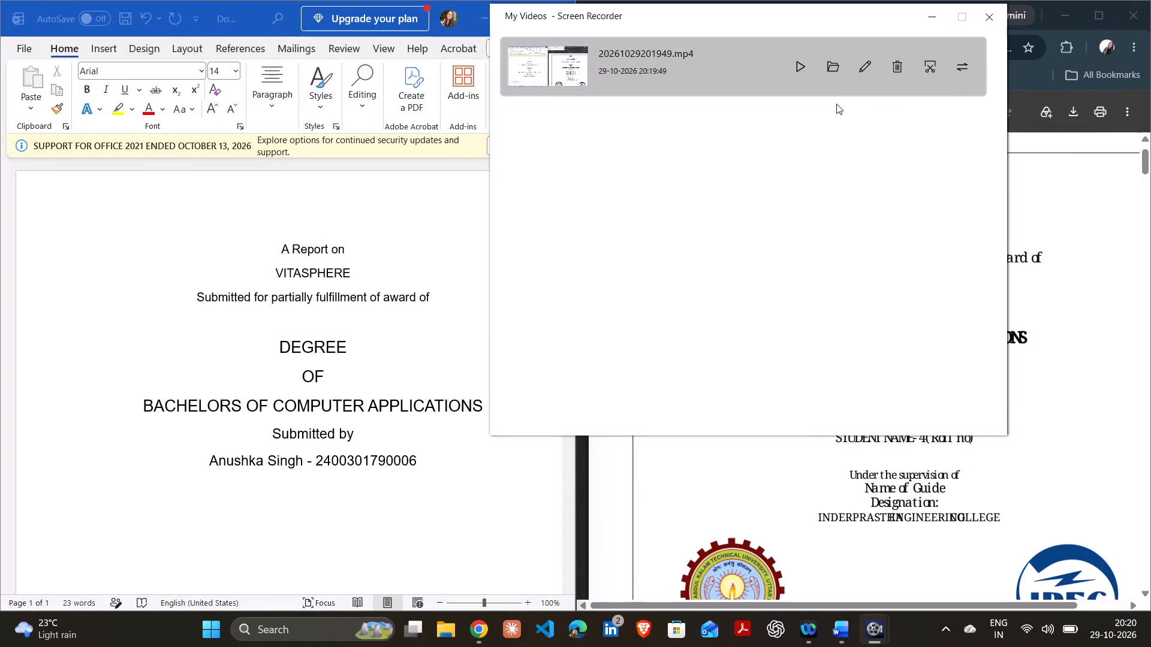
Open the recorded video 20261029201949.mp4 with Media Player just once, after looking through the available apps.
right_click(680, 72)
double_click(584, 66)
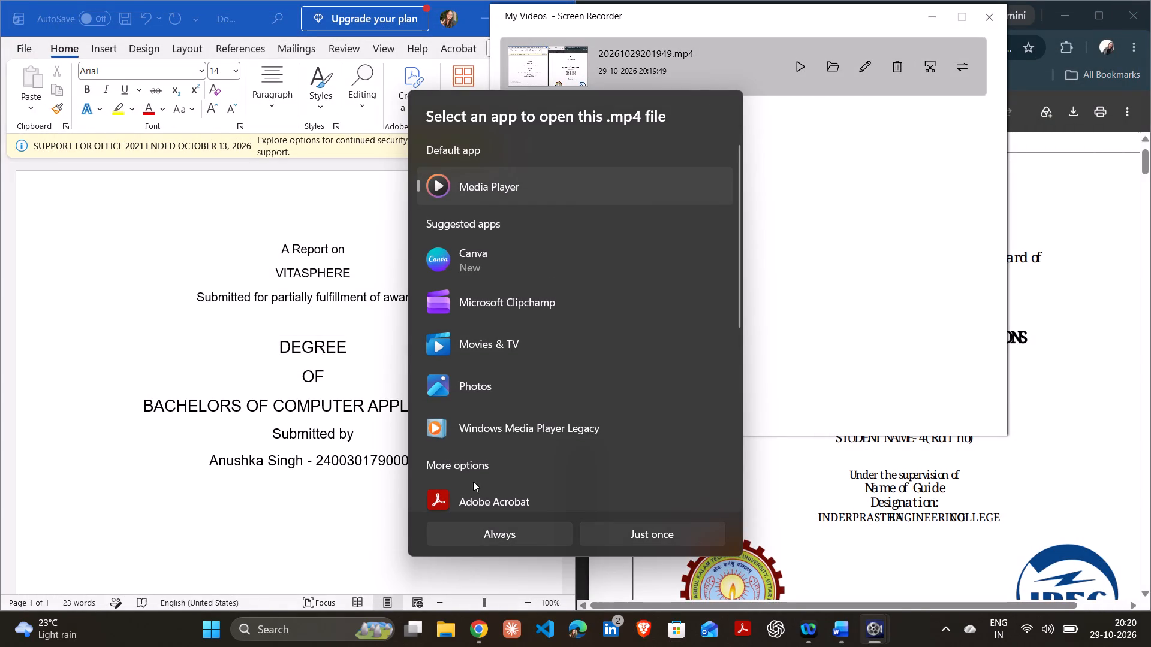
drag(738, 279, 719, 594)
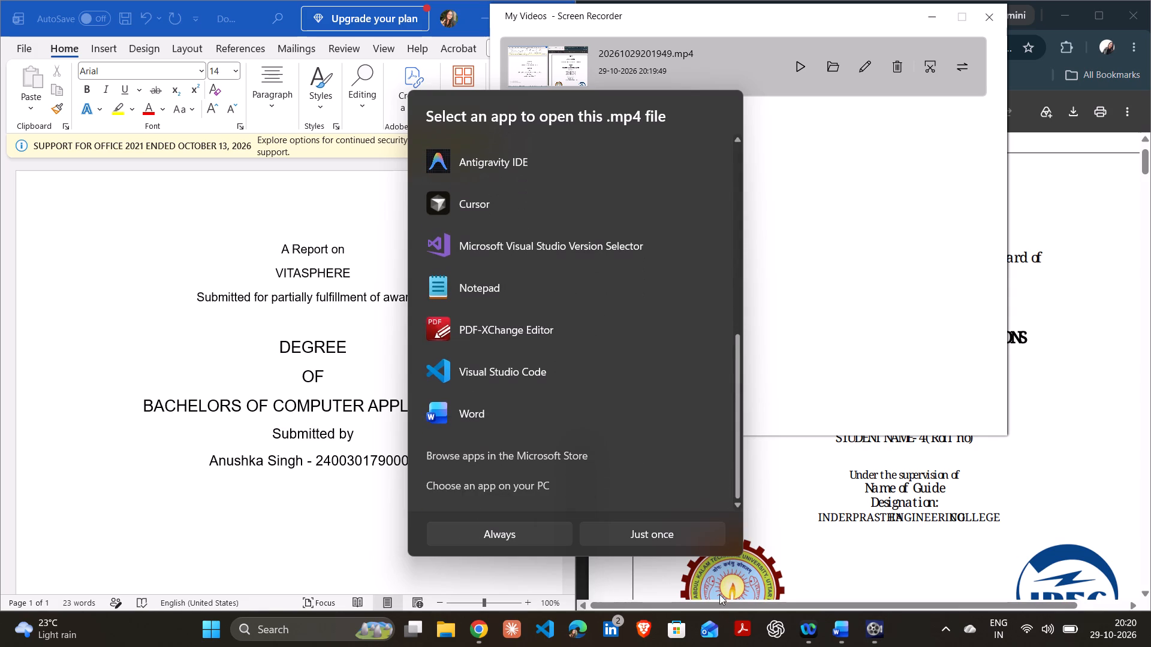
drag(719, 594, 713, 246)
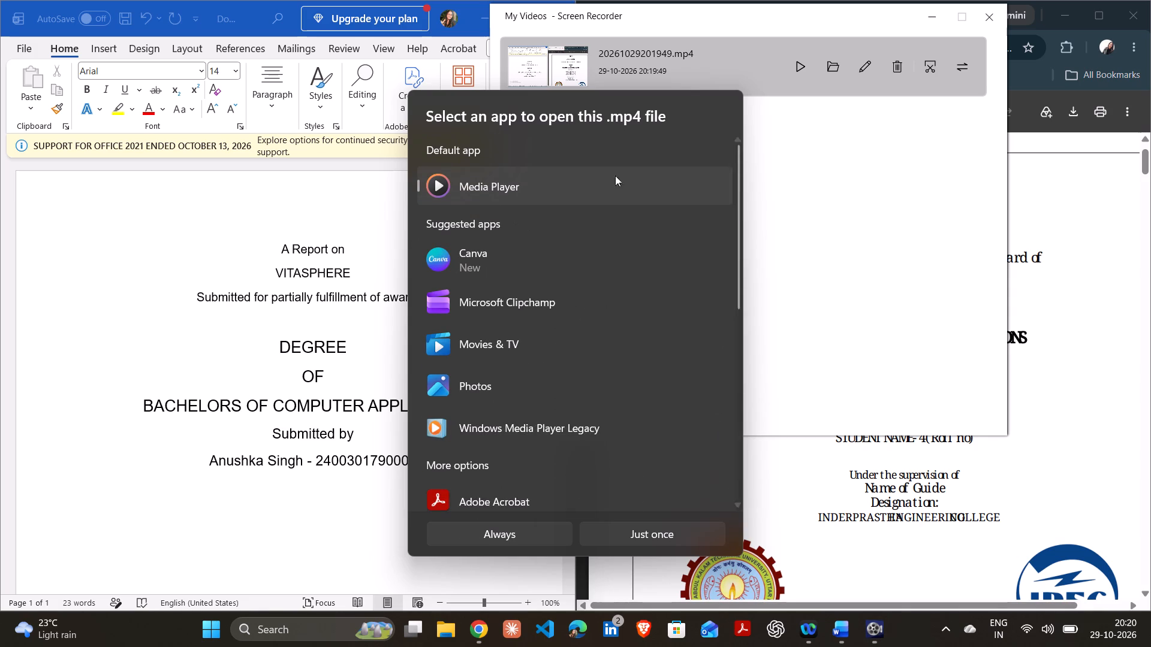
click(598, 536)
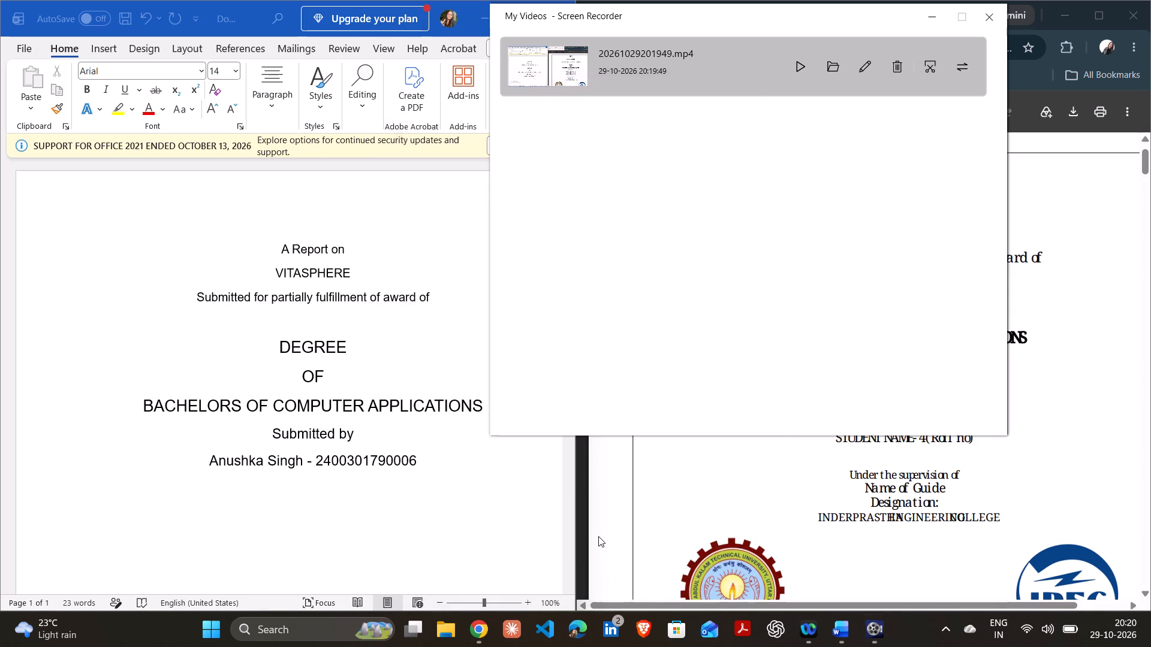
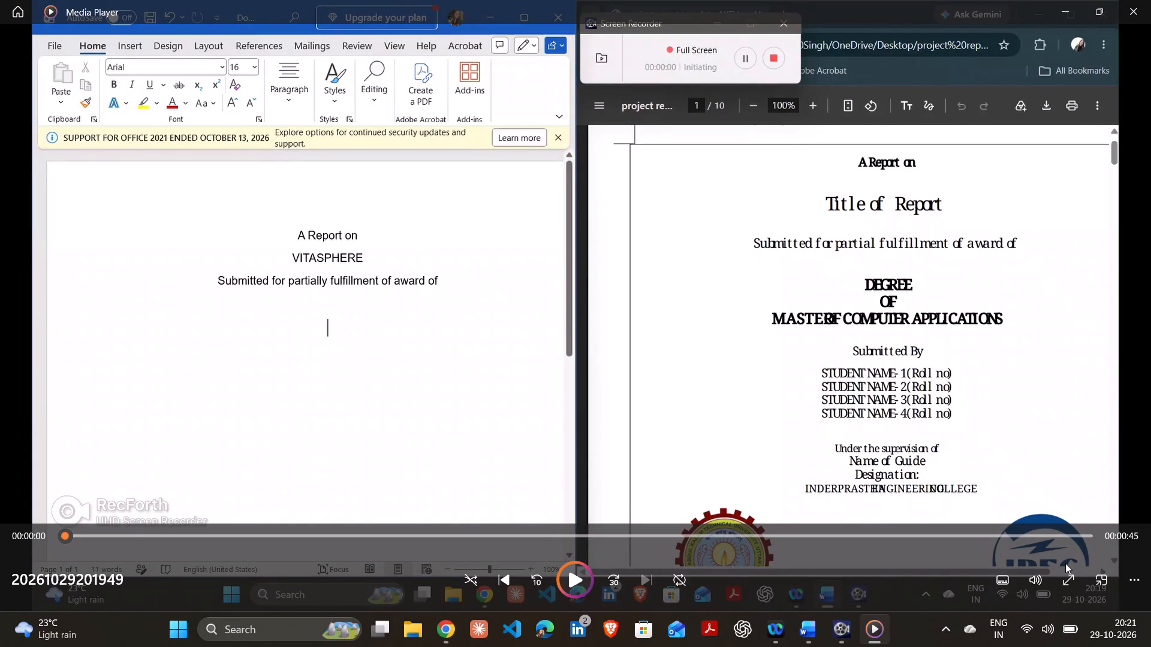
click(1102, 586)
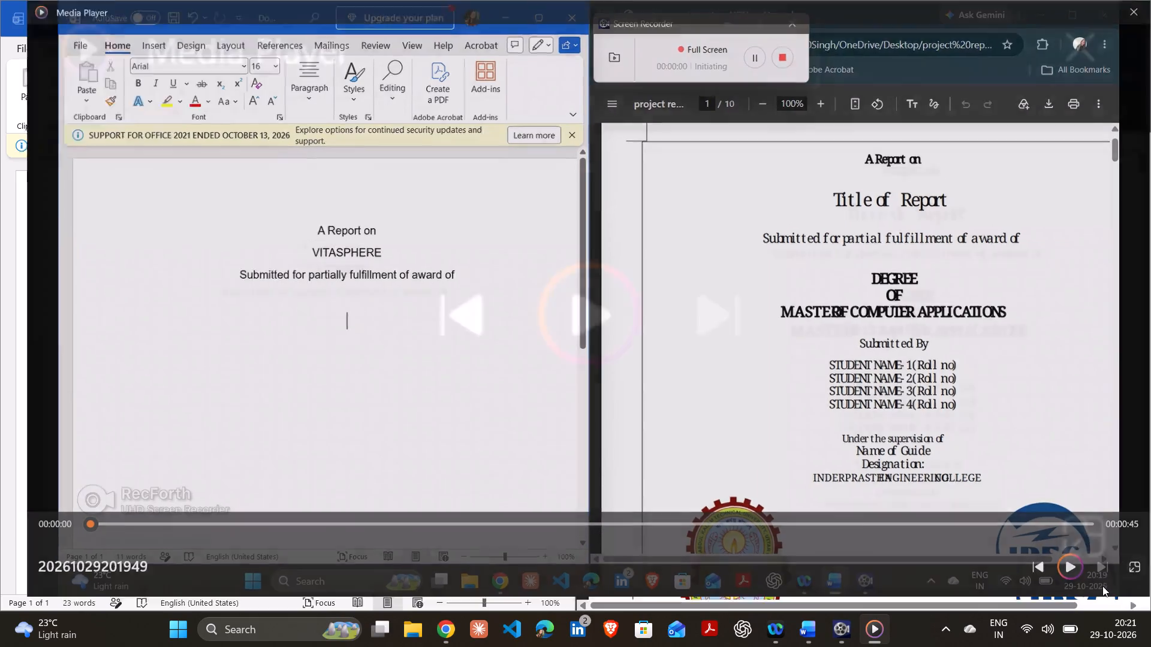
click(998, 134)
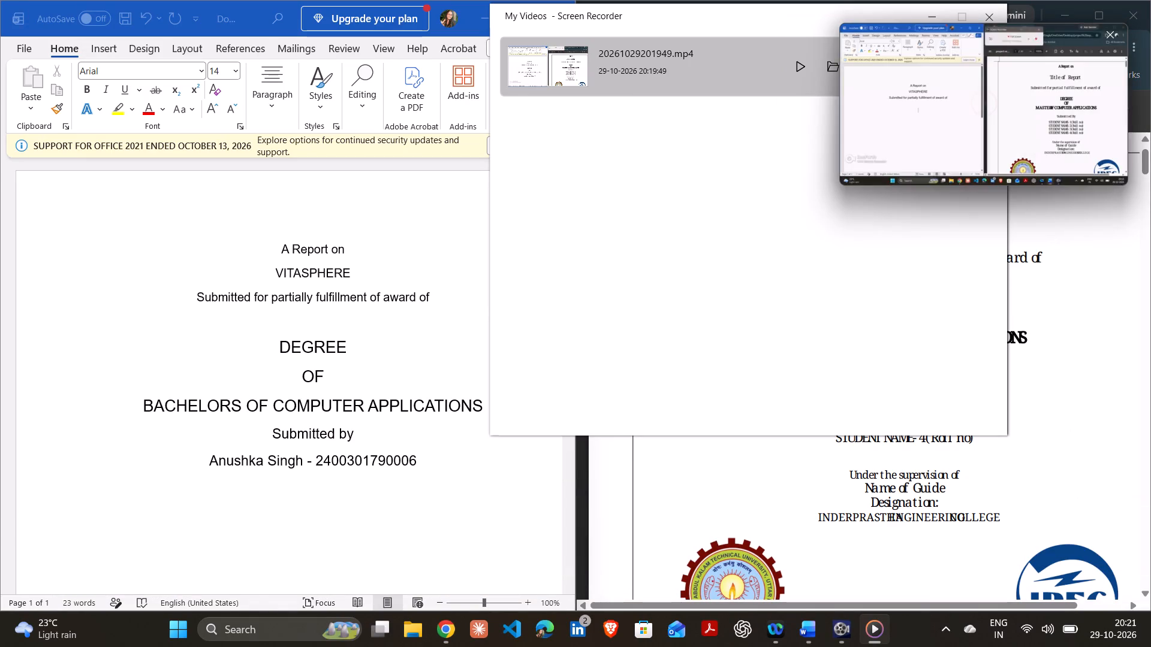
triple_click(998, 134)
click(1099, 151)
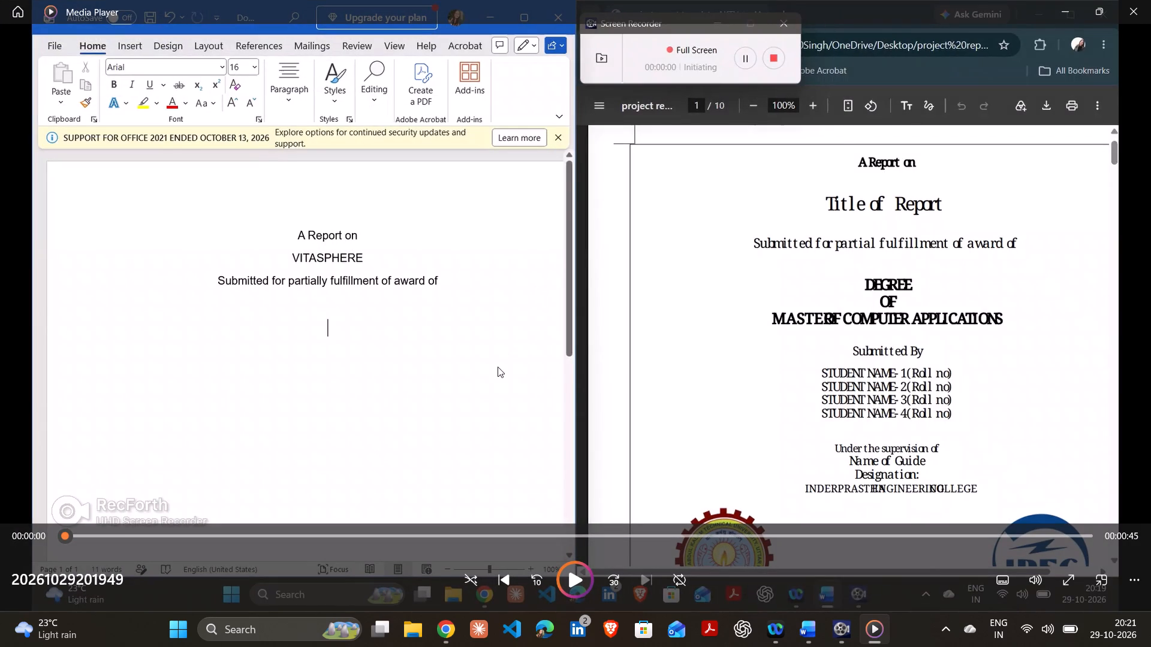
drag(613, 58, 608, 180)
click(620, 61)
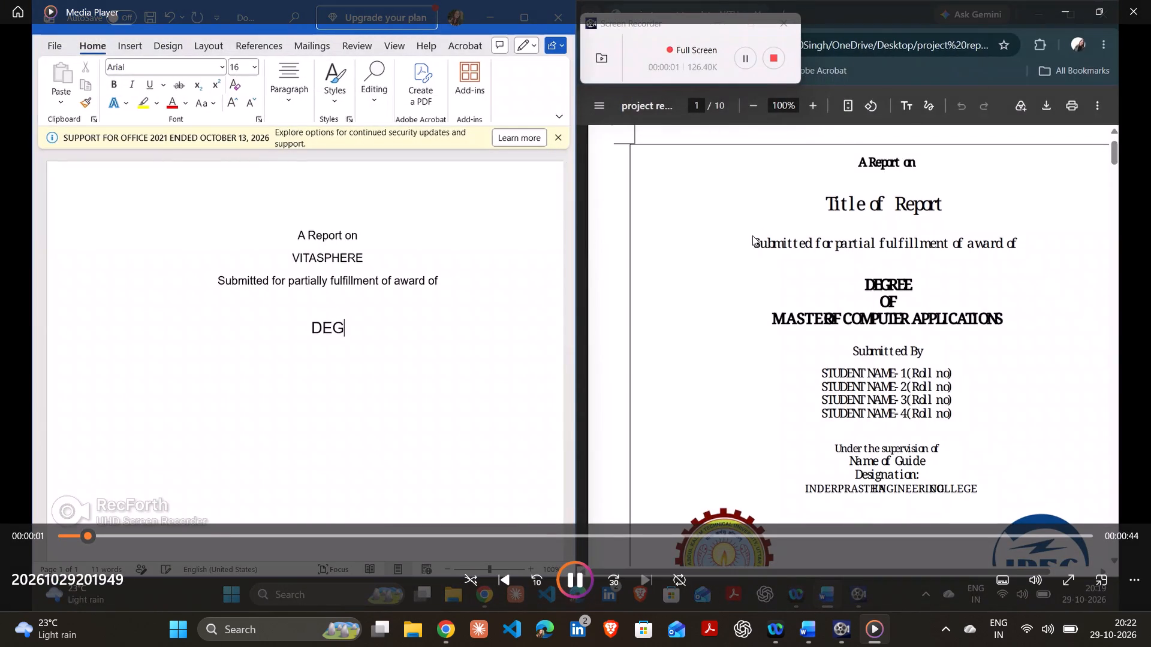
click(802, 302)
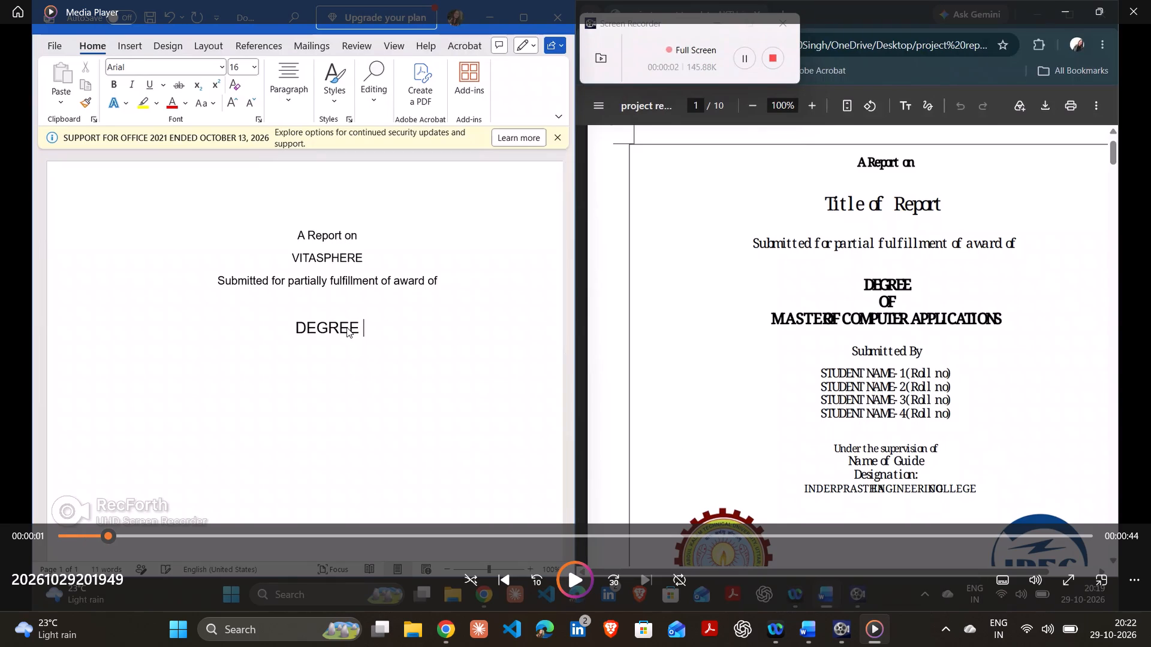
right_click(346, 327)
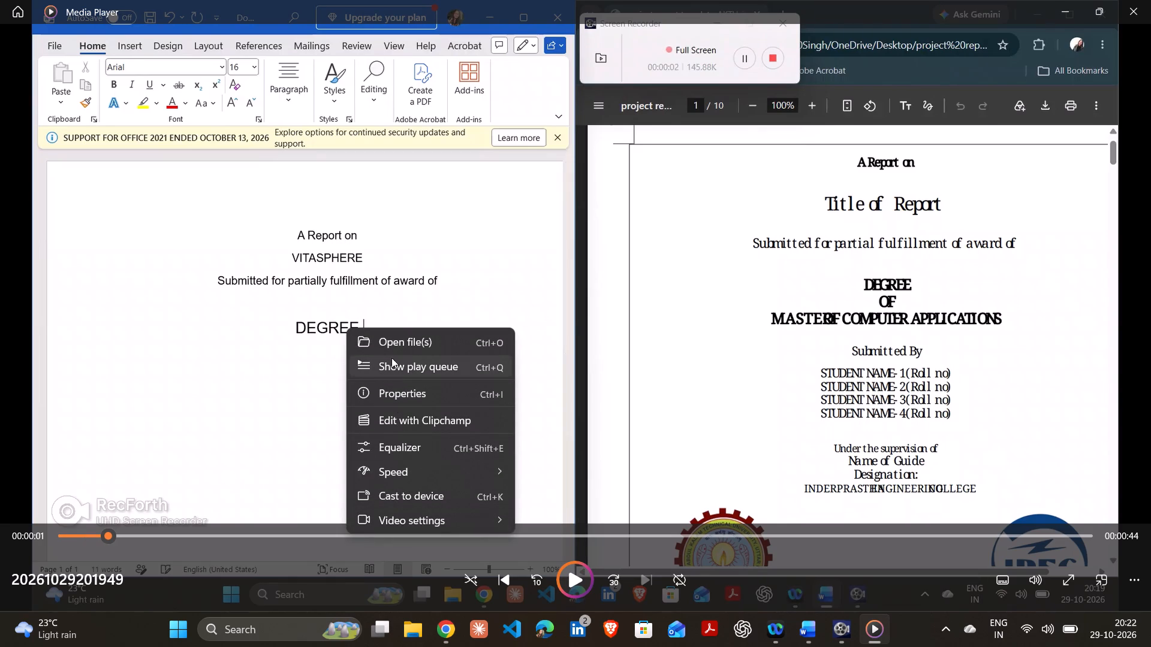
click(1150, 0)
Close the My Videos window and the Screen Recorder.
click(983, 16)
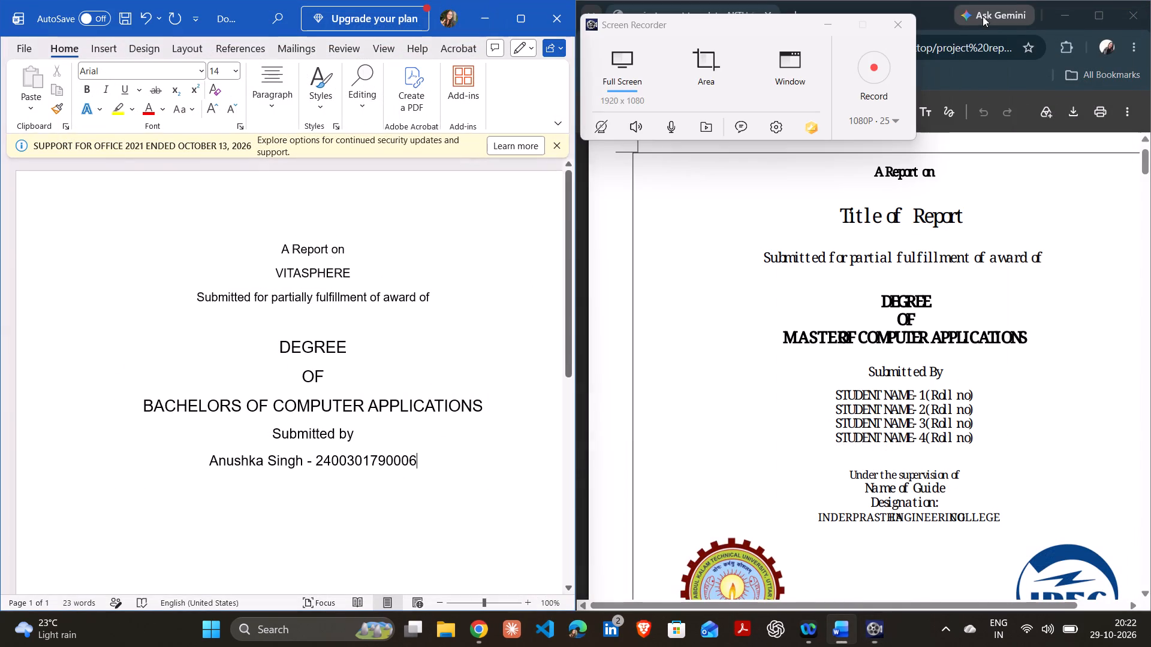
click(905, 28)
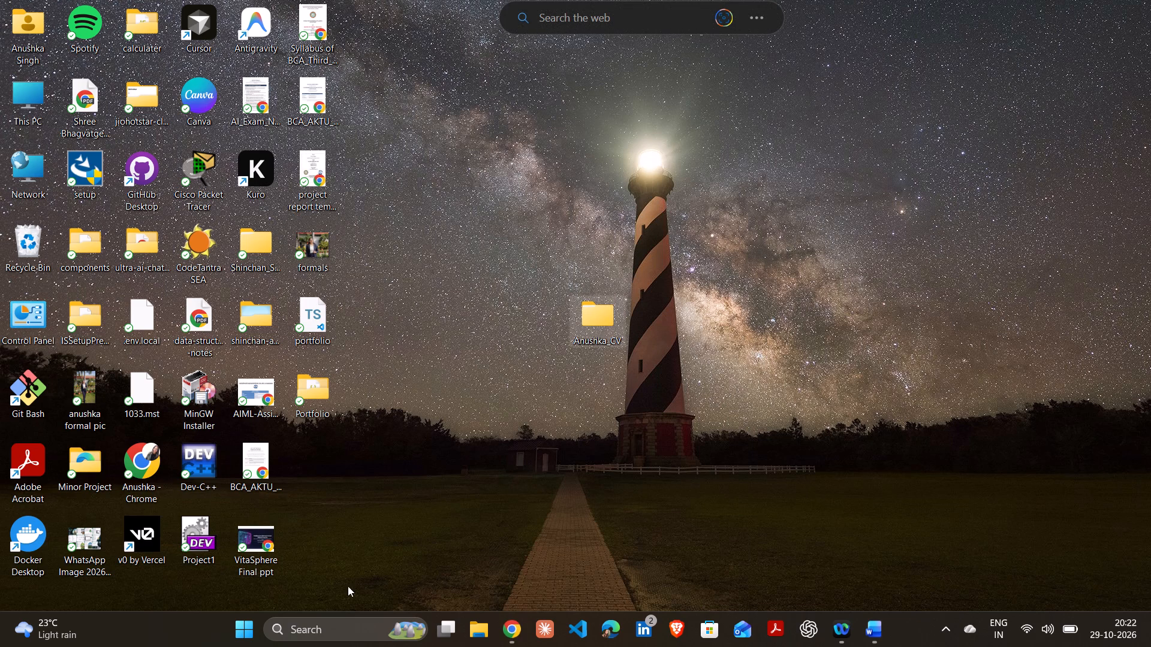
Open File Explorer.
click(332, 621)
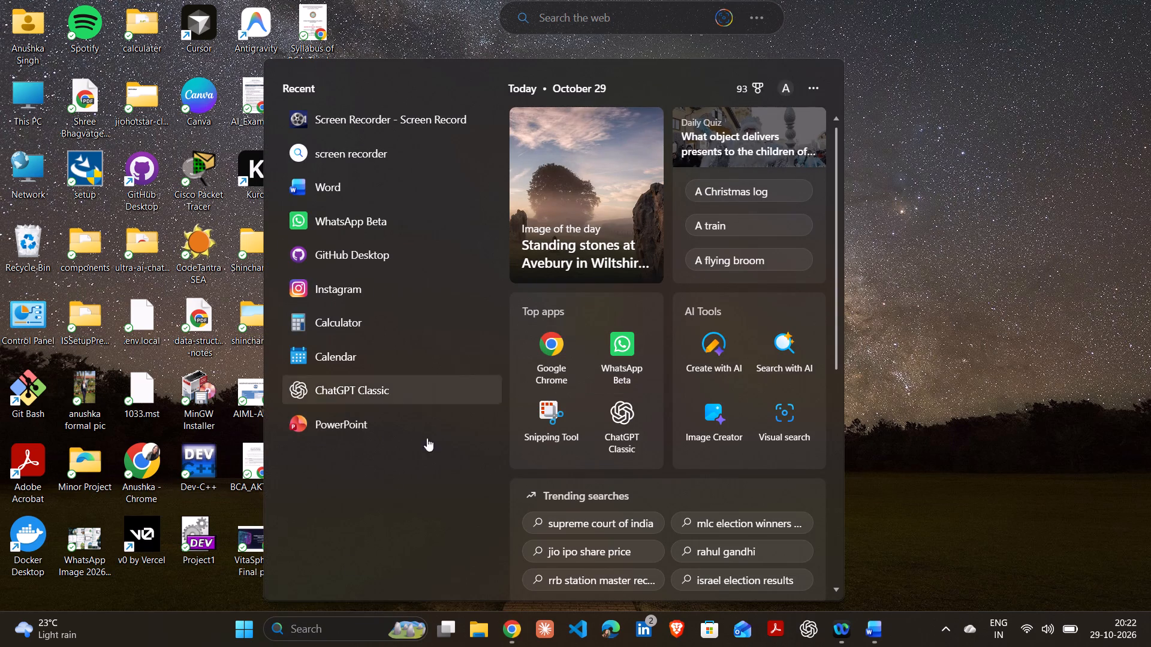
click(480, 628)
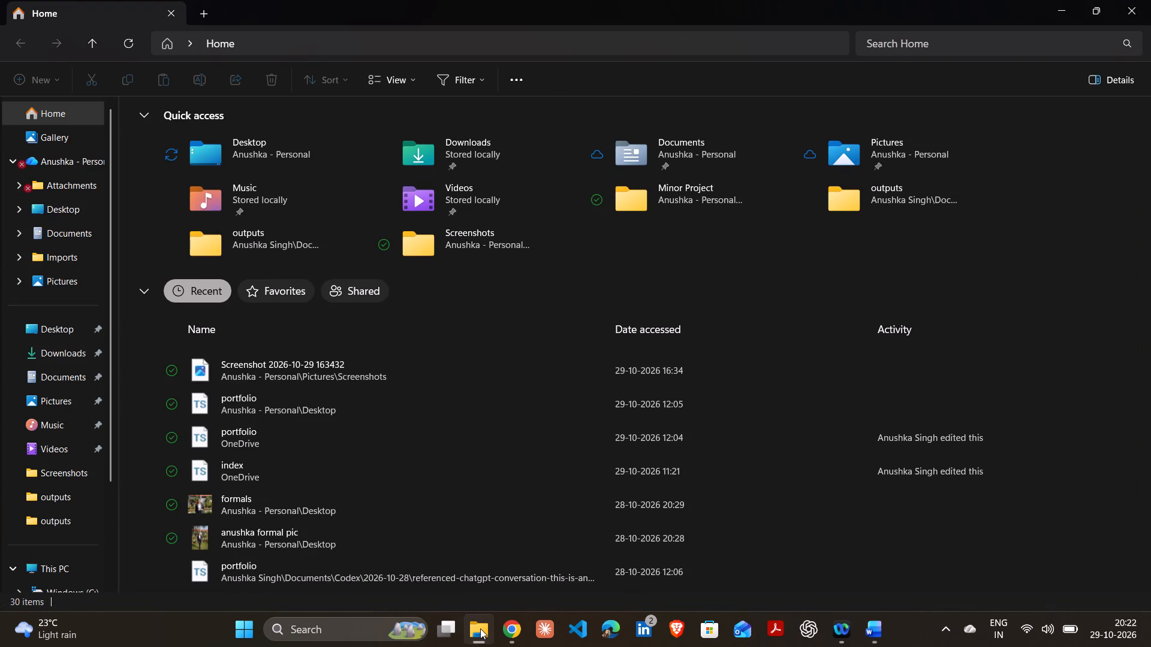
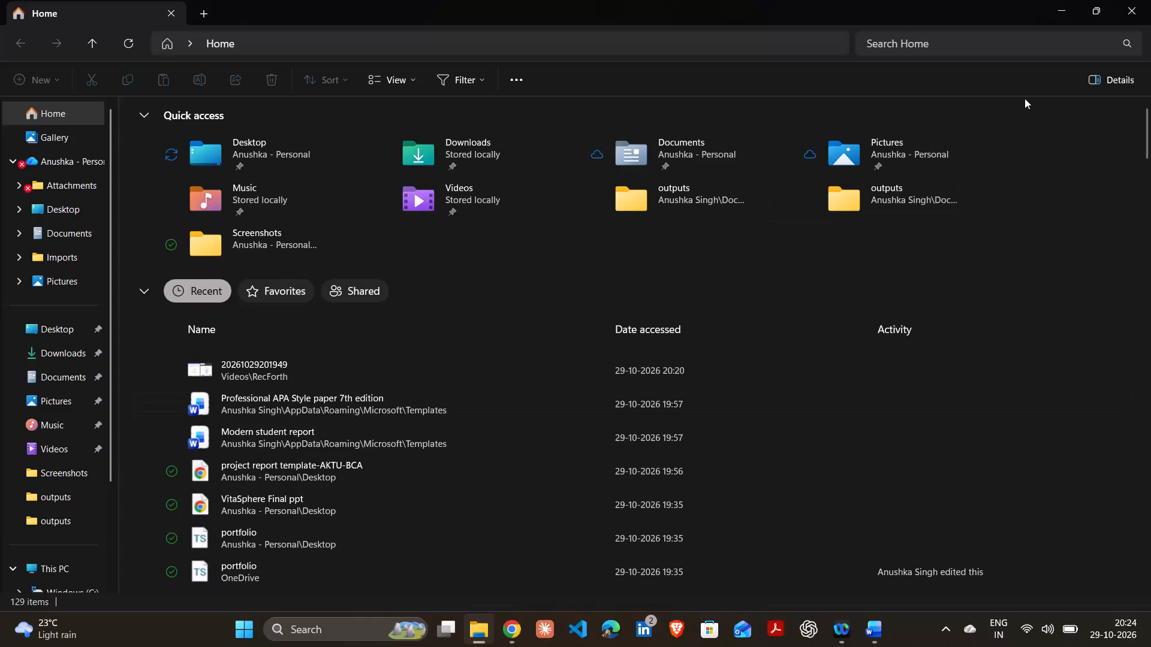
Close File Explorer and bring back the Word document and the PDF report template side by side.
click(1150, 0)
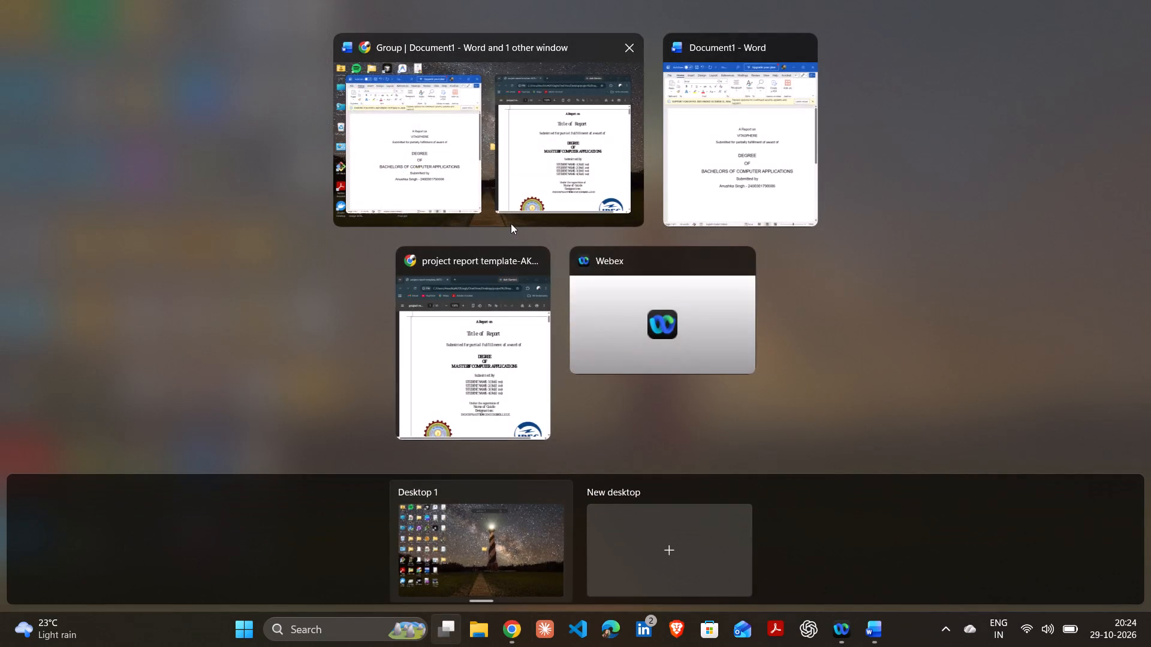
click(511, 223)
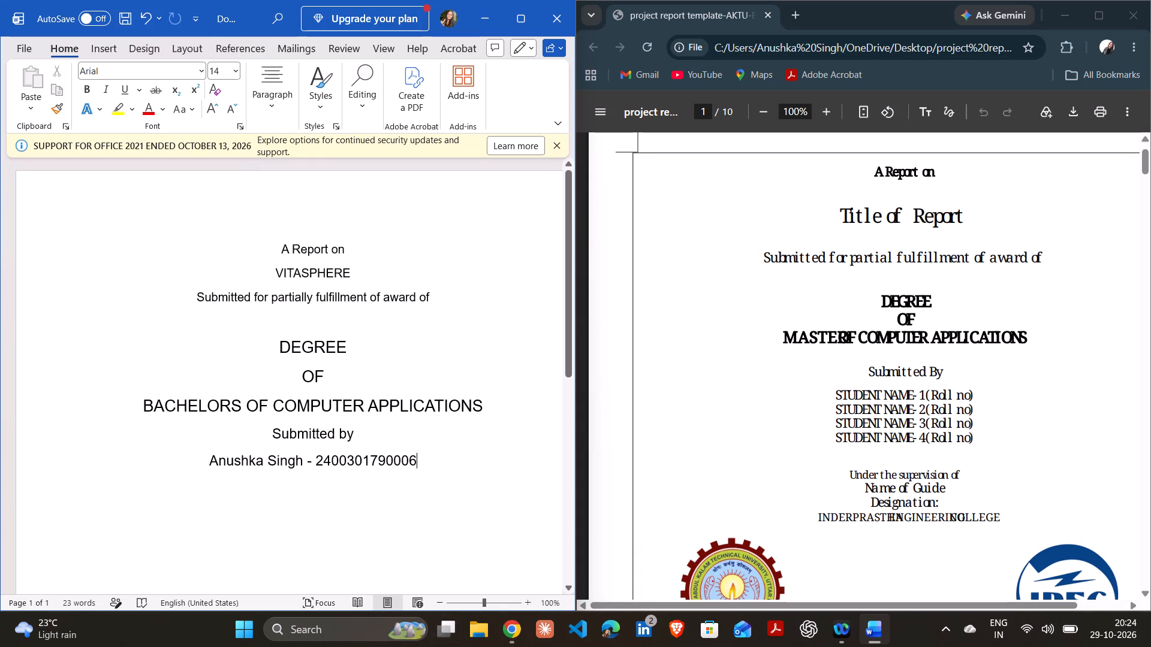
Add the second student's name on a new line below the first student under "Submitted by".
key(Return)
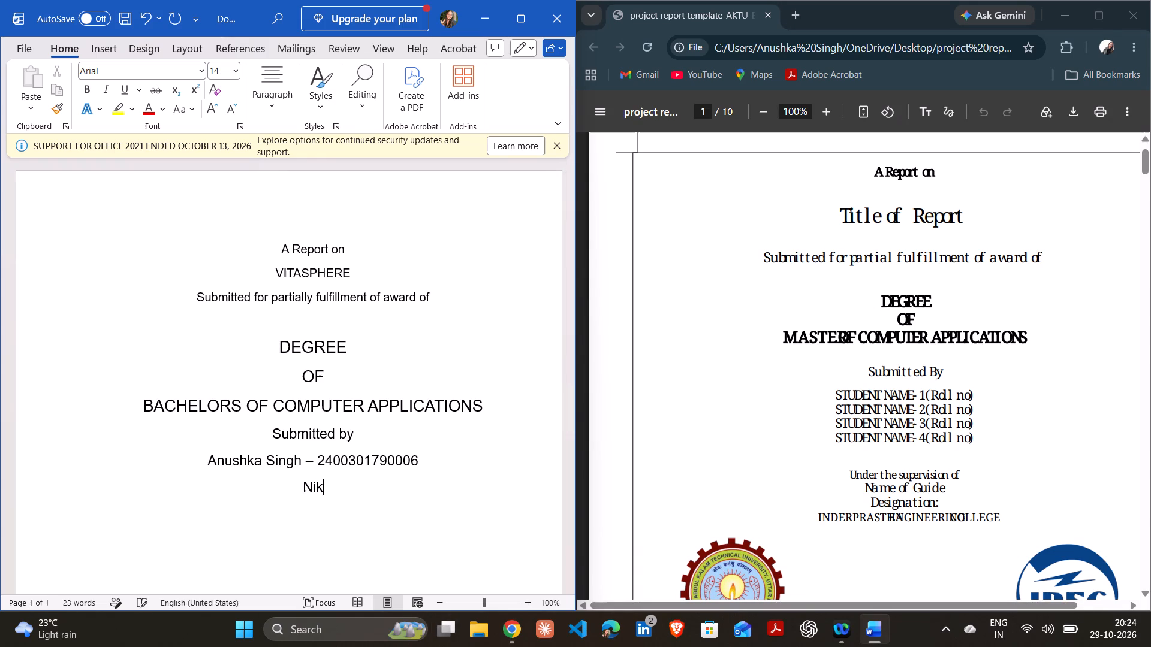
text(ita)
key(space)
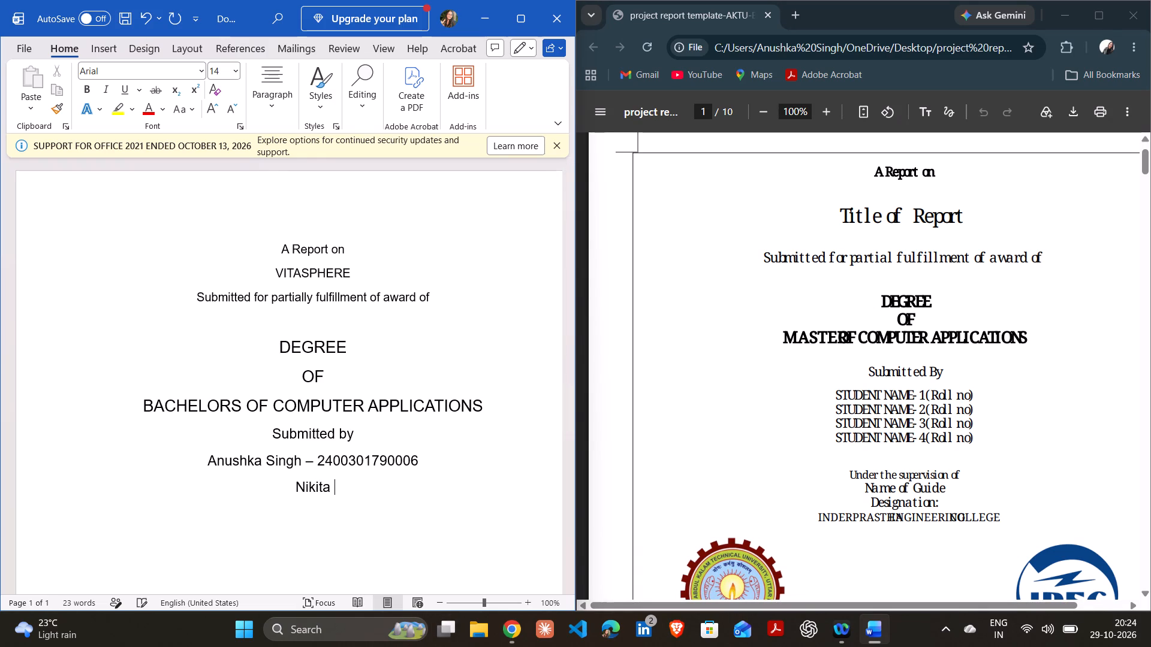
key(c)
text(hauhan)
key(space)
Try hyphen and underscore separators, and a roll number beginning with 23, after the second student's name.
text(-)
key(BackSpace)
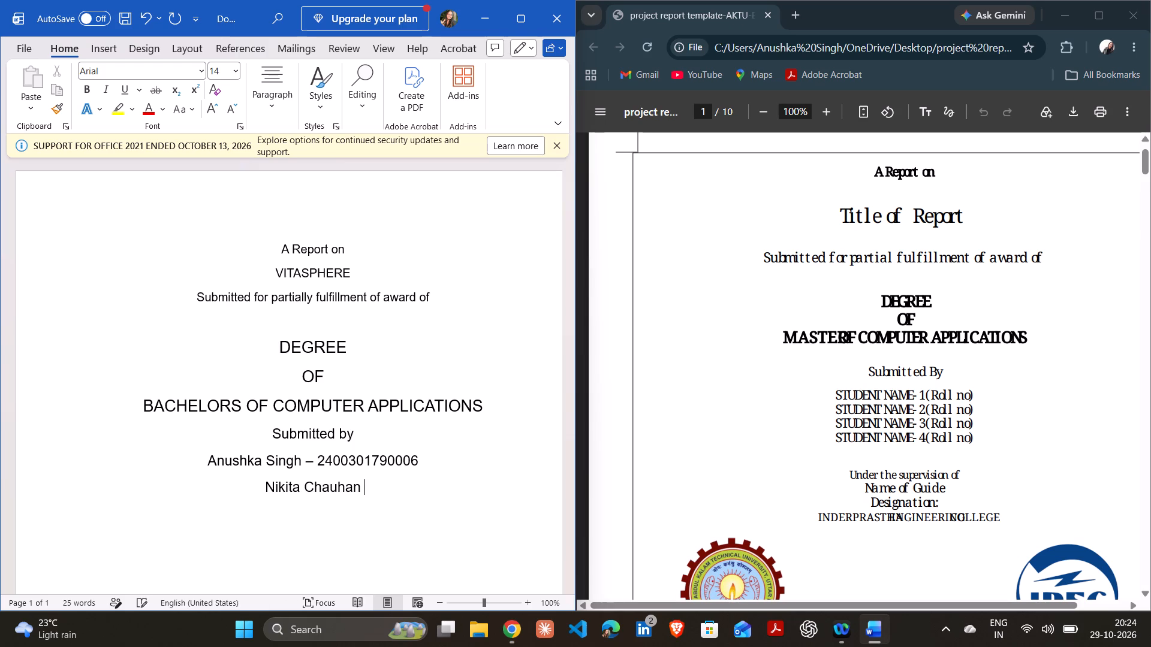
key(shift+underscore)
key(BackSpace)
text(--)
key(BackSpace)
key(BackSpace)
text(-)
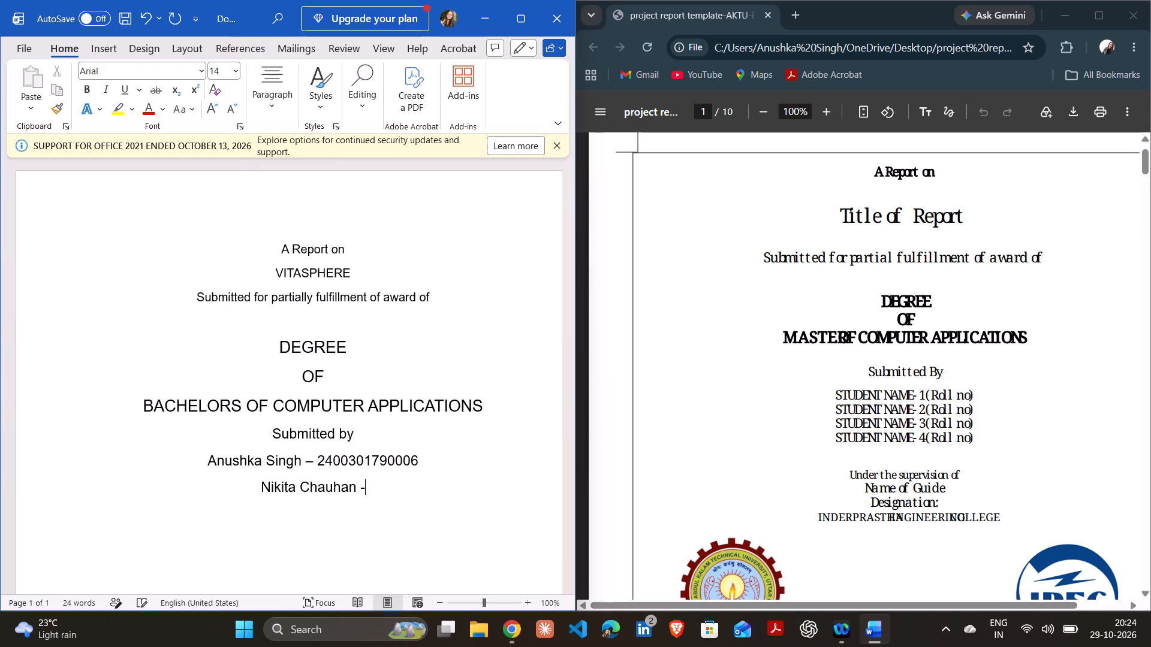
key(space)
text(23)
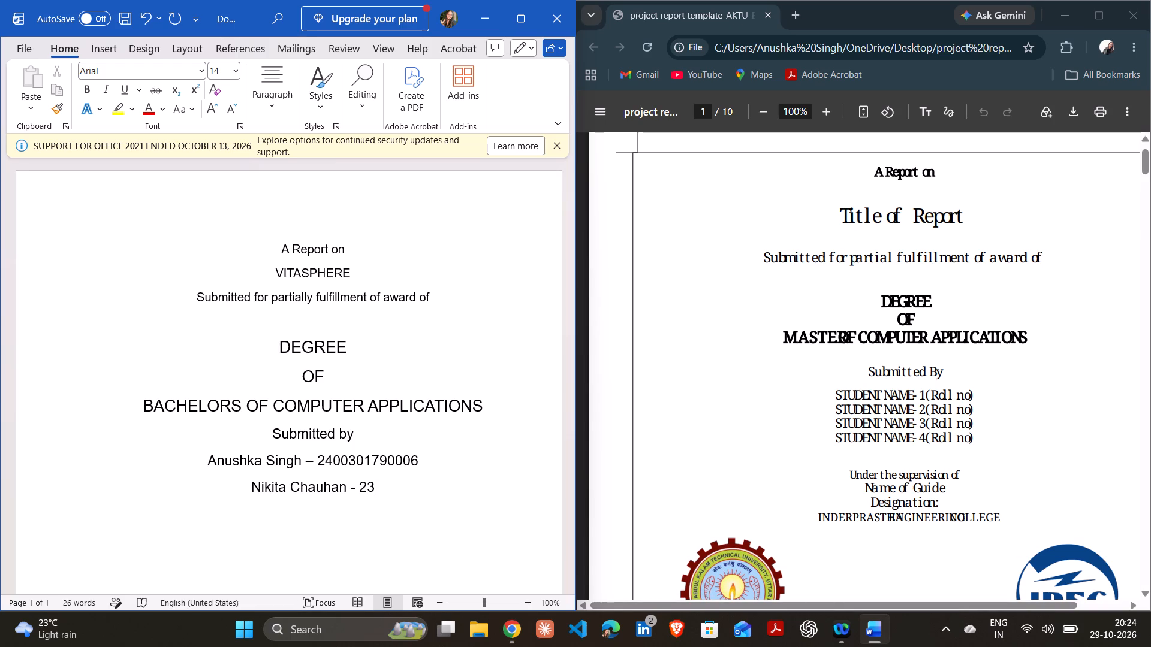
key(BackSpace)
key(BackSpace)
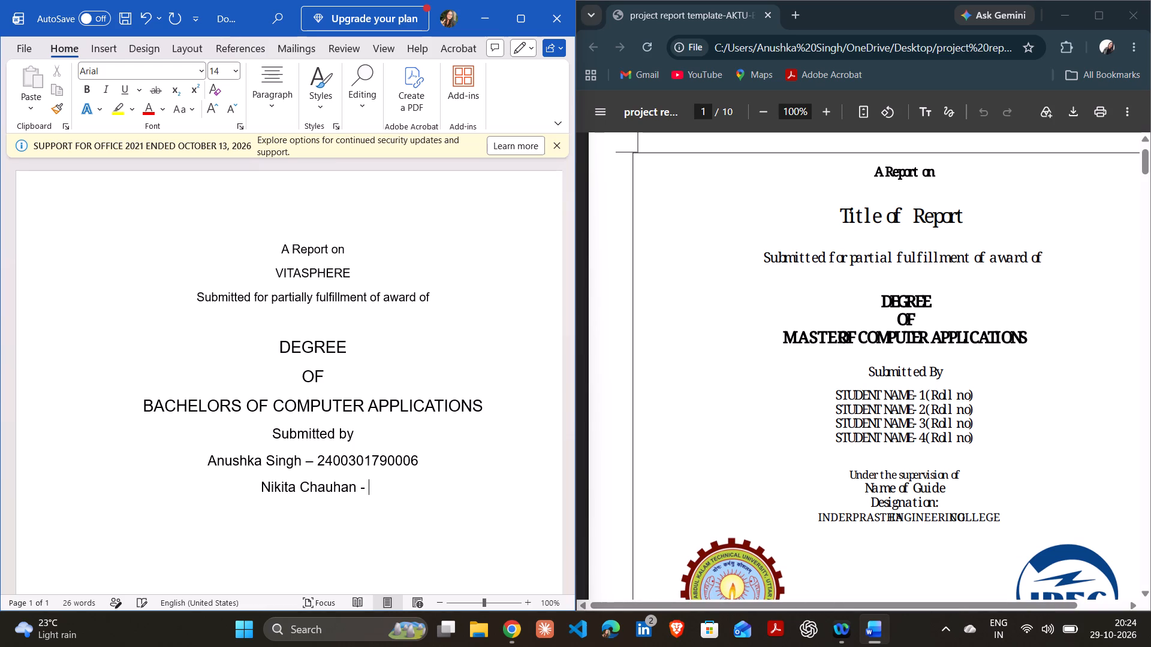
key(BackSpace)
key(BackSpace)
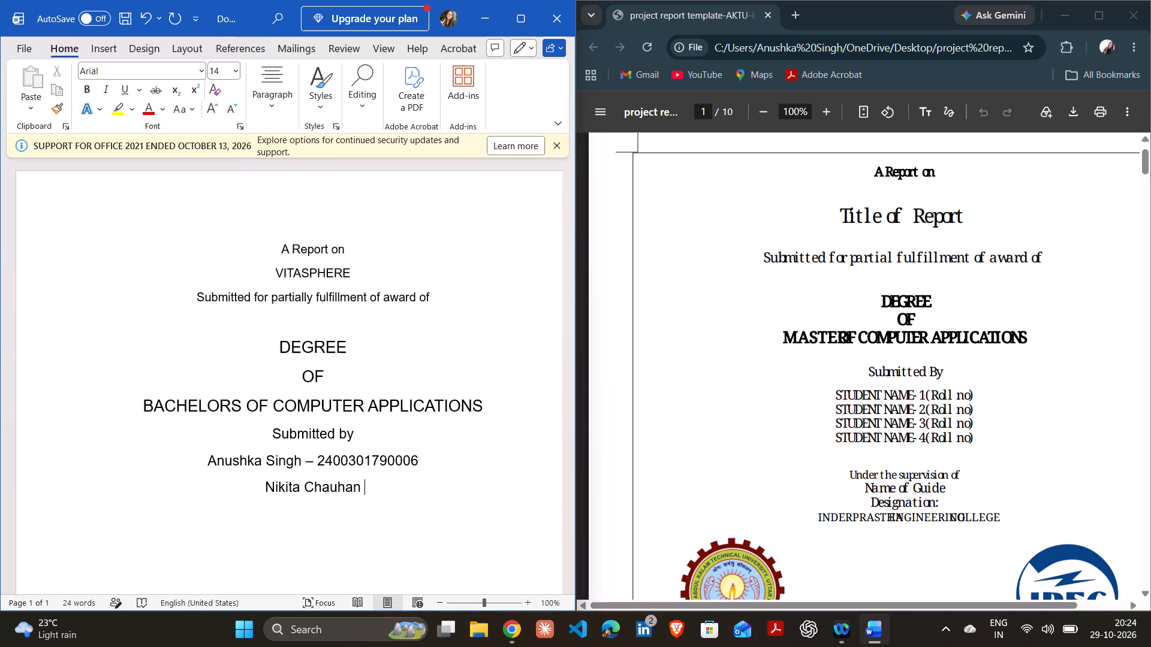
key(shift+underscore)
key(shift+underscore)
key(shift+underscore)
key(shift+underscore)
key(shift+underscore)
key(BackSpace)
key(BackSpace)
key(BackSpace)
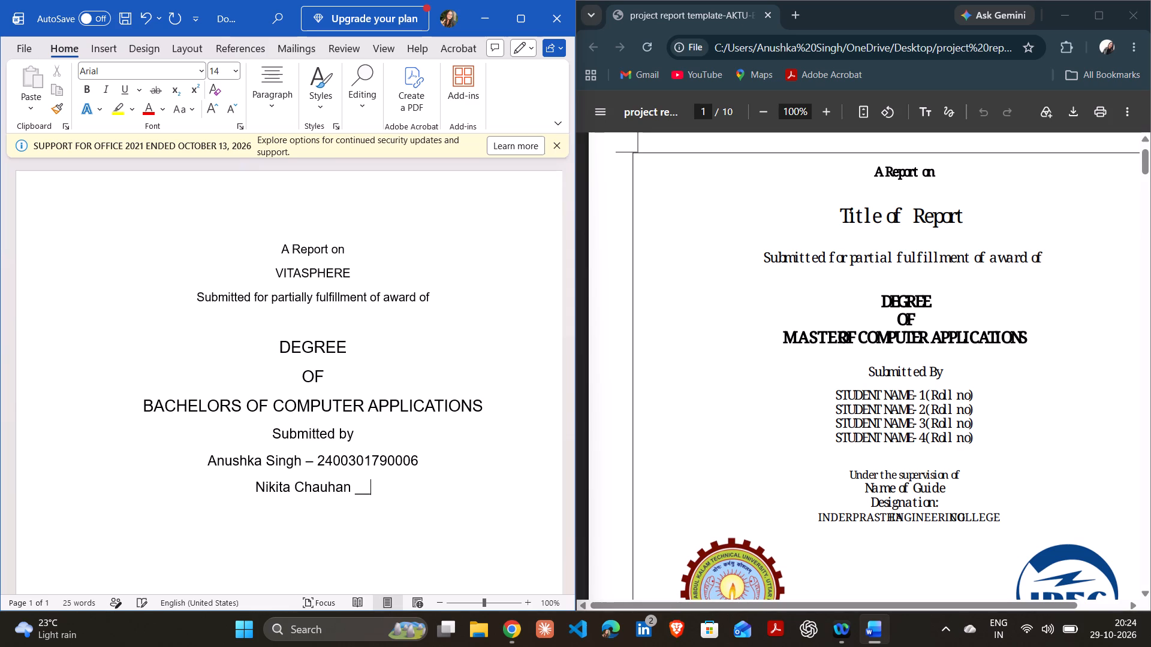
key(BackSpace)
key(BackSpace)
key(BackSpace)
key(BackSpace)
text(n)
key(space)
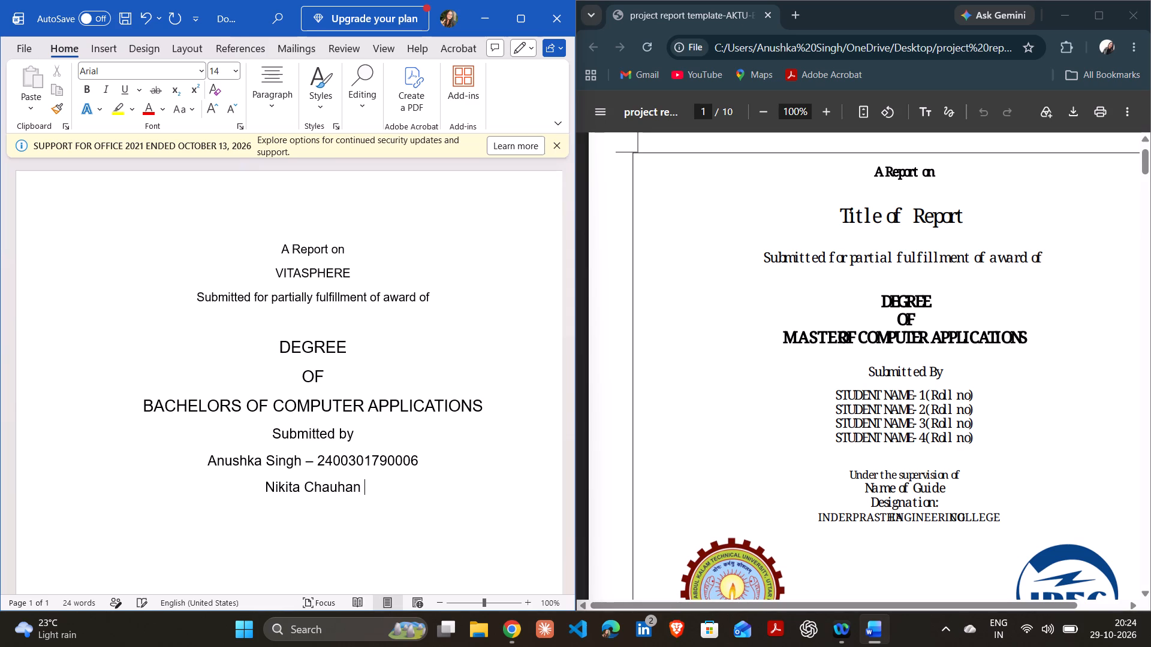
Add a hyphen and the roll number after the second student's name, and start a new line below.
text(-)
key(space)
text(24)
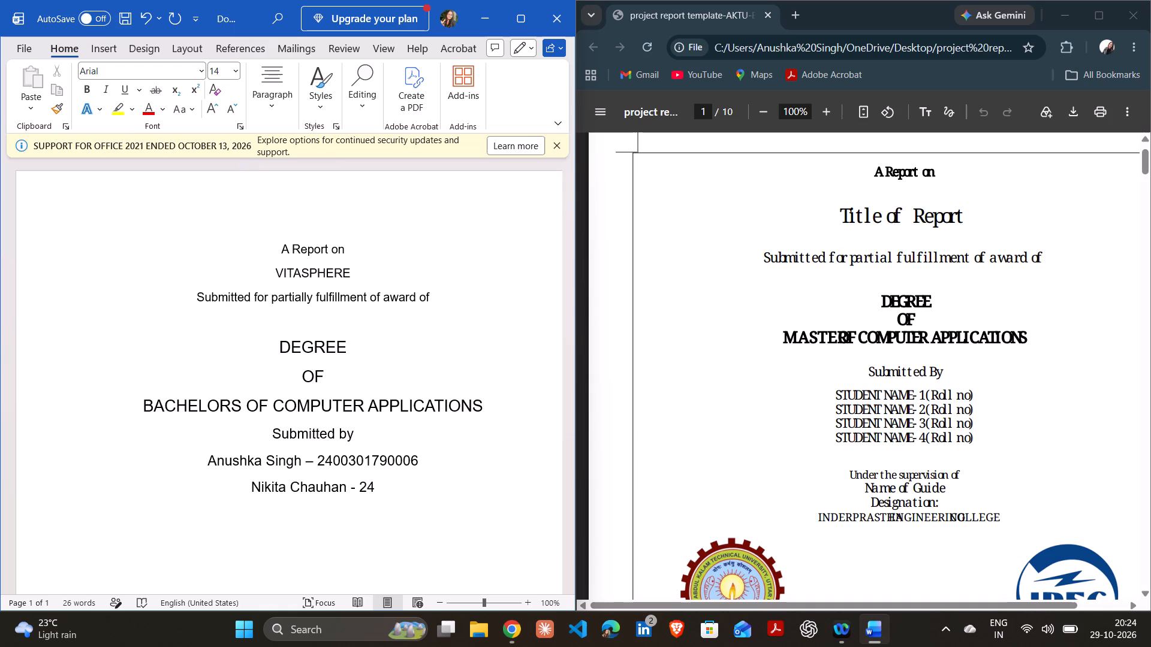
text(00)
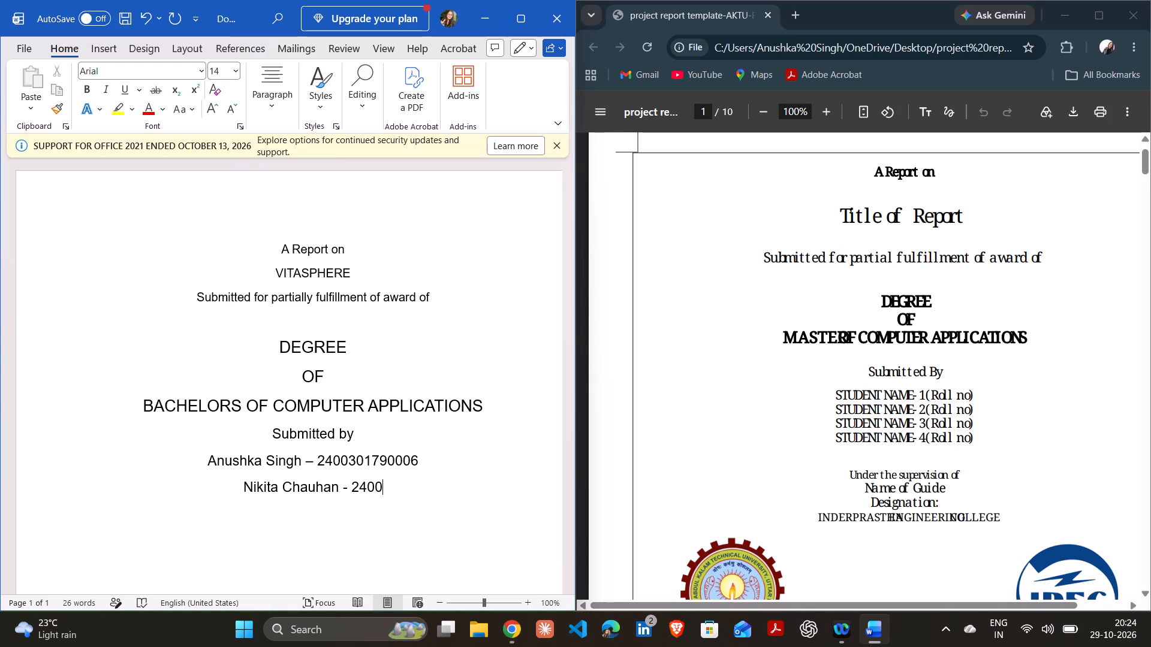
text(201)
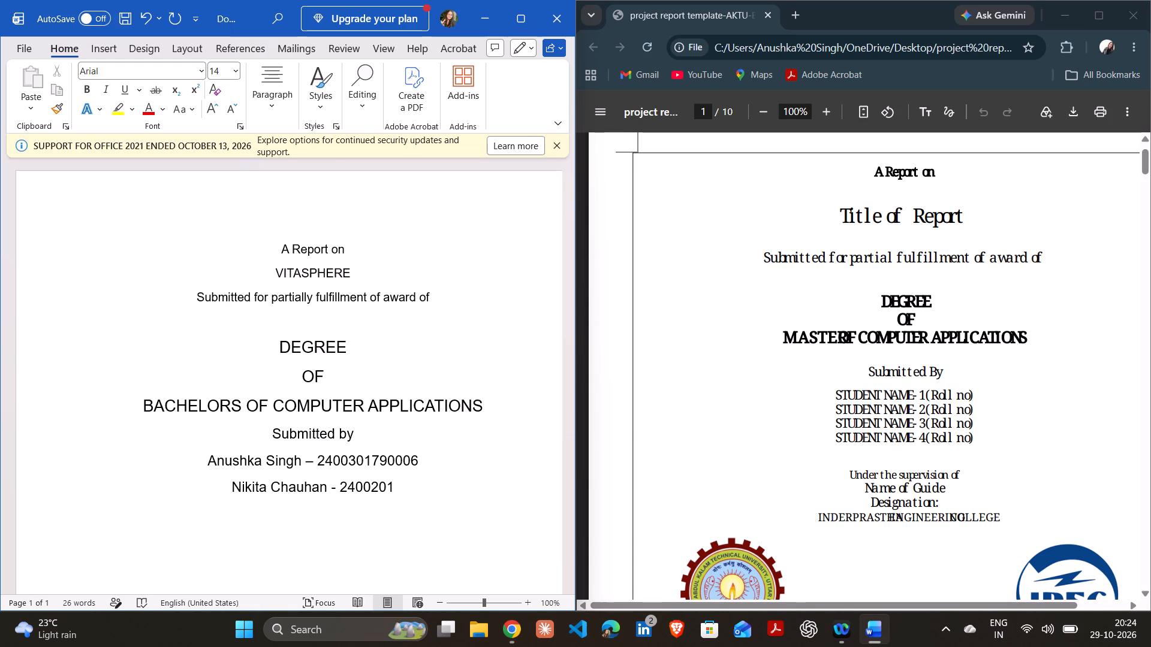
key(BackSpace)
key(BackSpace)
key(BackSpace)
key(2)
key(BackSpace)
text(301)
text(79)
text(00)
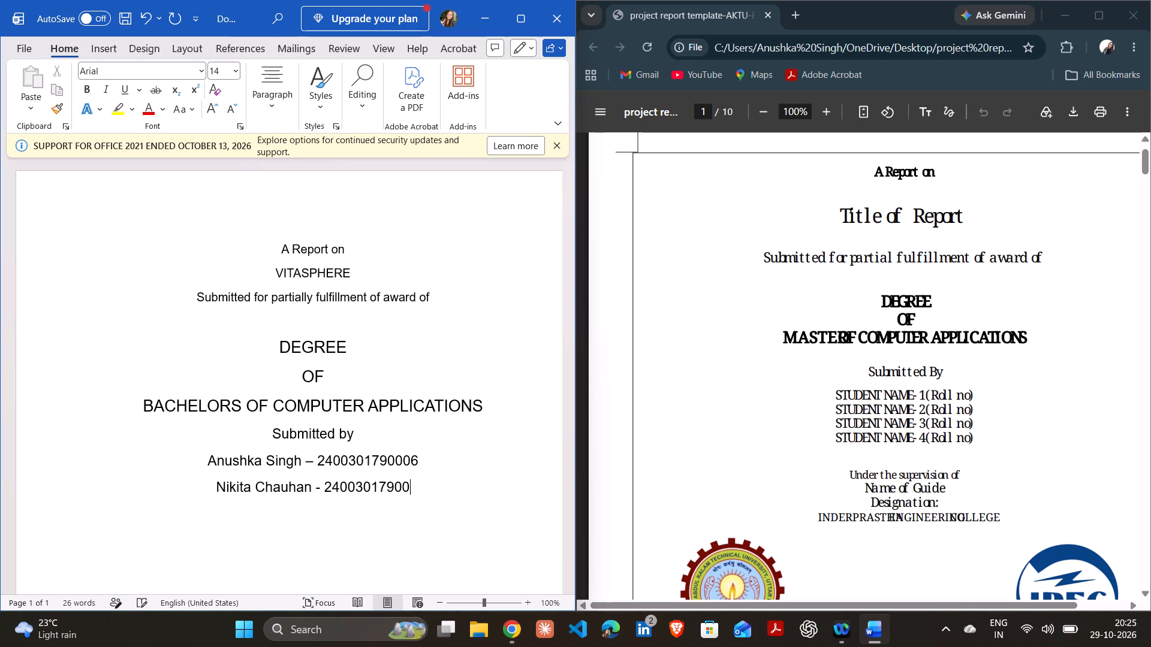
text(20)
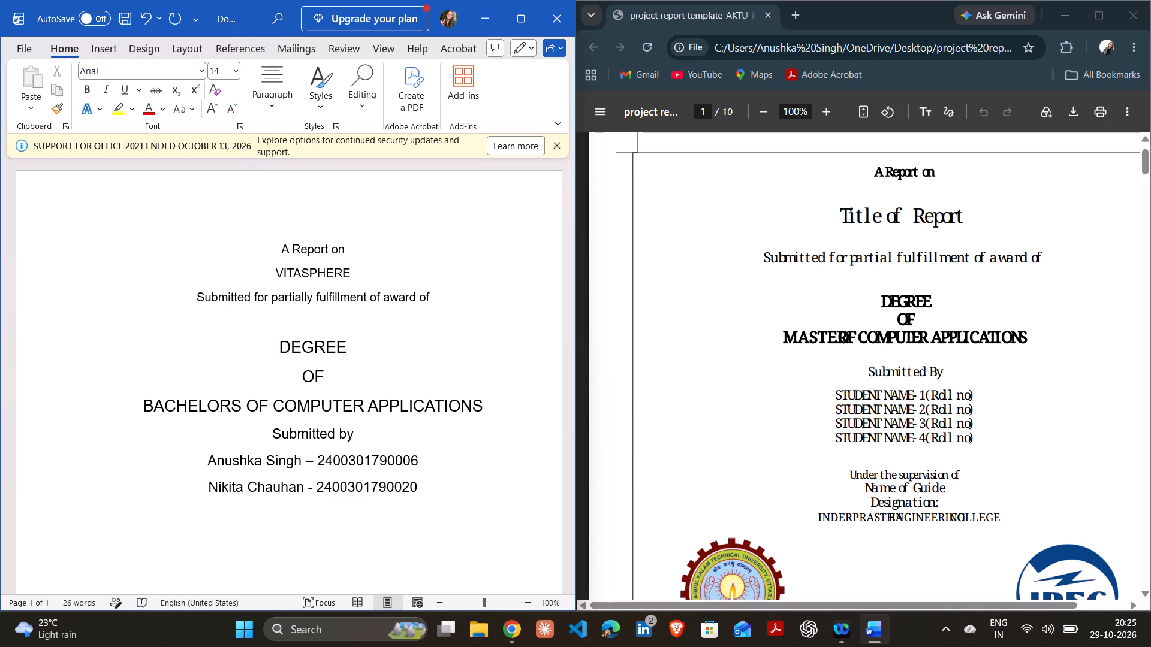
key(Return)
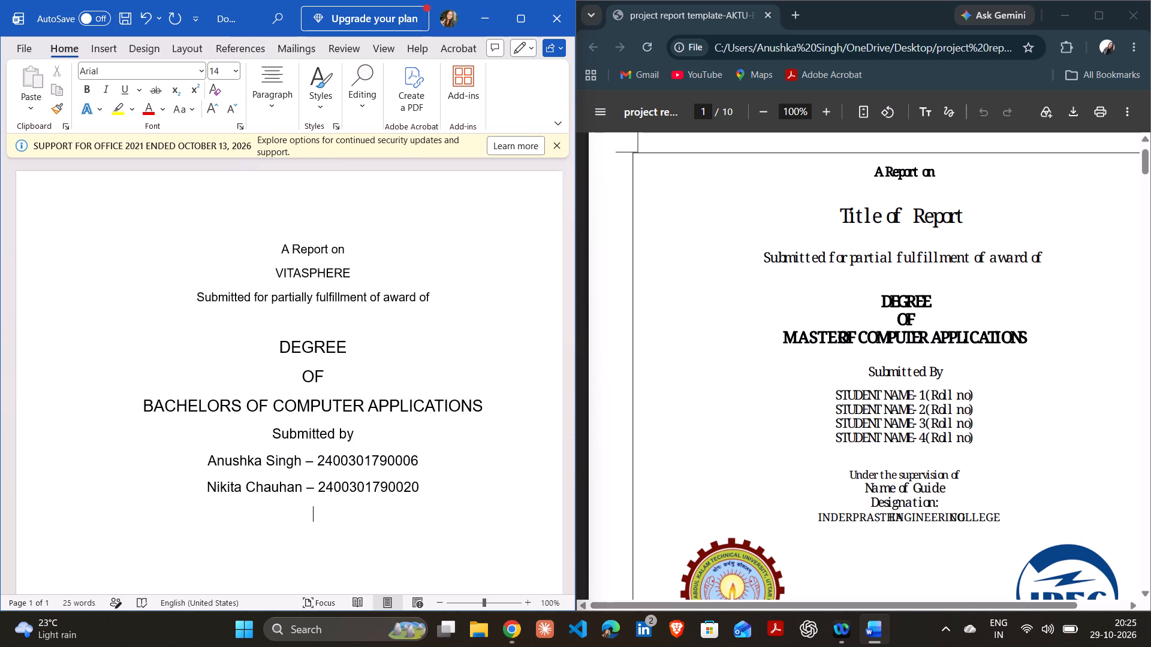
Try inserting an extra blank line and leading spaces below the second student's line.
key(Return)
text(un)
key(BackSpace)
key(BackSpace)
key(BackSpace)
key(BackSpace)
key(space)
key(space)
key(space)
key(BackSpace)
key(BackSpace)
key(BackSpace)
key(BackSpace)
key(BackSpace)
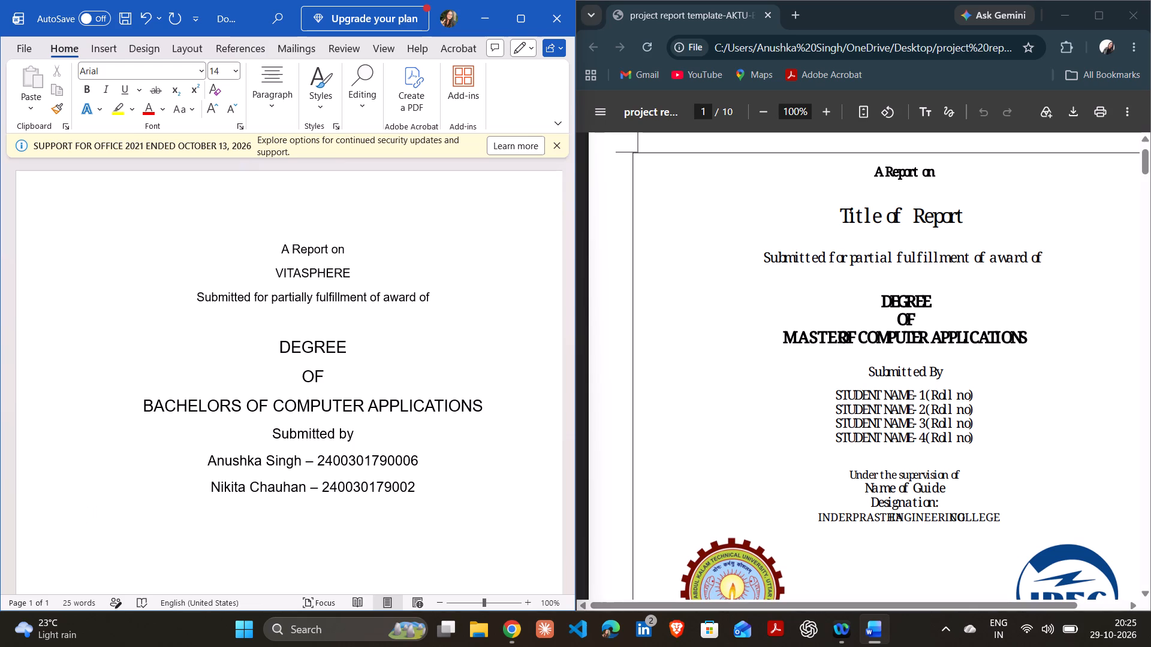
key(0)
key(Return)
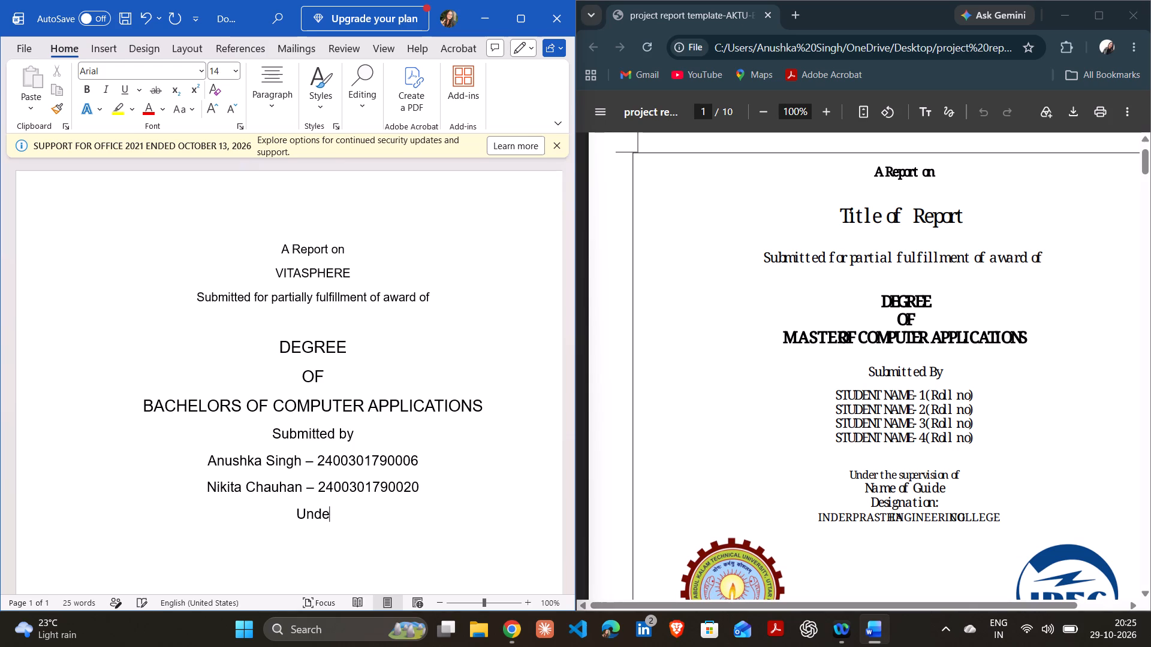
Write the line "Under the supervision of" below the second student at font size 12, clearing the partly written text first.
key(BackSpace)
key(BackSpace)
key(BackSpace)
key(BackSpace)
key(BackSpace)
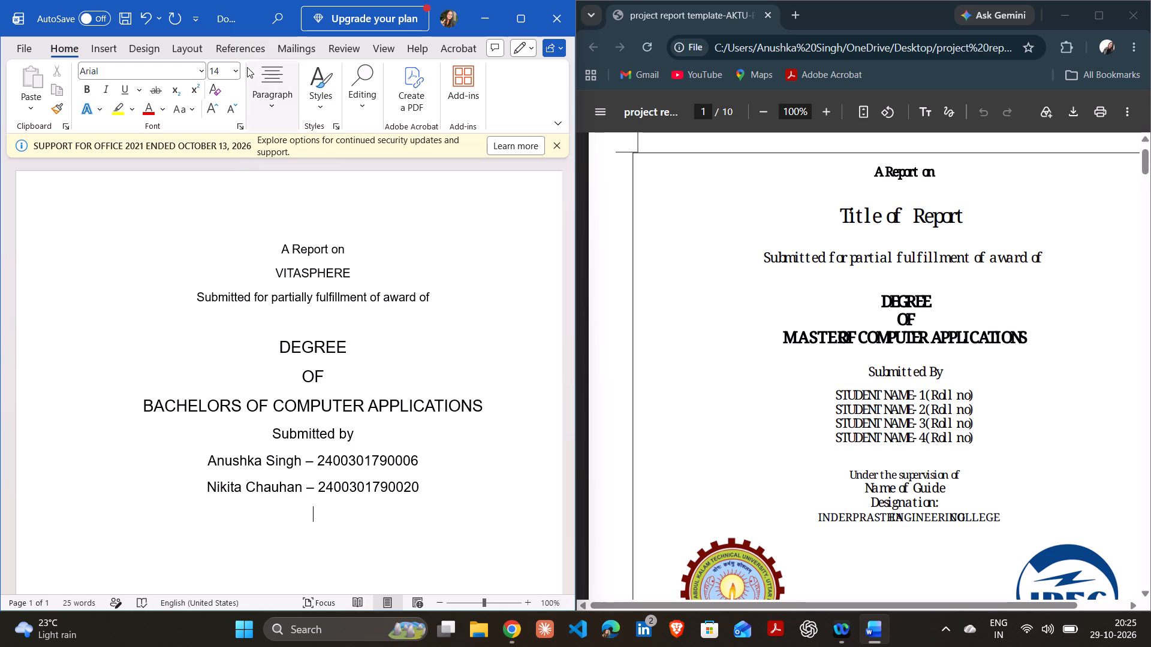
click(239, 69)
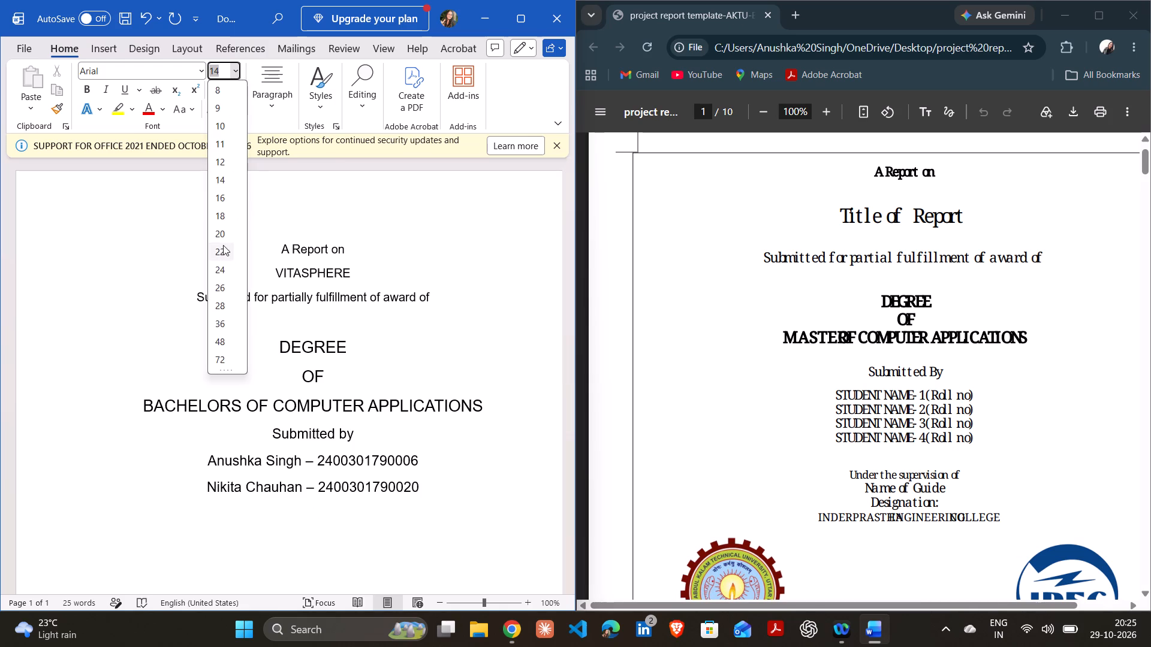
click(213, 155)
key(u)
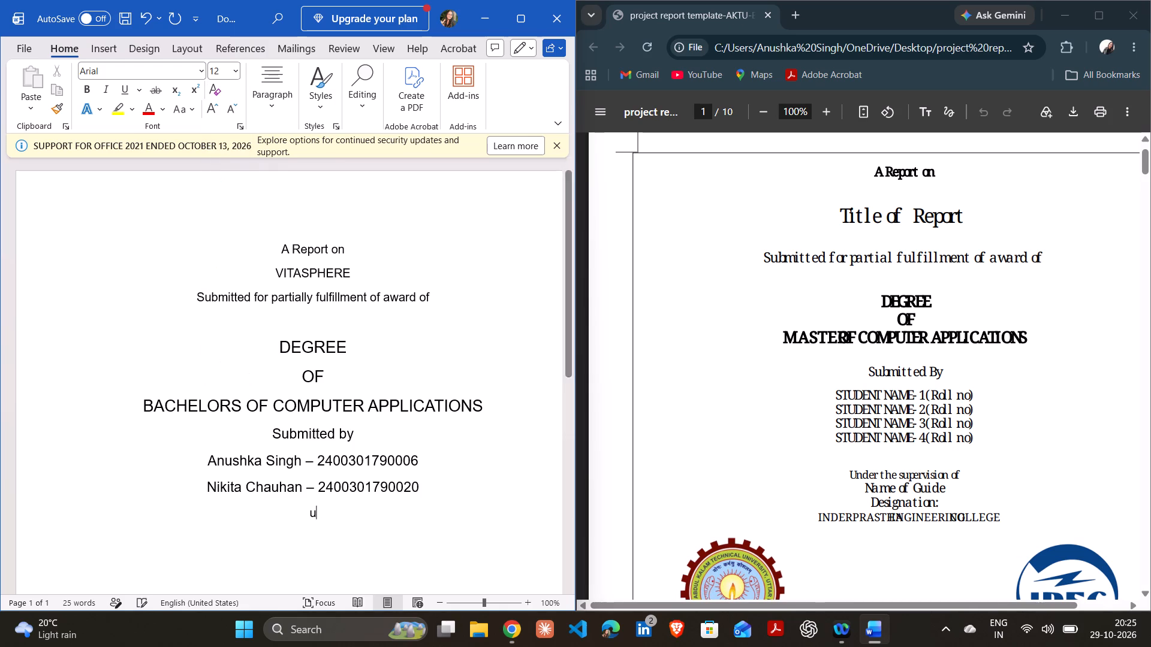
key(BackSpace)
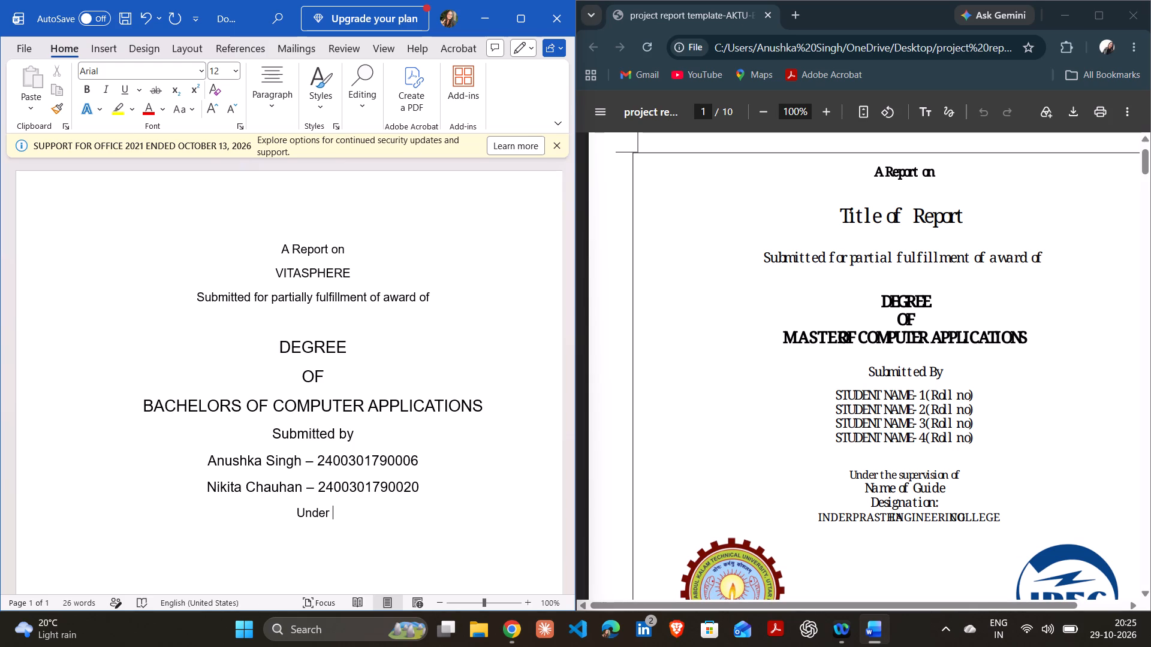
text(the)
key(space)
Complete the supervision line below the second student so it reads "Under the supervision of".
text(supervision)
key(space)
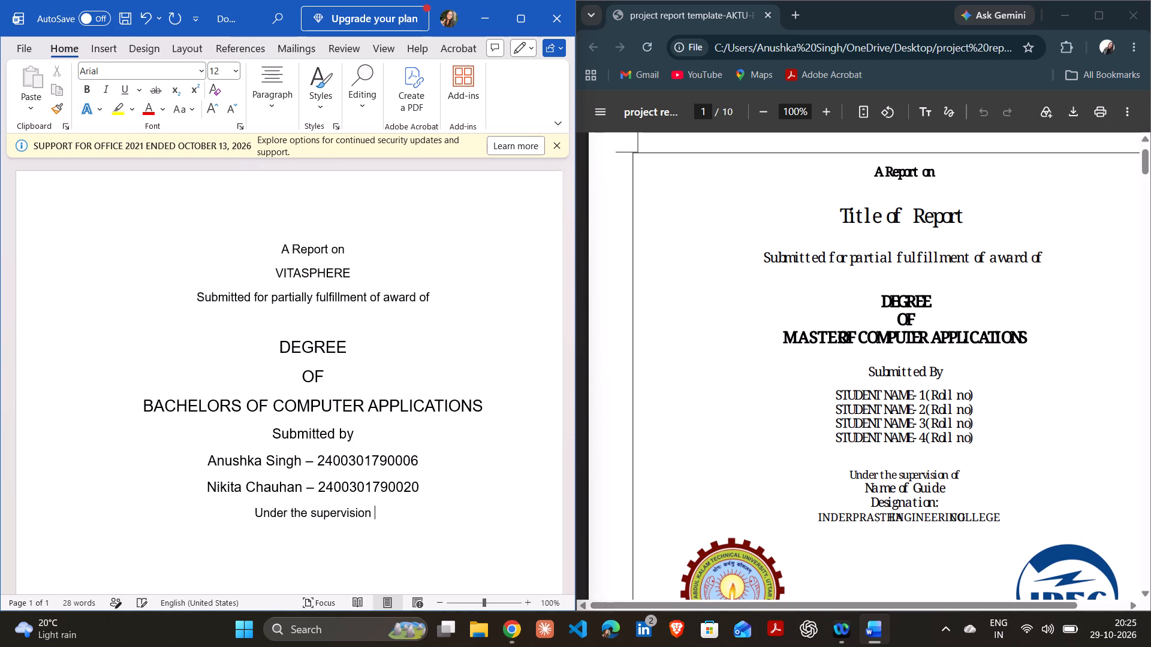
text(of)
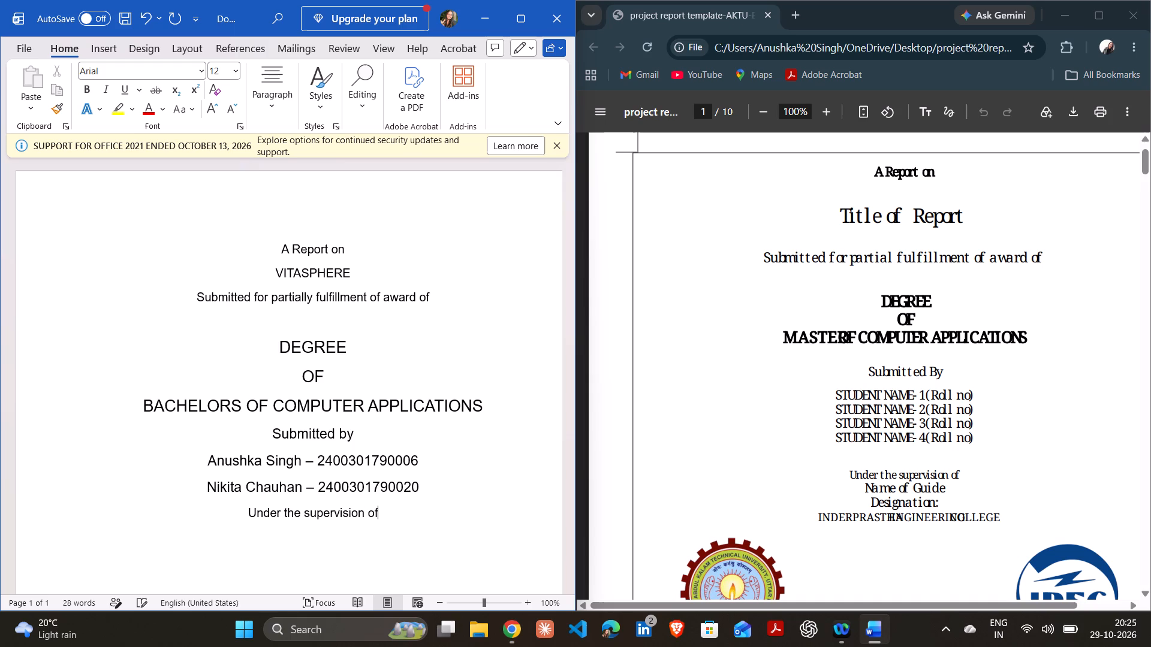
Add the guide's name, preceded by "Mr.", on a new line below "Under the supervision of".
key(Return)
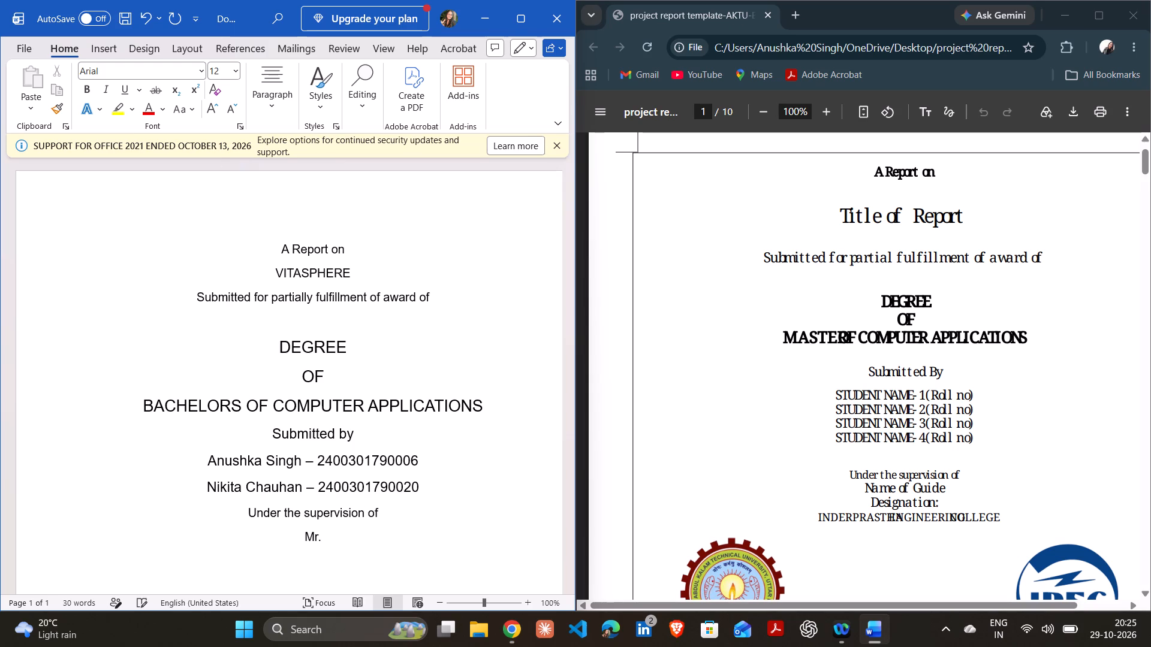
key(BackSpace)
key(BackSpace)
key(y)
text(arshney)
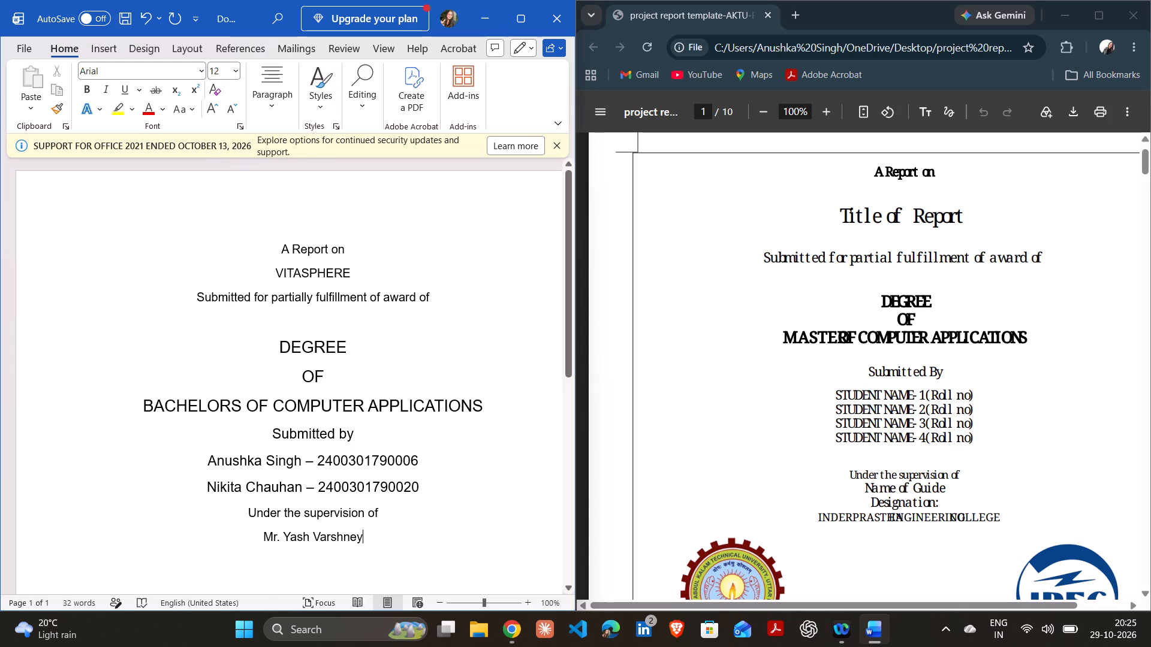
Open the font size choices for the two lines with the student names and roll numbers.
drag(429, 494, 198, 456)
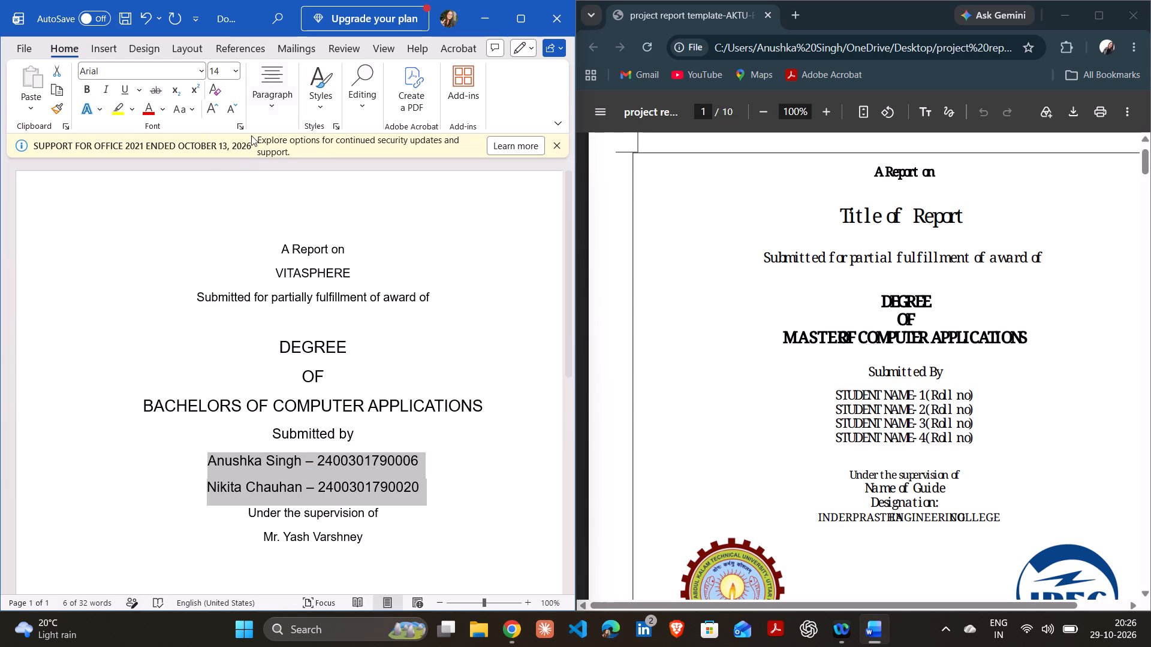
click(235, 71)
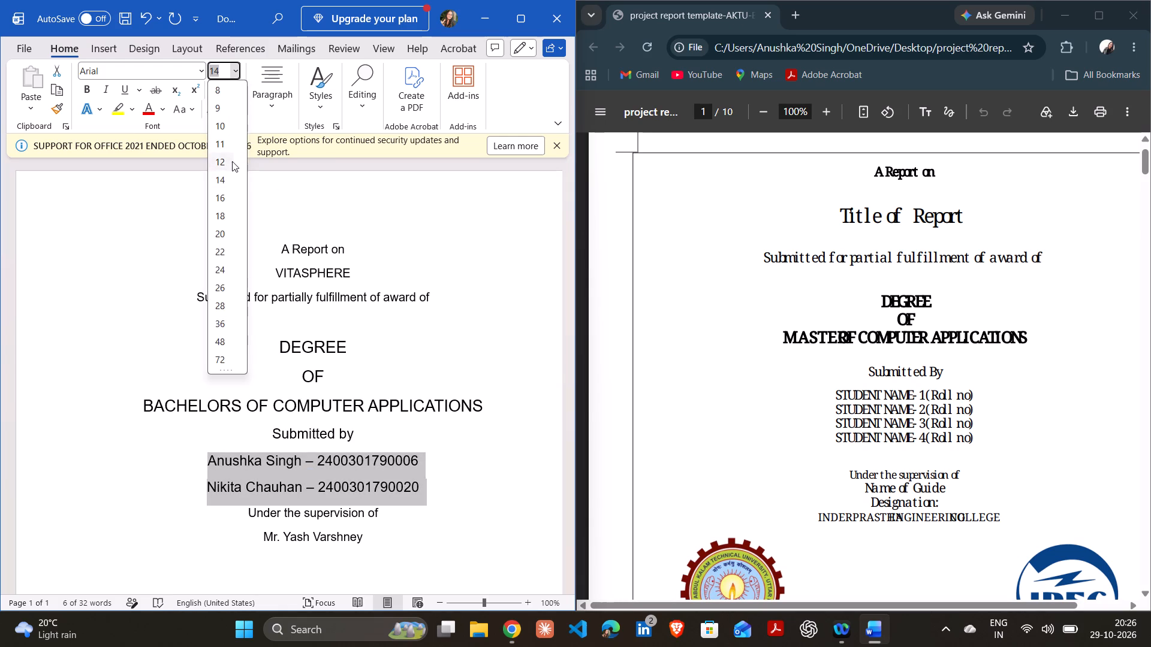
Set the font size of both student name and roll number lines to 12.
click(232, 161)
click(473, 489)
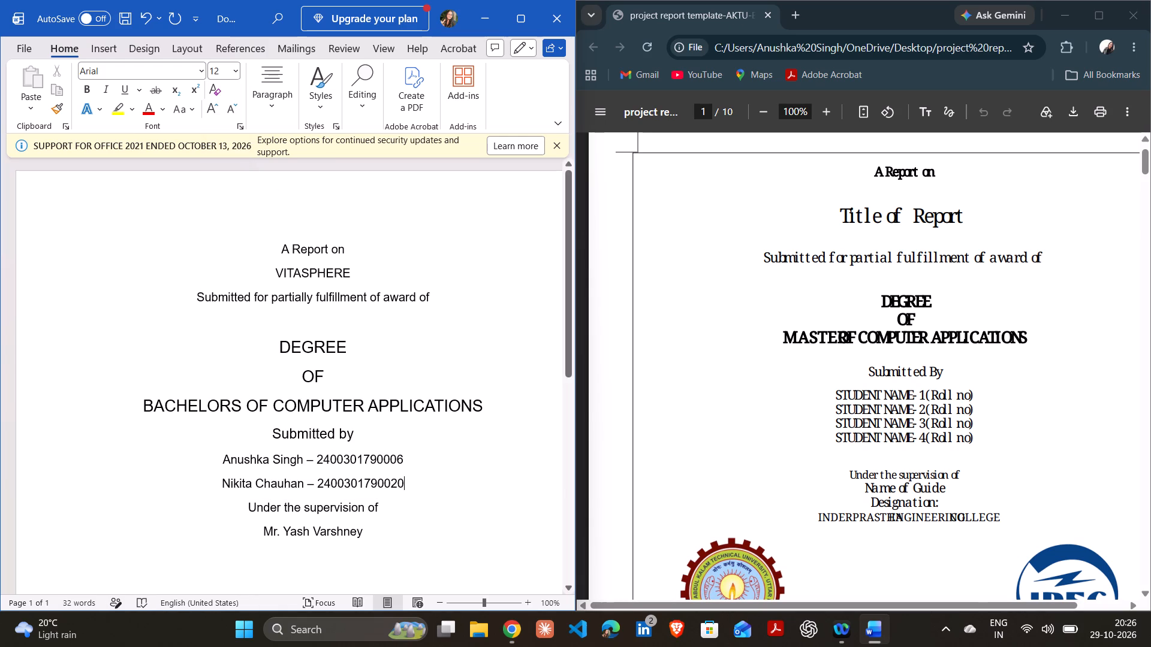
Set the font size of the line "Under the supervision of" to 14.
click(404, 536)
drag(375, 507, 251, 515)
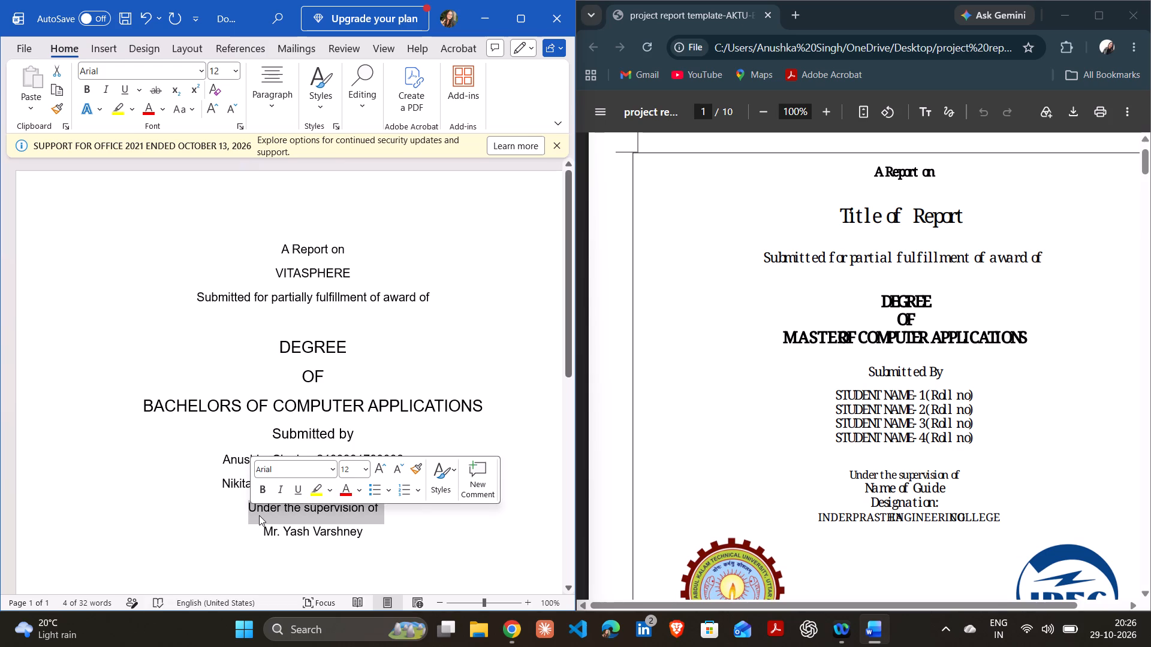
drag(414, 507, 381, 508)
click(381, 508)
drag(381, 508, 330, 506)
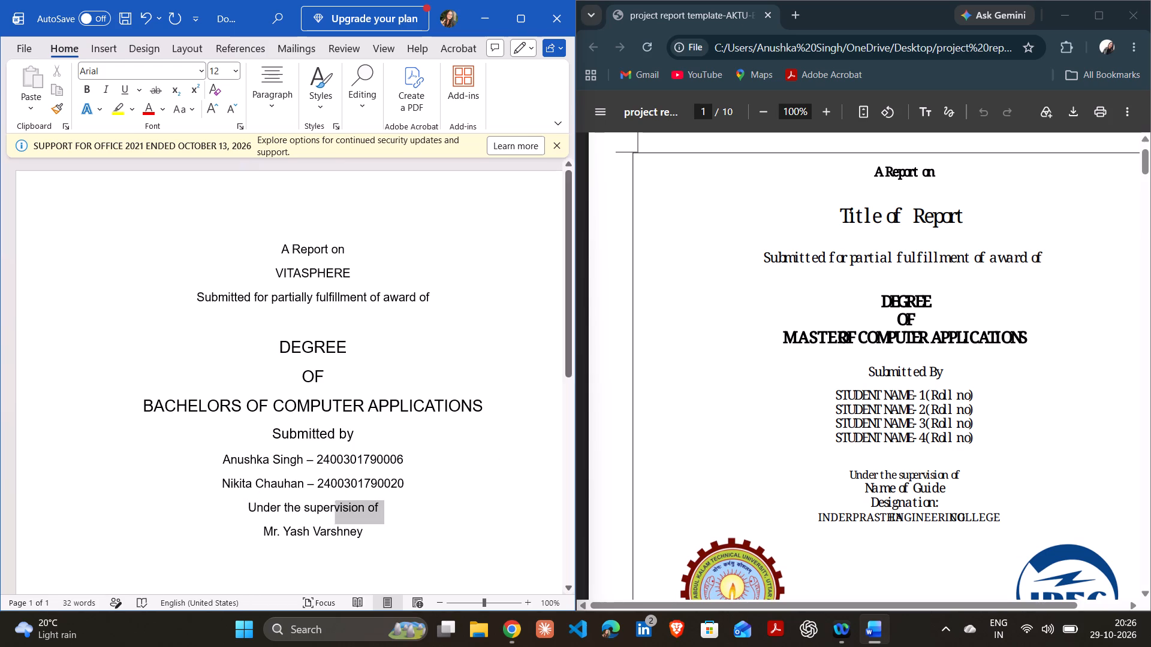
drag(330, 506, 257, 504)
click(370, 455)
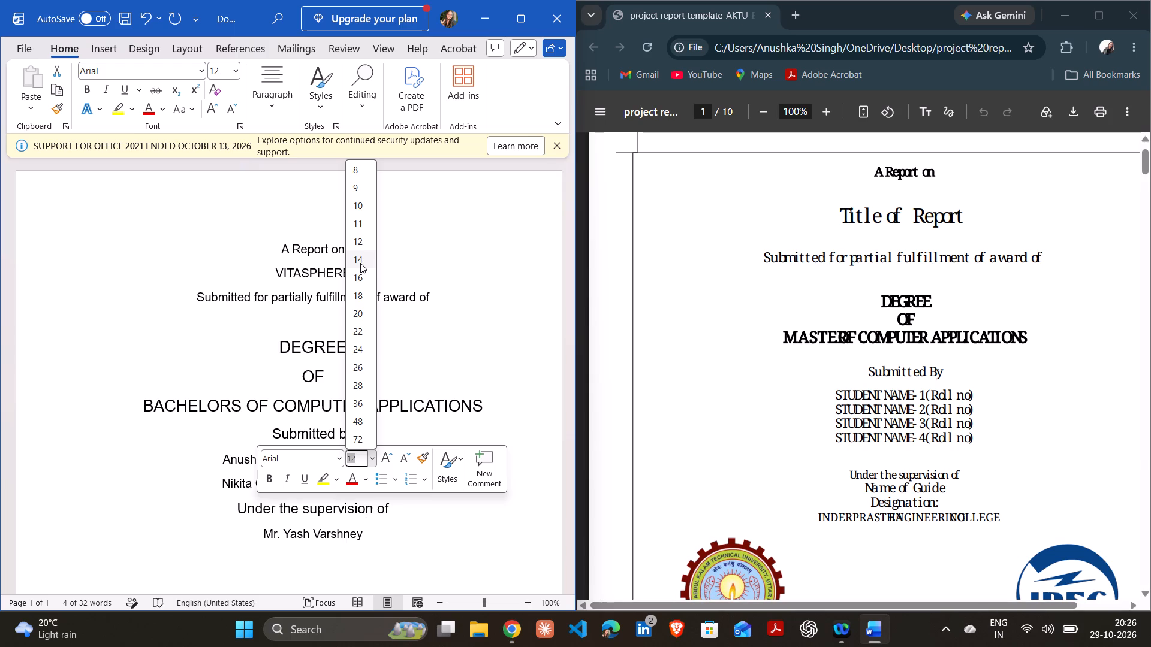
click(358, 259)
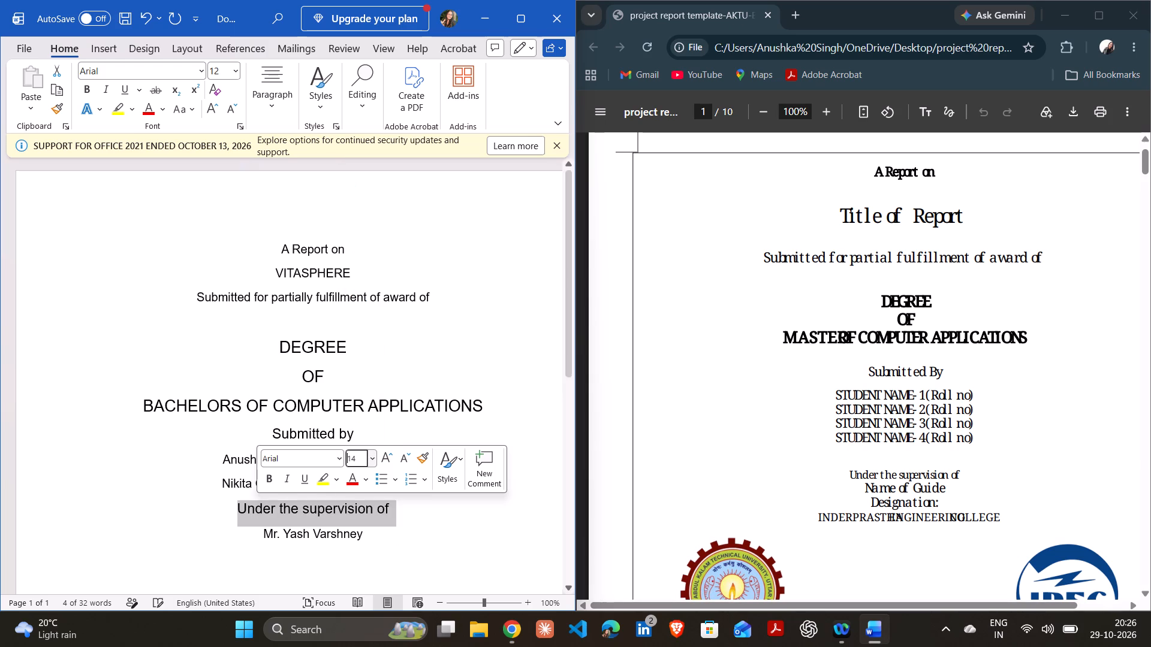
click(411, 567)
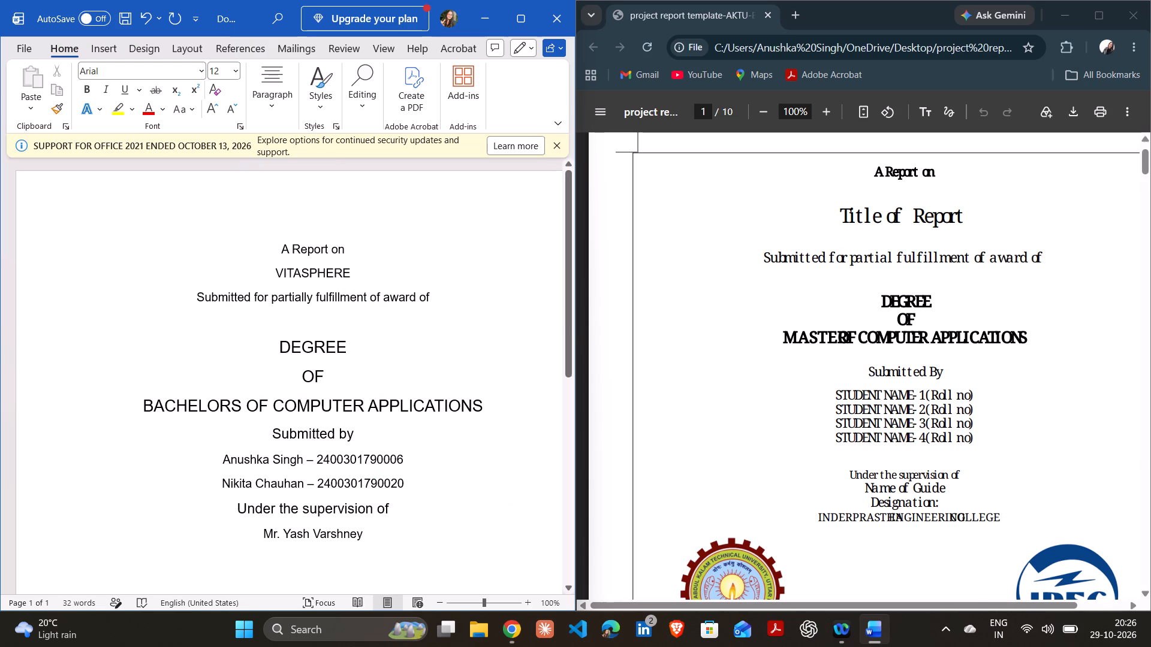
Insert a blank line between the second student's line and "Under the supervision of".
click(421, 487)
key(Return)
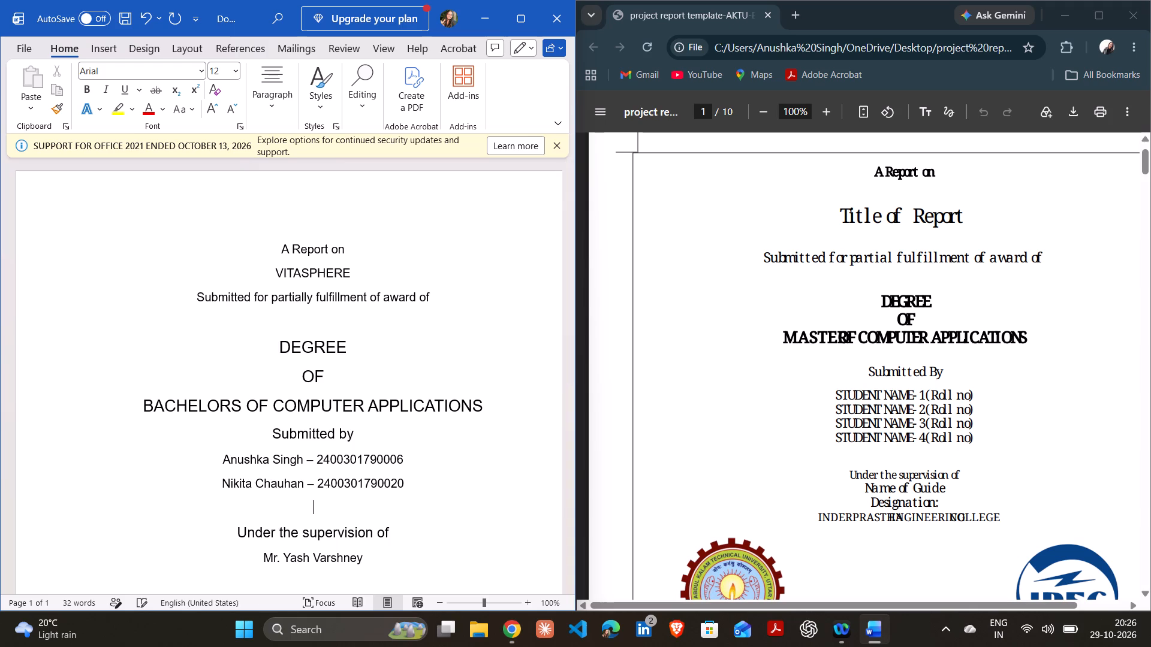
Replace the supervisor's name after "Mr." with the correct guide's full name, keeping the title.
click(394, 559)
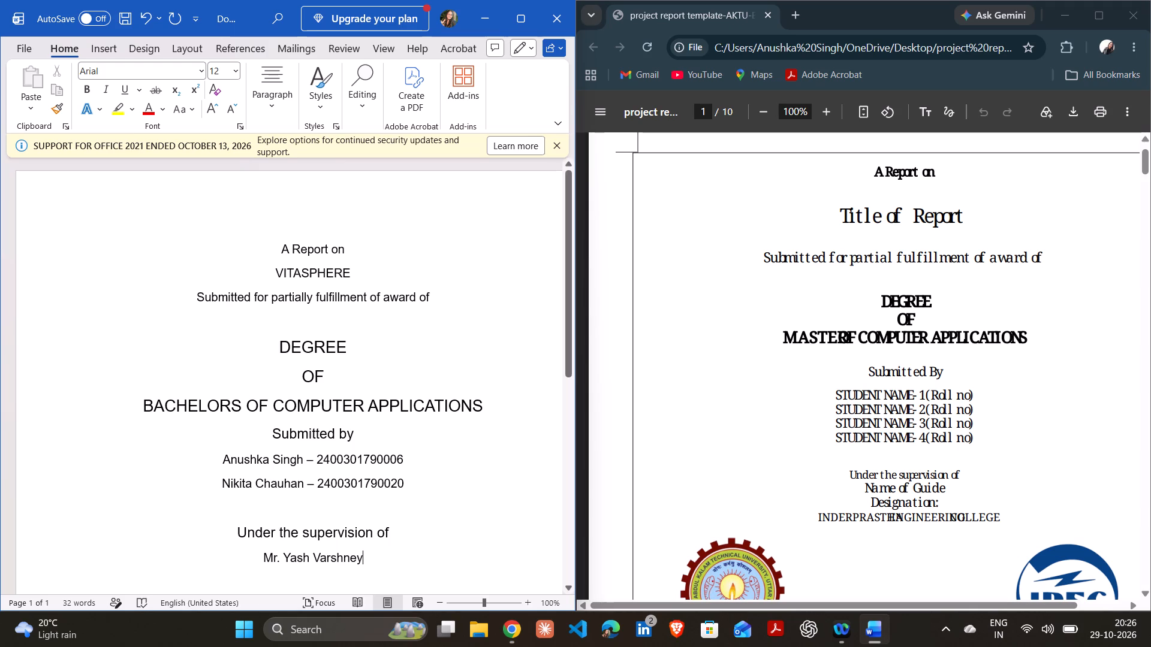
drag(394, 559, 286, 561)
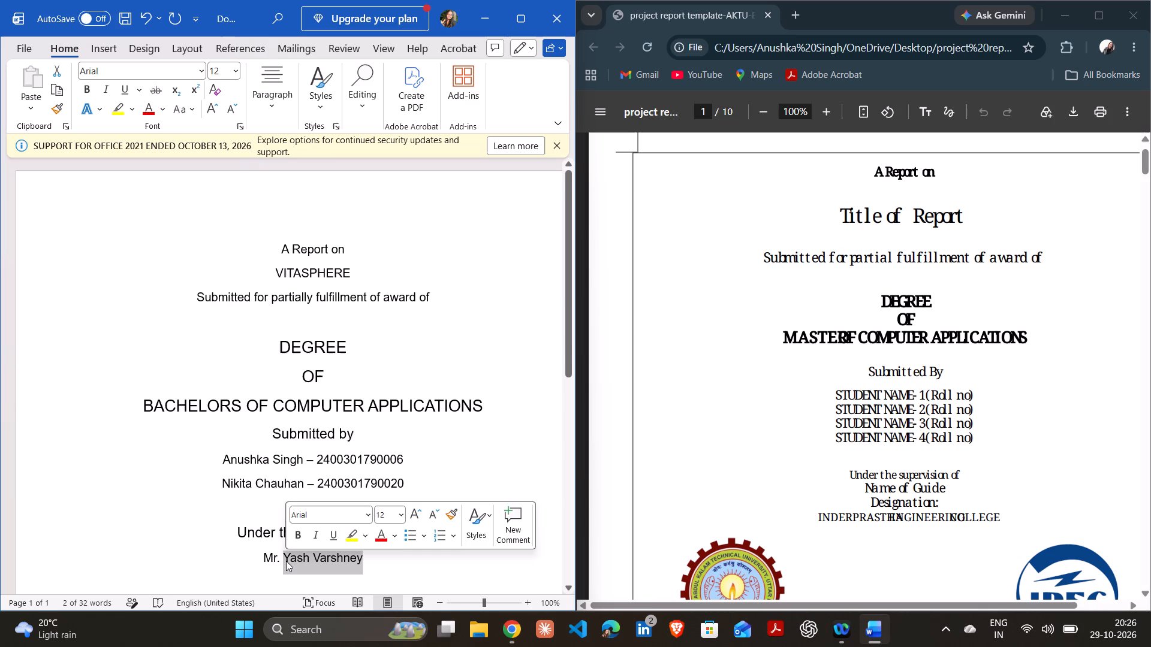
key(BackSpace)
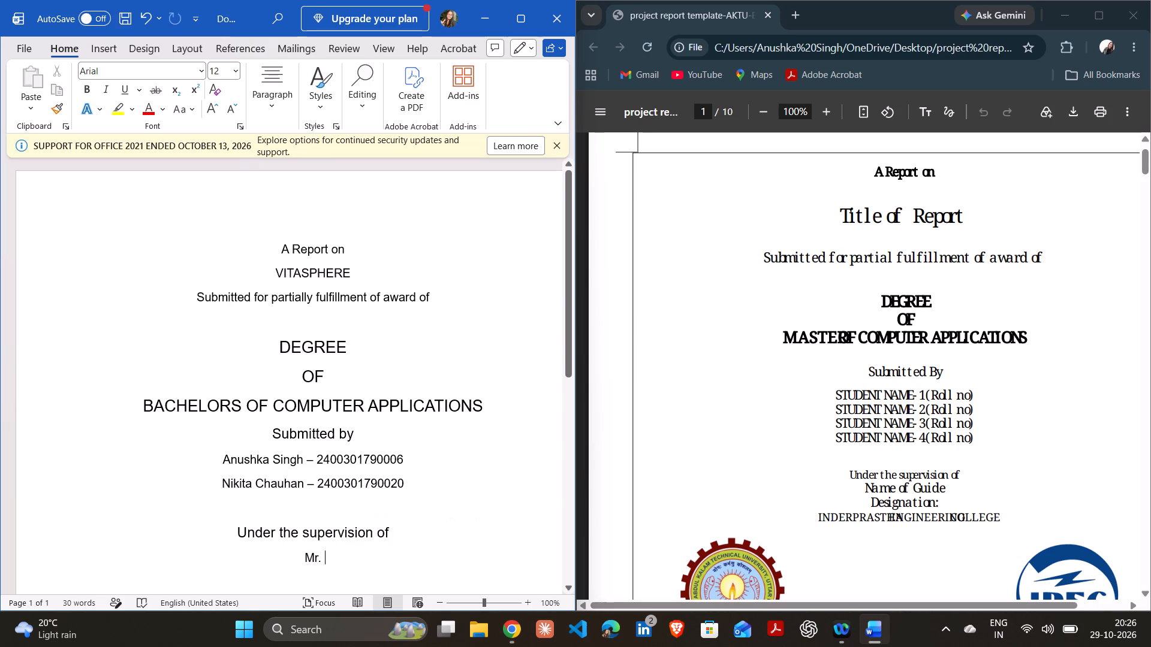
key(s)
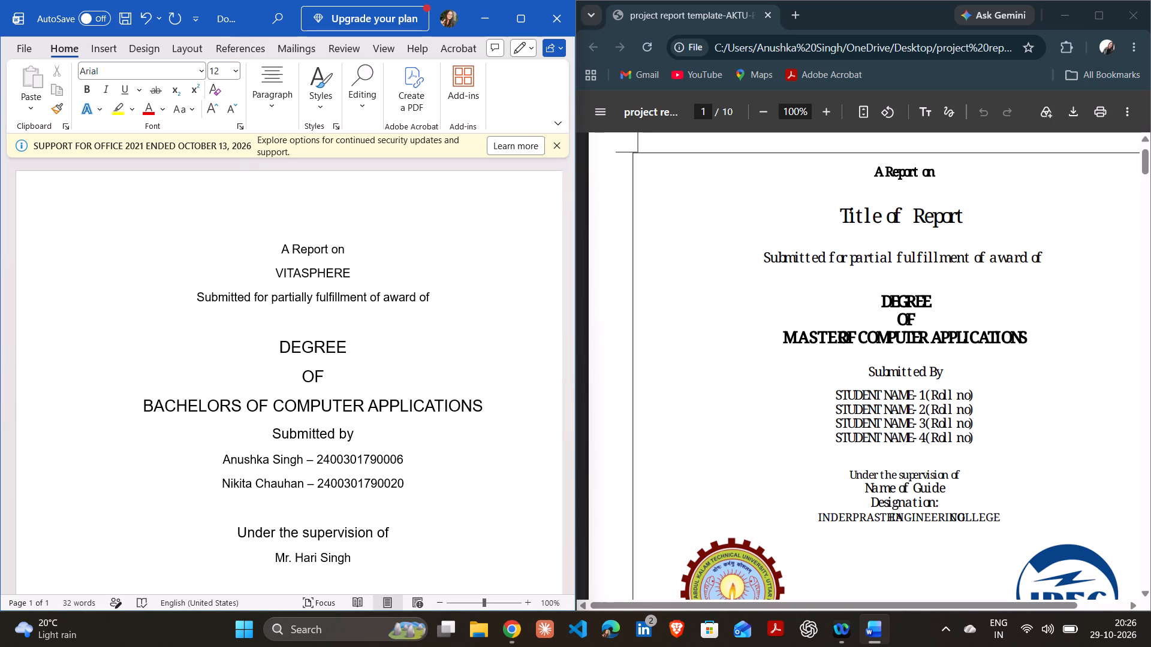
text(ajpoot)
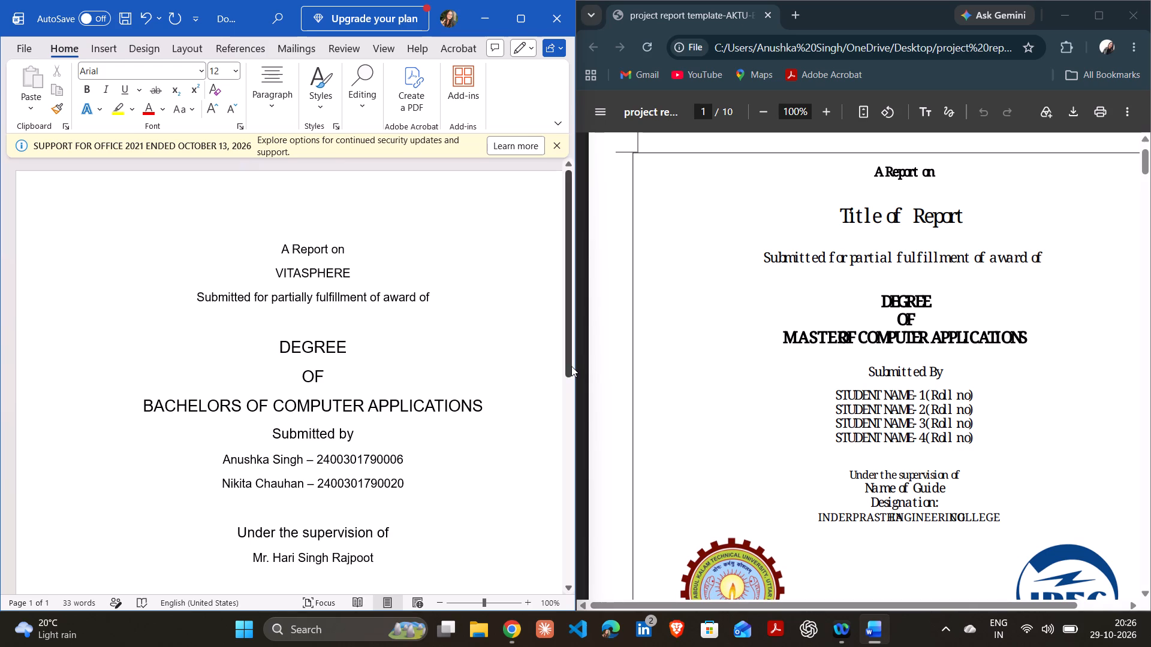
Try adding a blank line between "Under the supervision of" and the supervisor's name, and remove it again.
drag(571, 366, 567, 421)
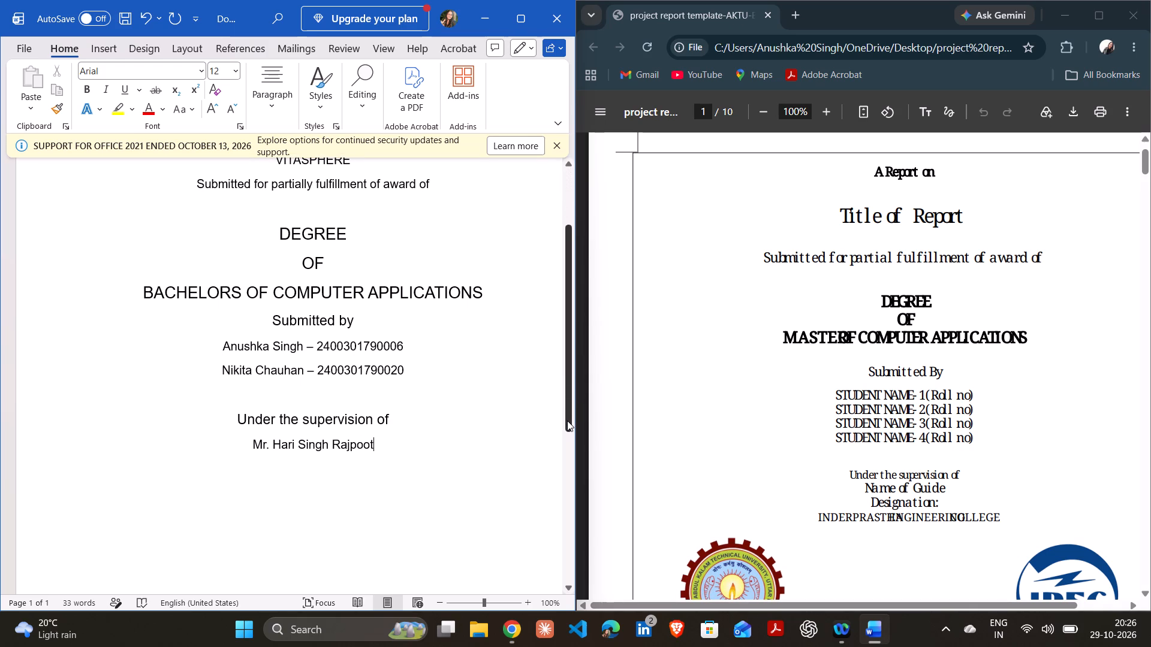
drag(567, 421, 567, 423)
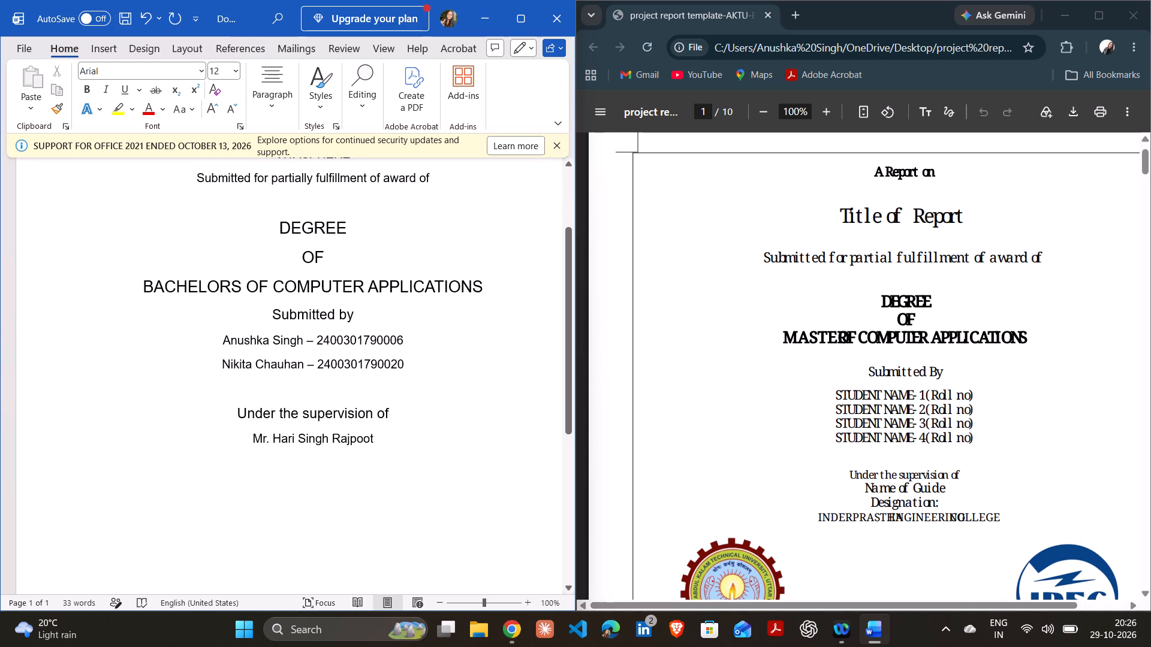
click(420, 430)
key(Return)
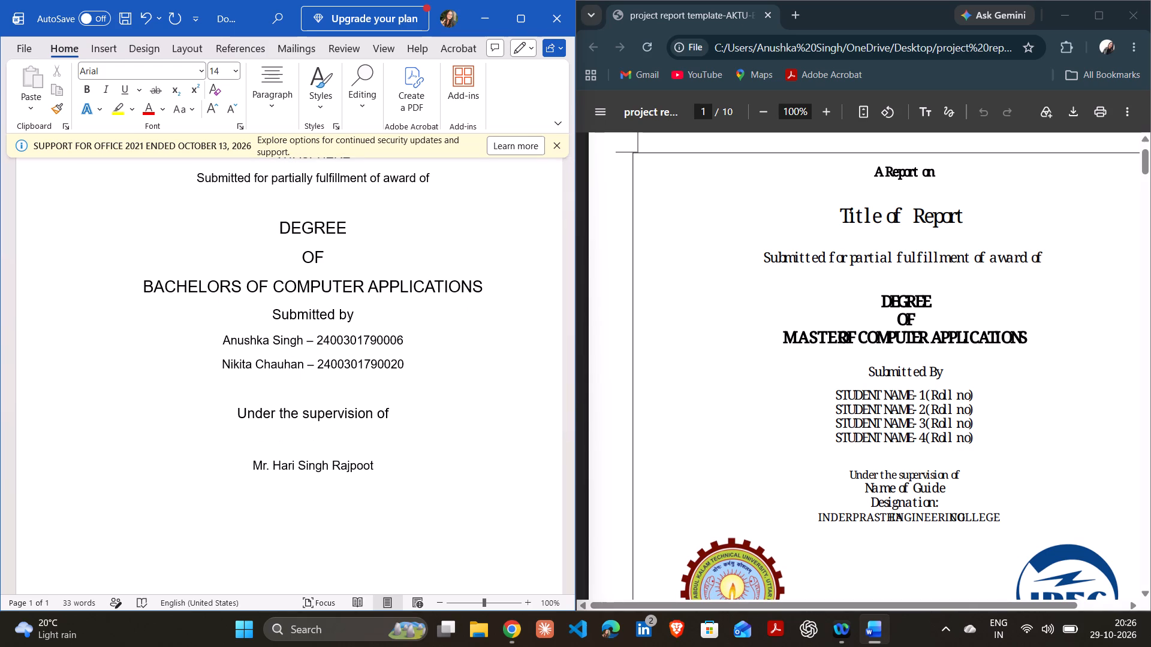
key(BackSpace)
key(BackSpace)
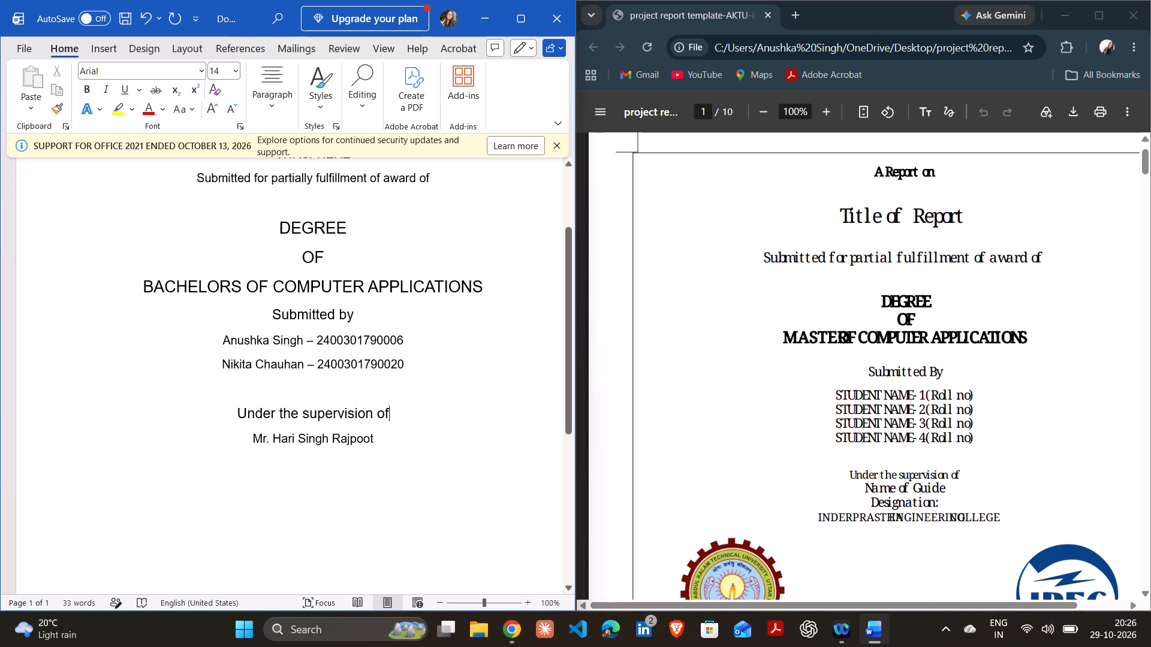
Add the line "INDERPRASTHA ENGINEERING COLLEGE" directly below the supervisor's name.
click(391, 437)
key(Return)
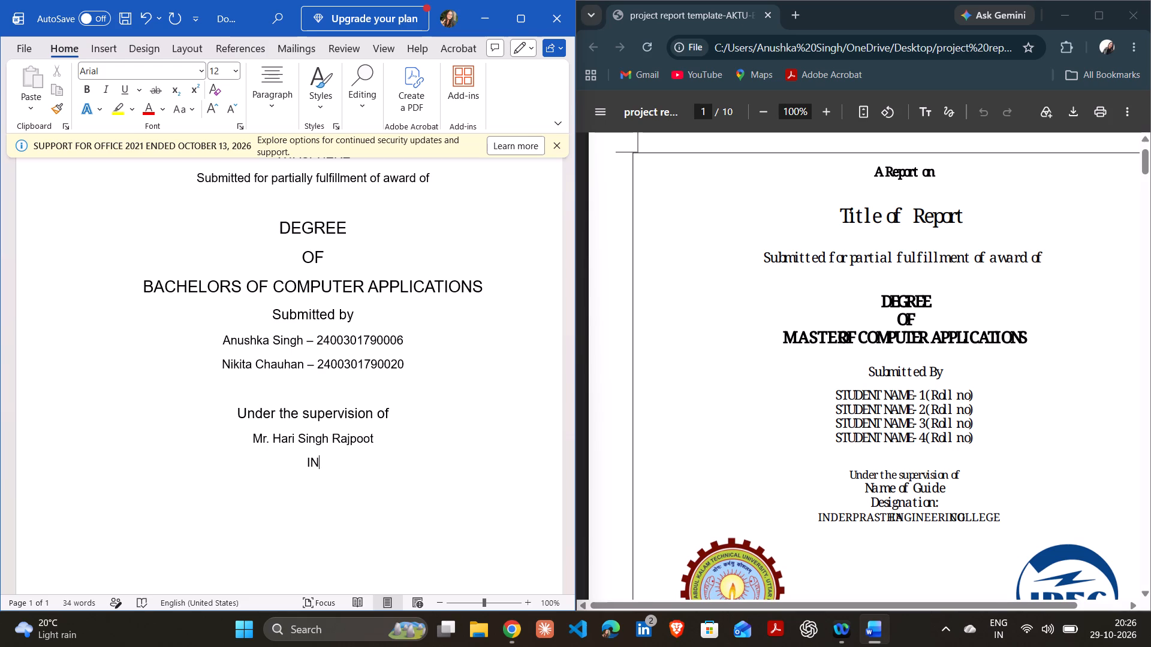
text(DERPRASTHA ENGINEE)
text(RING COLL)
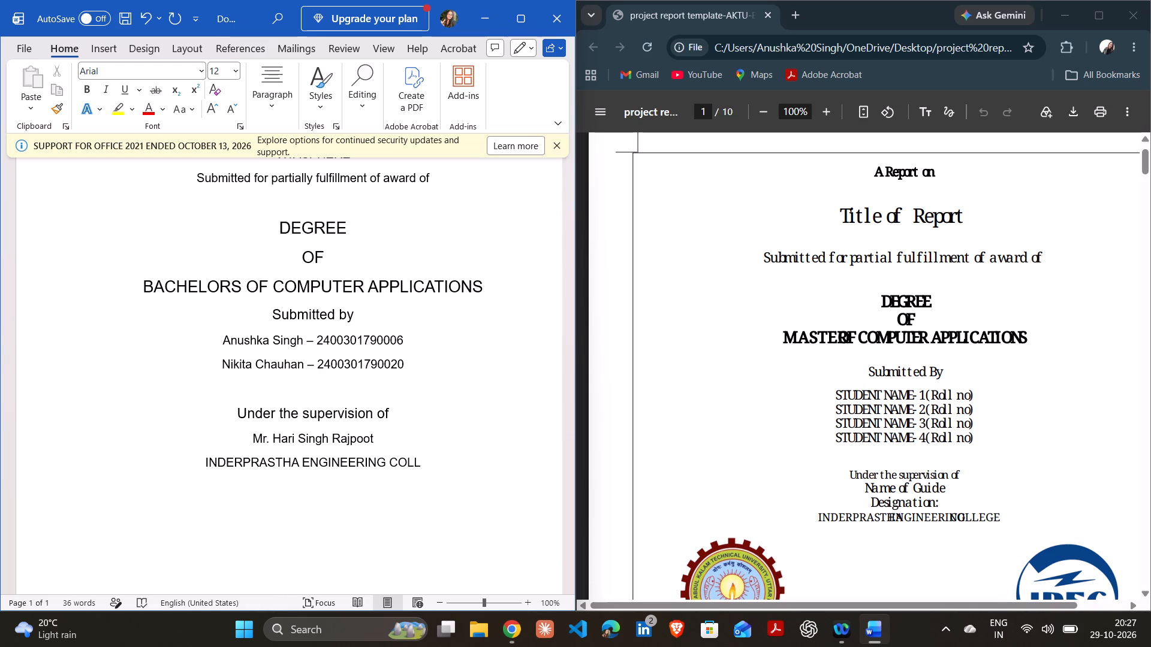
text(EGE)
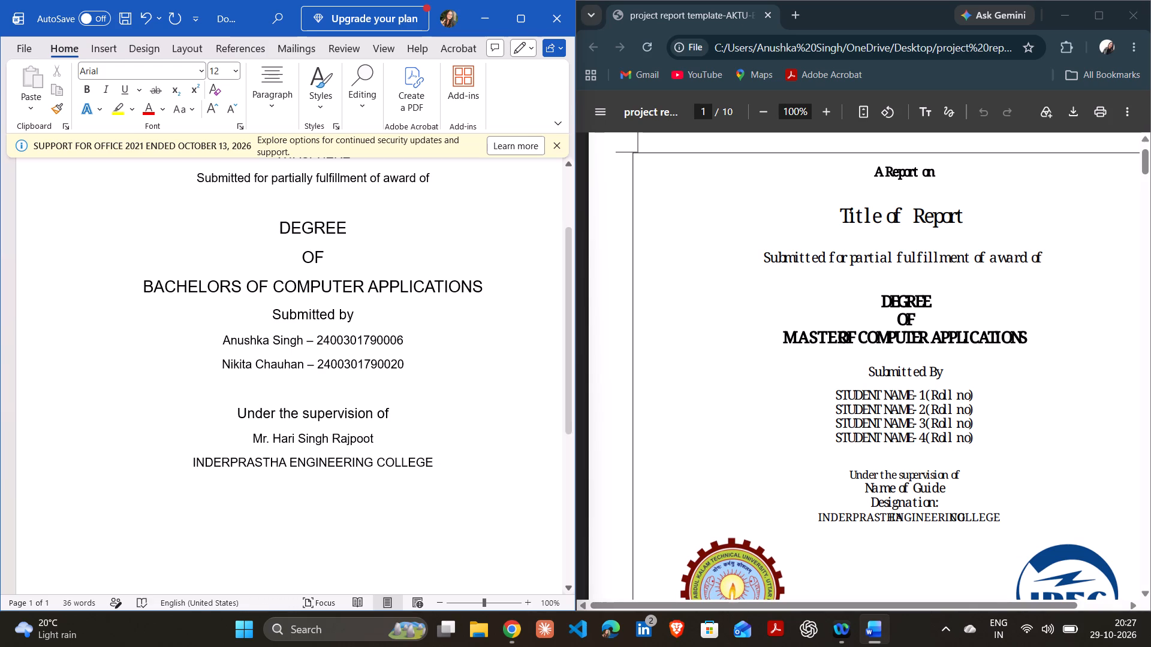
Examine the logos and the department, affiliation and session lines at the bottom of the PDF template's title page.
click(684, 355)
key(Down)
key(Down)
key(Down)
key(Down)
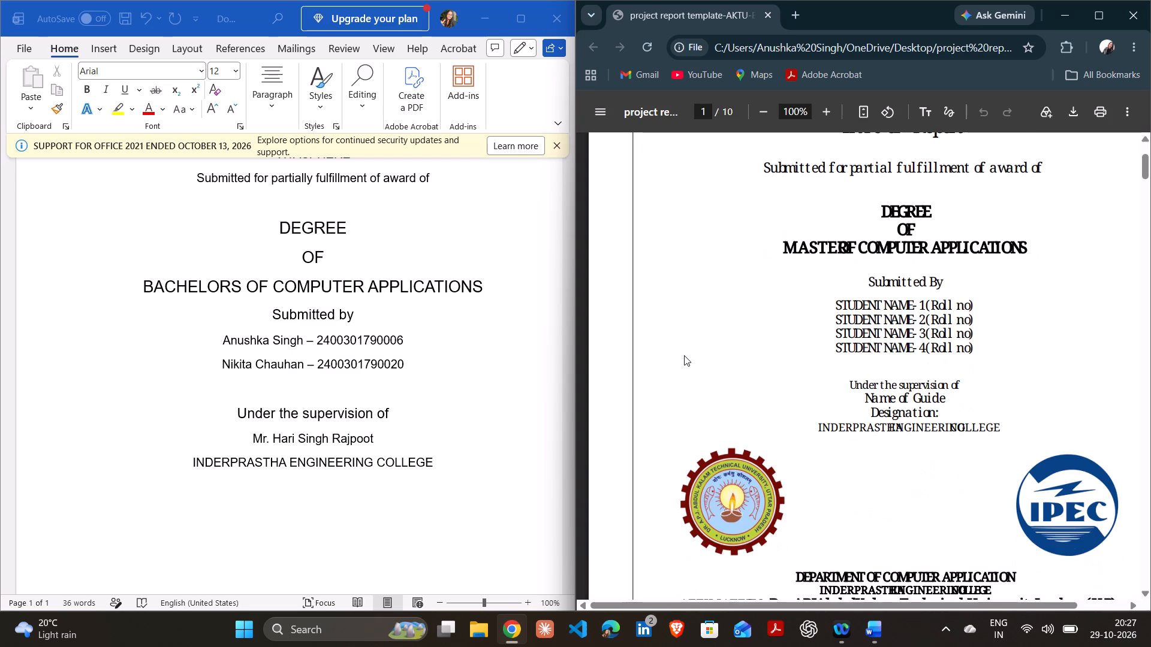
key(Down)
key(Down)
key(Down)
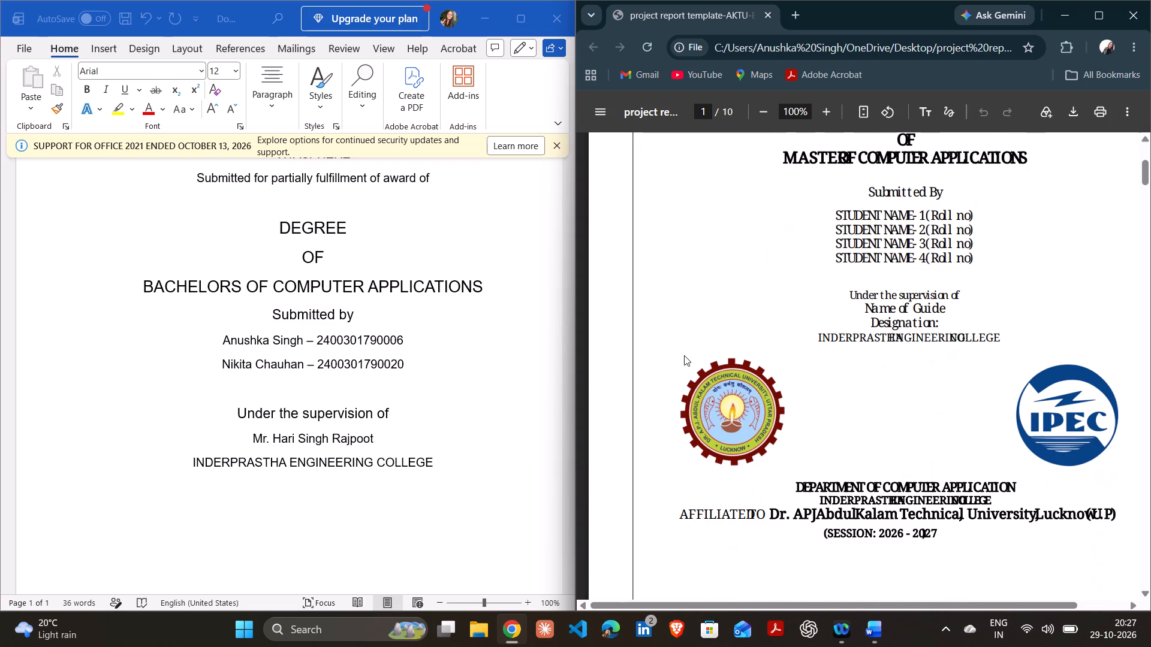
click(754, 394)
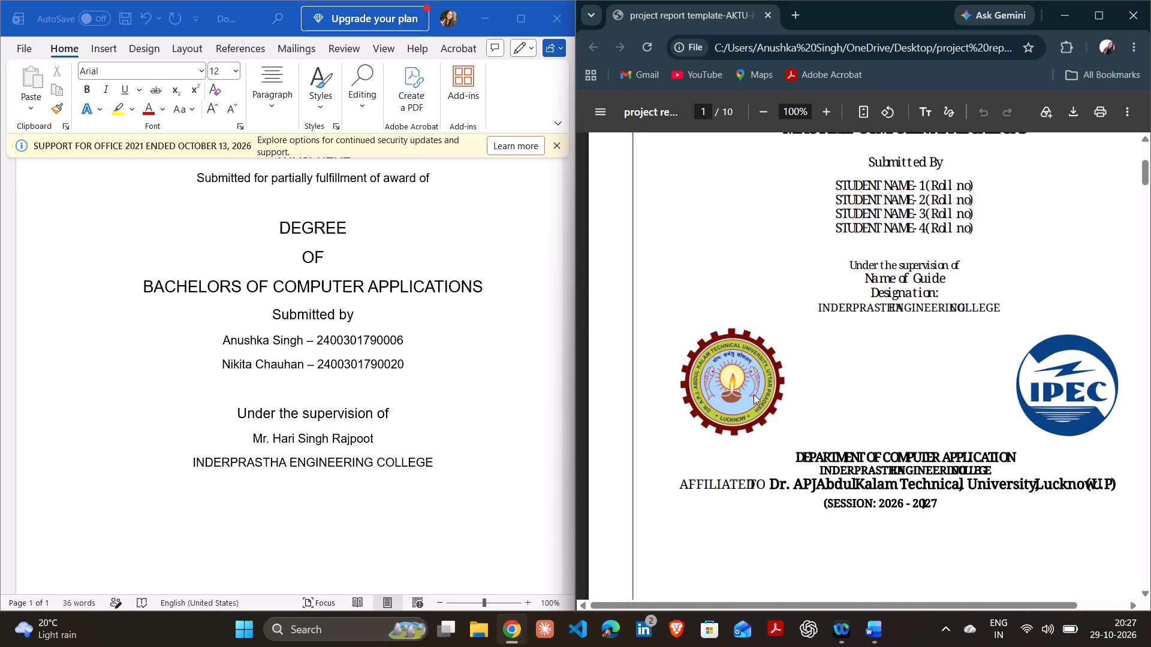
drag(759, 410, 683, 346)
Leave six blank lines below the college name as space for the logos.
click(464, 466)
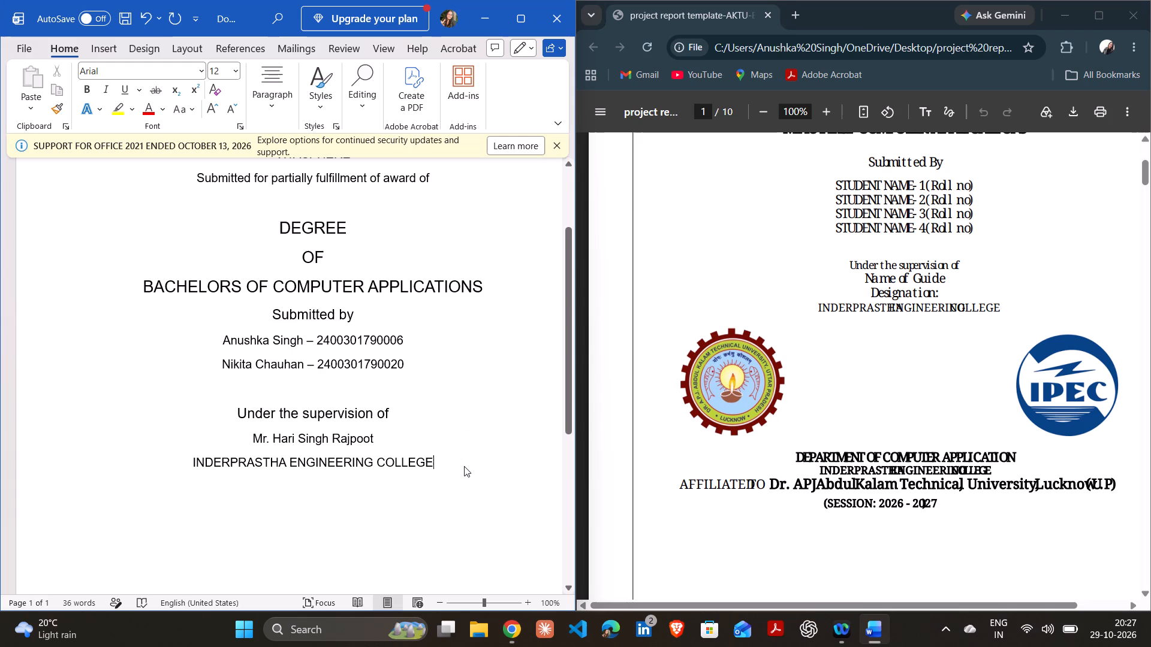
key(Return)
key(Return)
key(Return)
key(Return)
key(Return)
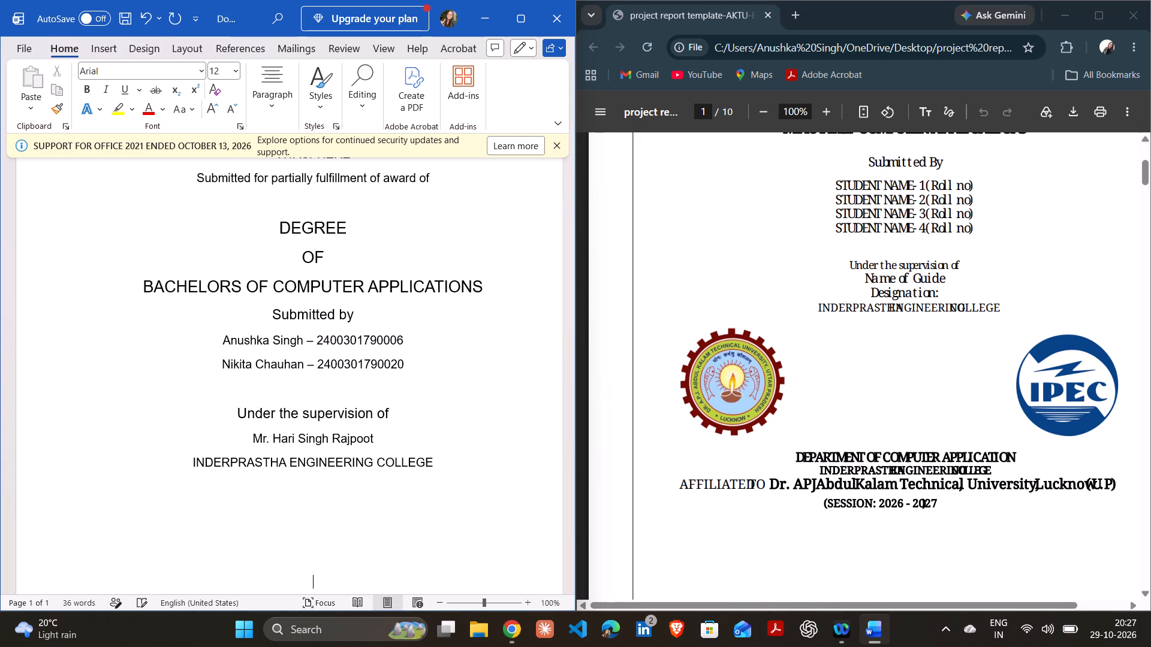
key(Return)
key(Return)
key(Return)
key(Return)
key(Return)
key(Return)
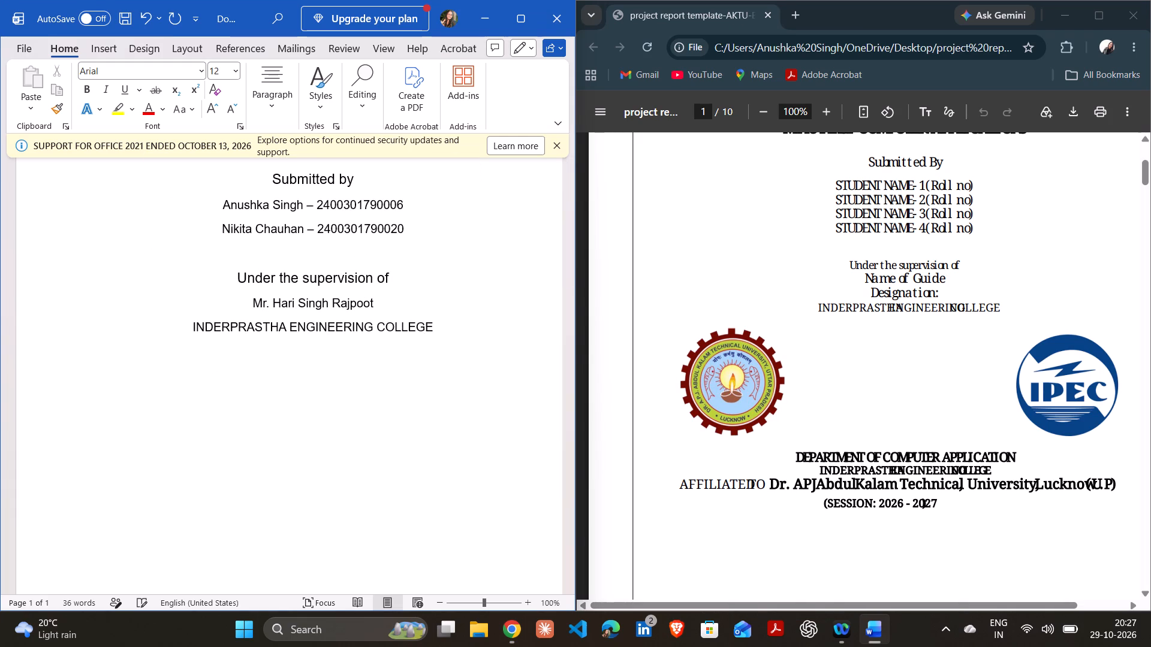
key(BackSpace)
key(BackSpace)
key(BackSpace)
key(BackSpace)
Write "DEPARTMENT OF COMPUTER APPLICATION" in capitals below the blank space, clearing the mixed-case attempt, and add a new line after it.
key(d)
key(BackSpace)
key(BackSpace)
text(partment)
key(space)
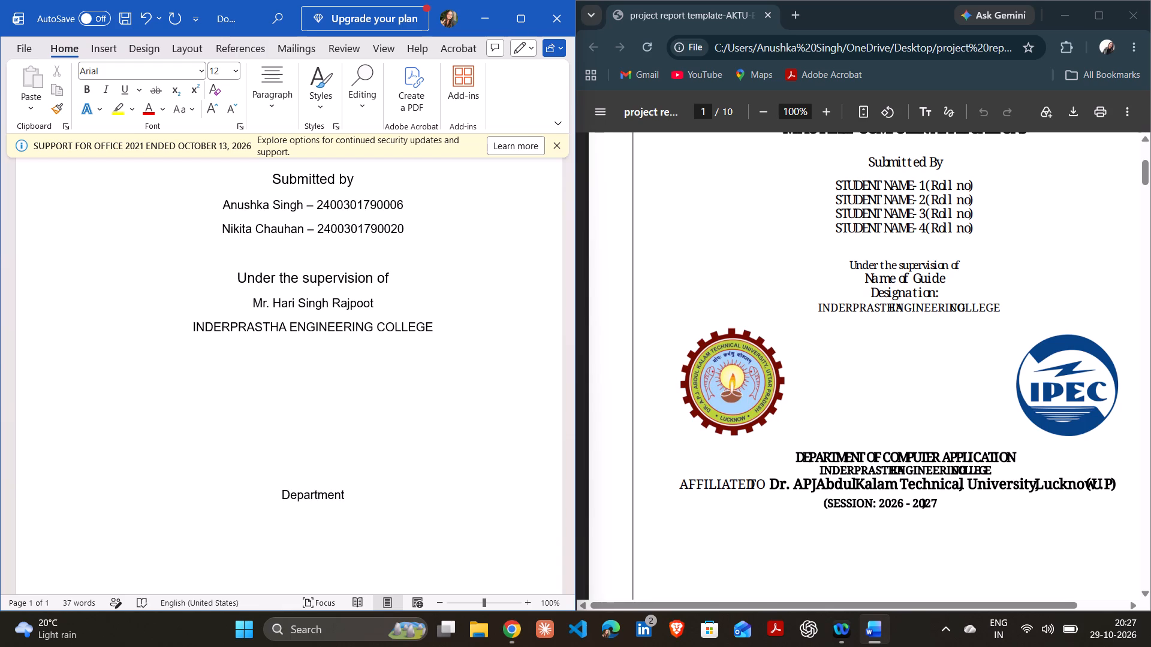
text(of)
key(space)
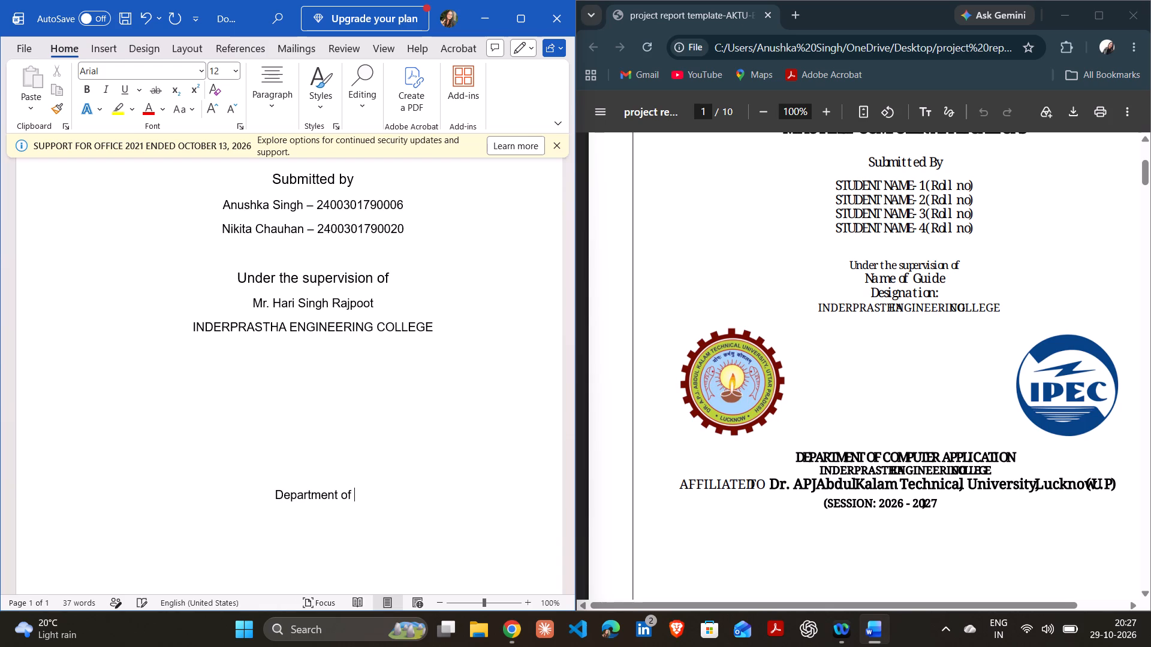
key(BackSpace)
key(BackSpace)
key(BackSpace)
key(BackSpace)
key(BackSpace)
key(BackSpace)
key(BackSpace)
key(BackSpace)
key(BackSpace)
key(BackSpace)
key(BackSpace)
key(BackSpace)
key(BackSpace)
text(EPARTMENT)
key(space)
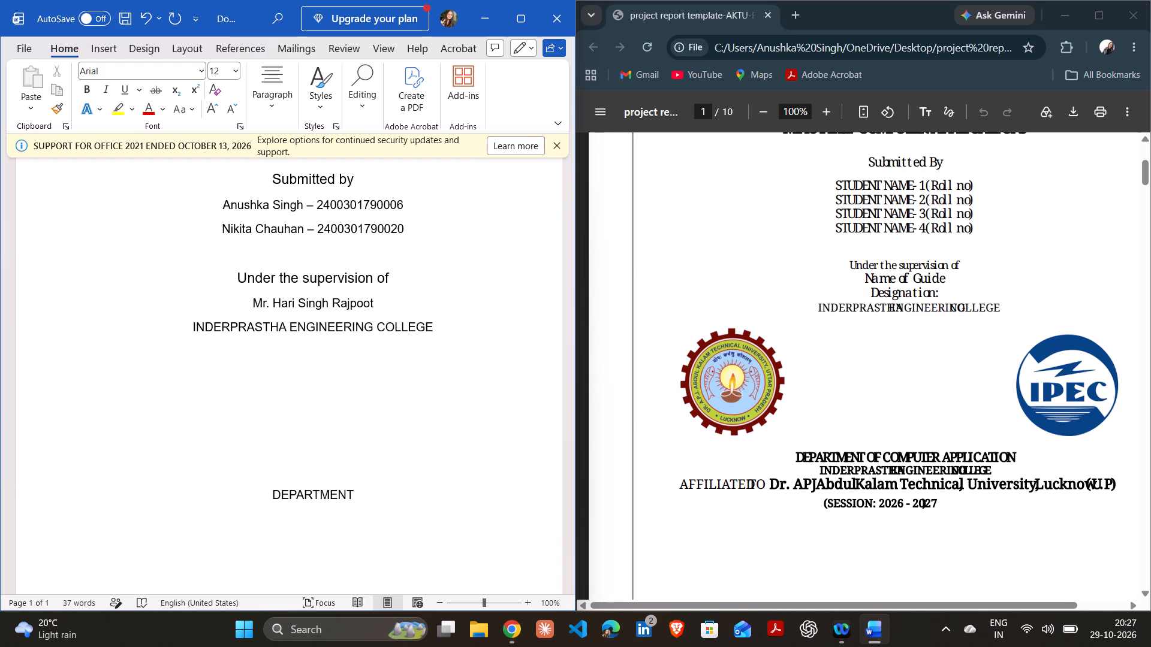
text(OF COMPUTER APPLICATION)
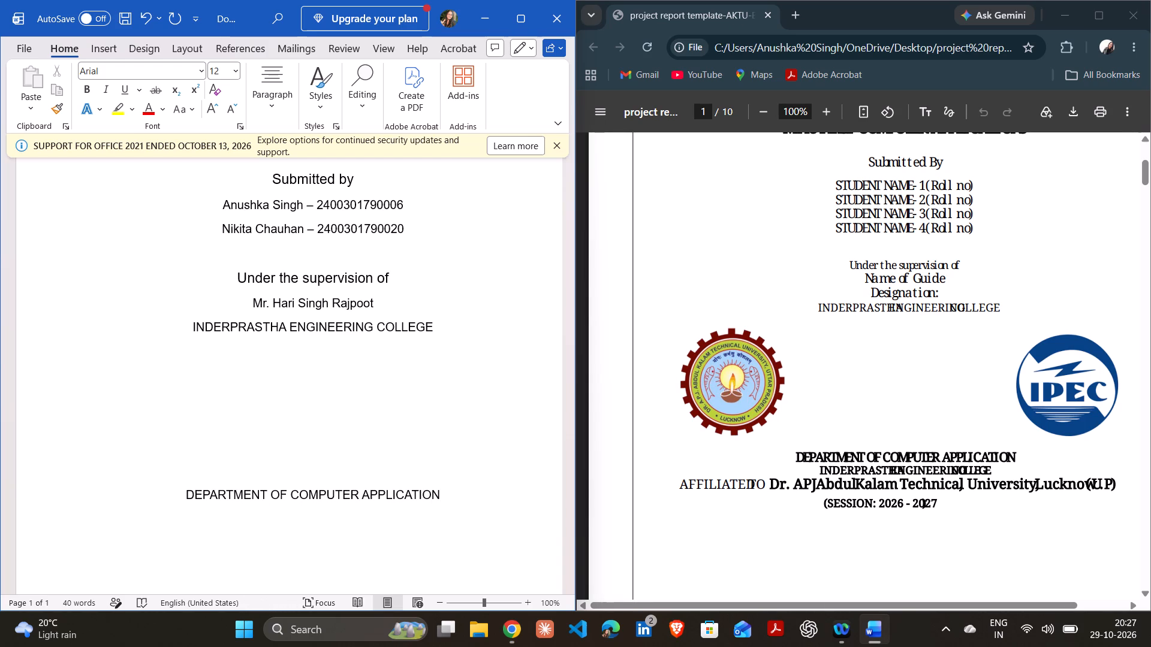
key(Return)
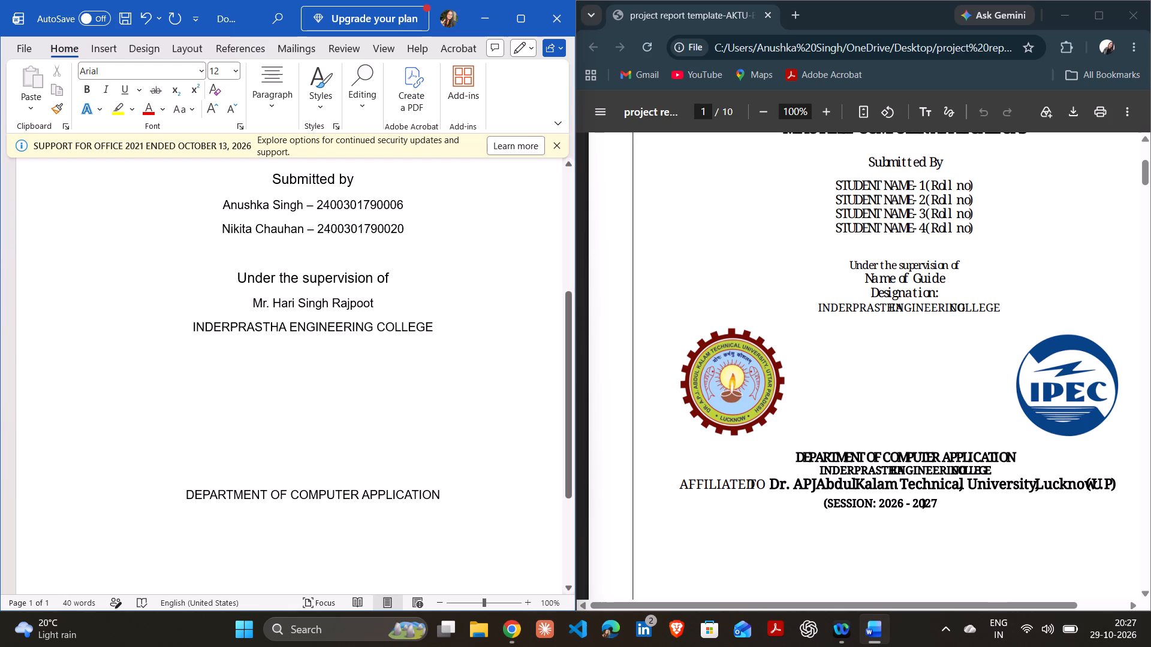
Format the line "DEPARTMENT OF COMPUTER APPLICATION" in bold at font size 14.
drag(451, 507, 210, 487)
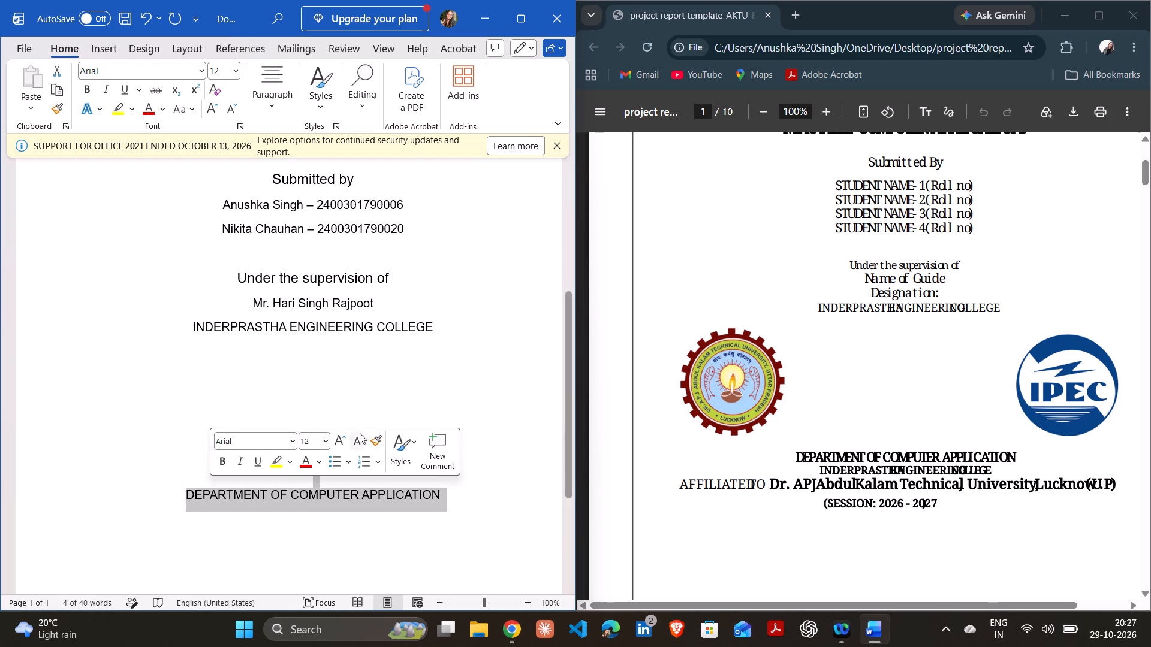
click(321, 446)
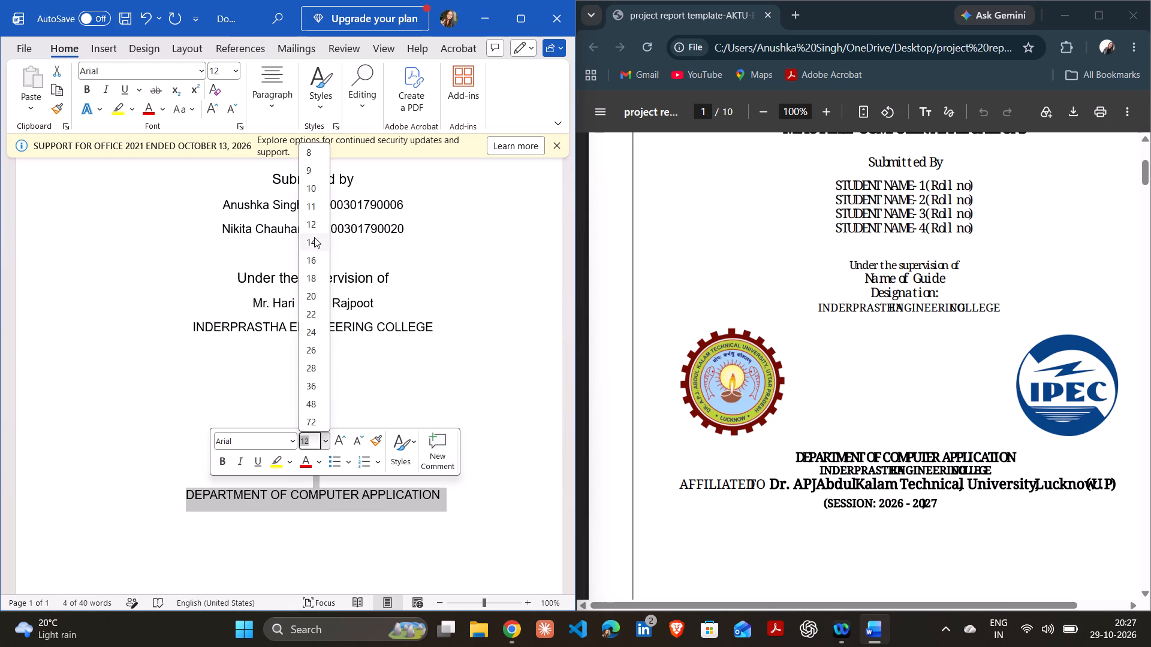
click(314, 243)
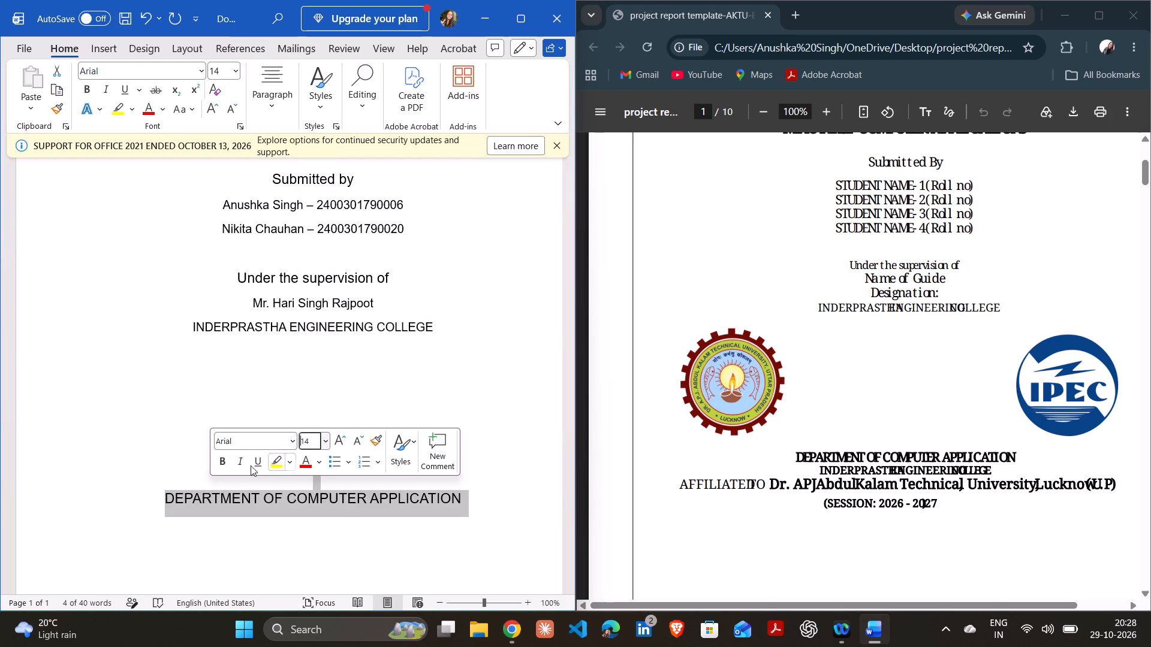
click(219, 463)
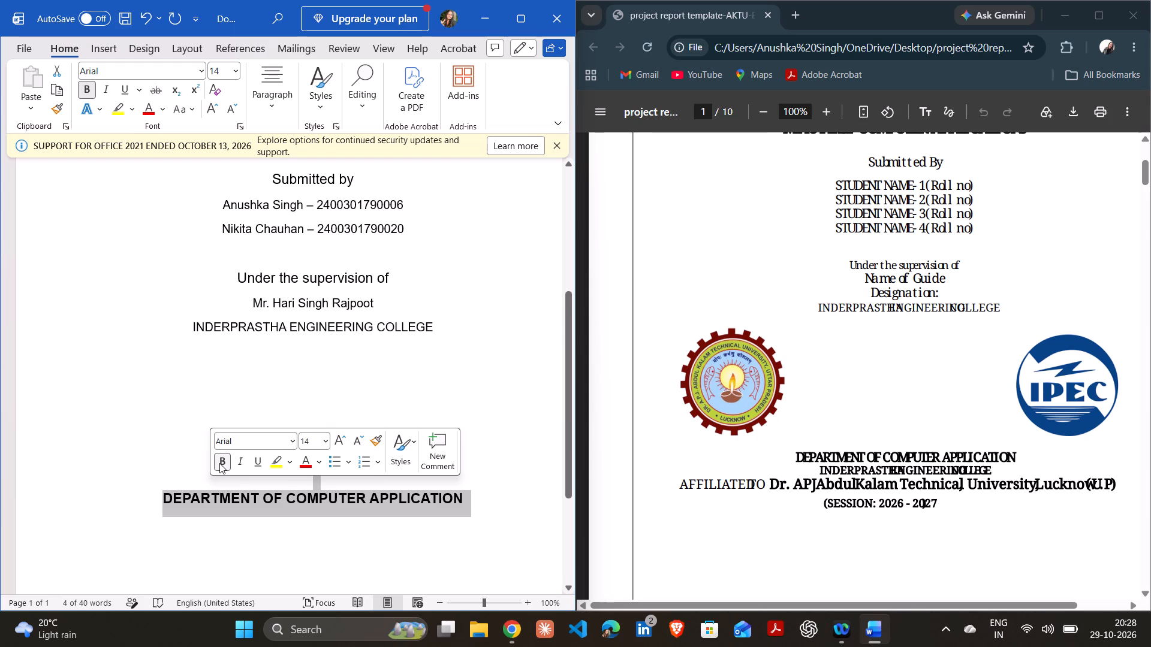
Write the line "INDERPRASTHA ENGINEERING COLLEGE" in the same bold formatting below the department line, correcting typing errors.
click(482, 503)
key(backslash)
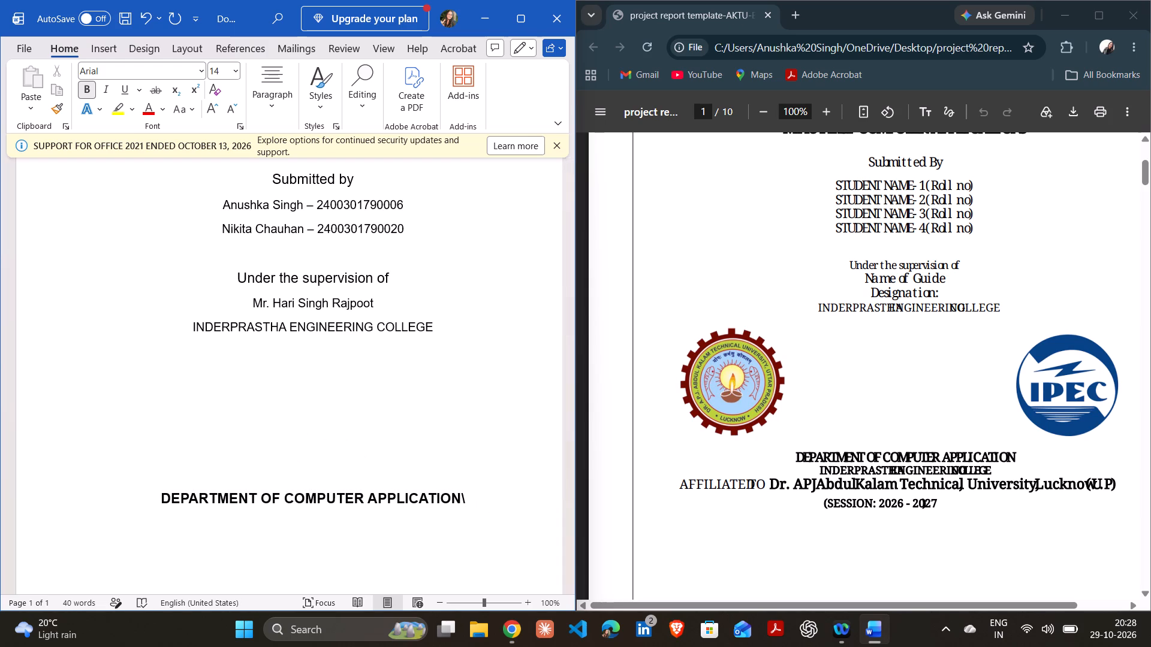
key(BackSpace)
key(Return)
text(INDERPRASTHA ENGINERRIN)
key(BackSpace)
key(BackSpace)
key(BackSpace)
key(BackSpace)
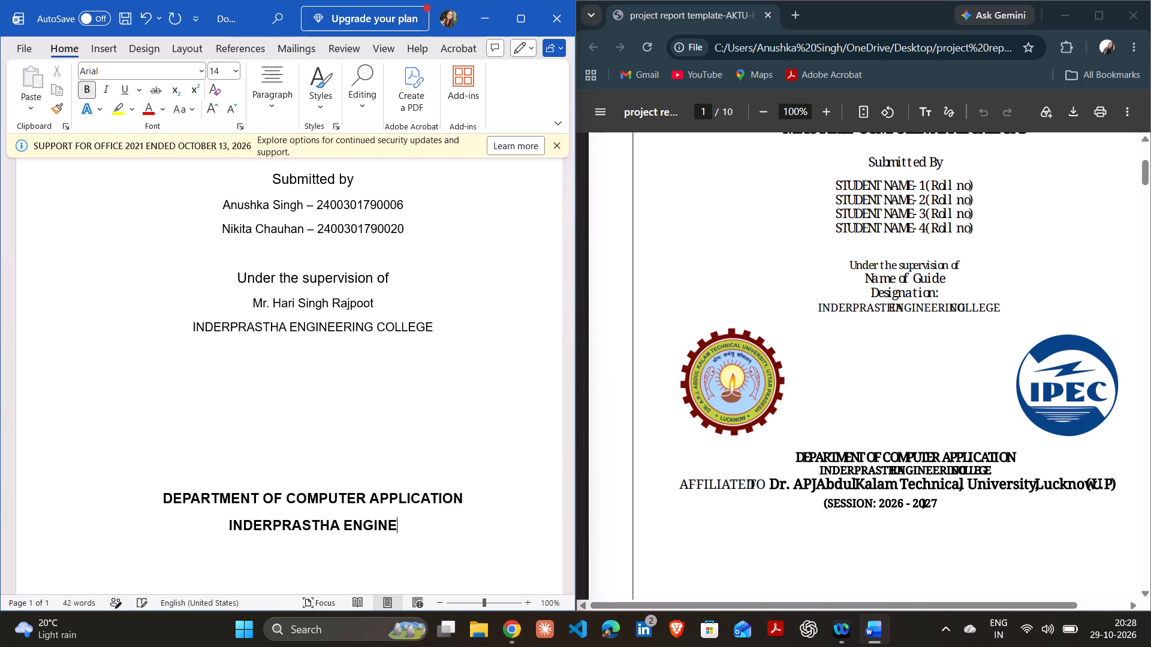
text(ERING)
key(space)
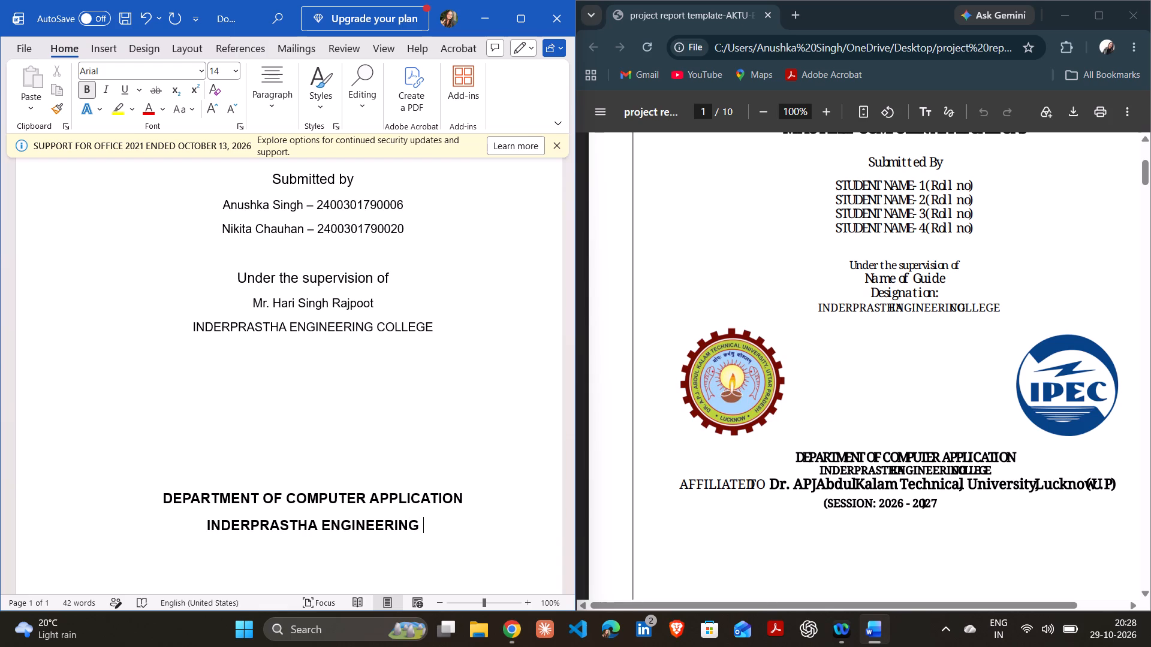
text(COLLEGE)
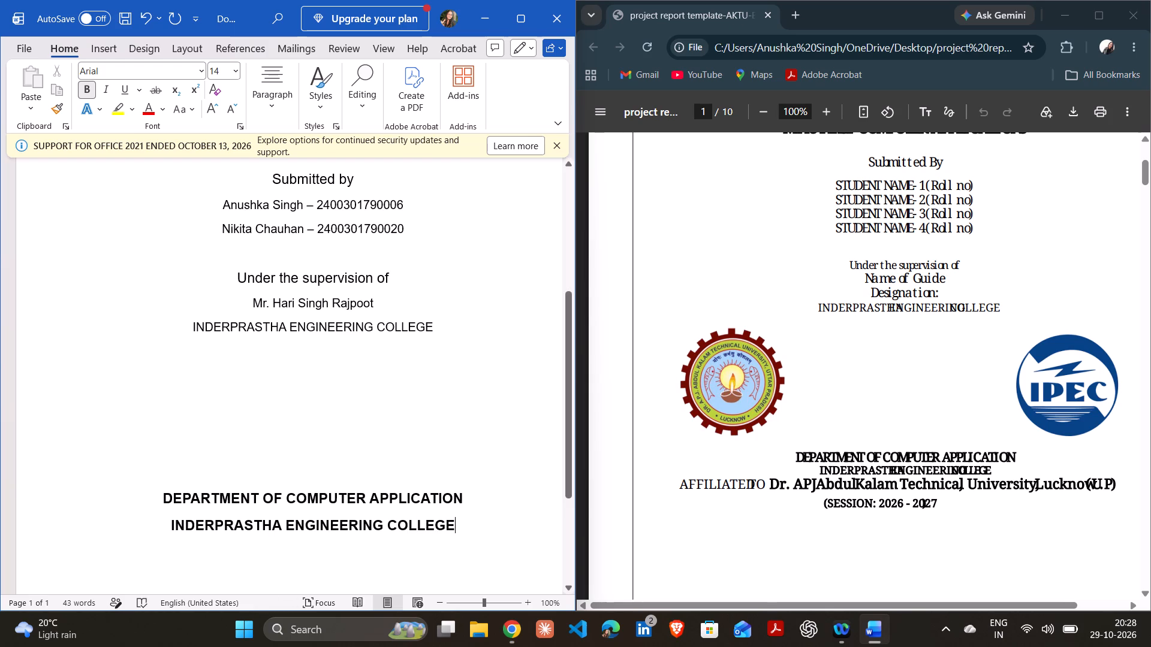
Set the font size of the bold "INDERPRASTHA ENGINEERING COLLEGE" line to 11.
drag(469, 534, 198, 532)
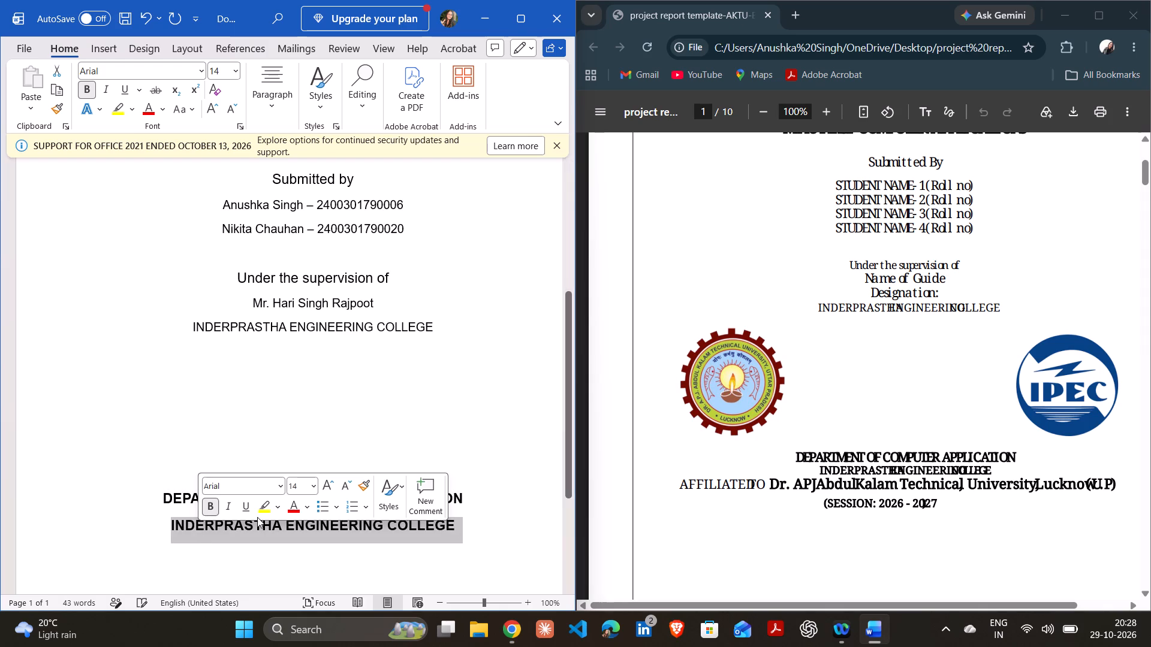
click(314, 481)
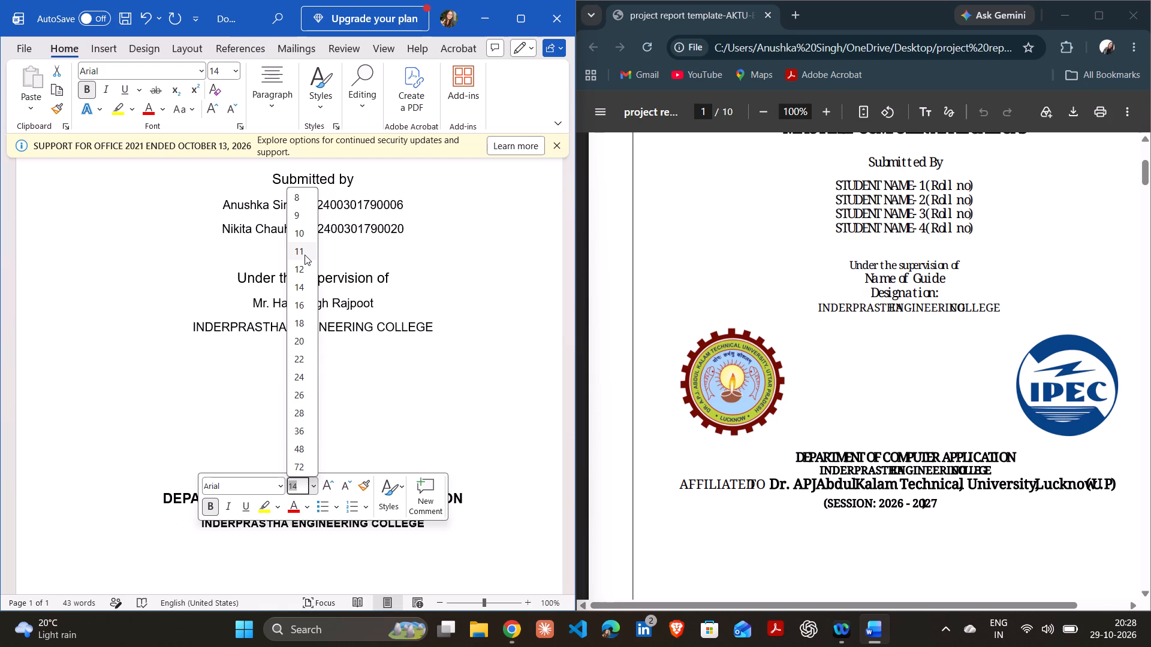
click(305, 255)
Start a new line below the bold INDERPRASTHA ENGINEERING COLLEGE line with "AFFILATED TO Dr.", replacing the mixed-case attempt.
click(454, 538)
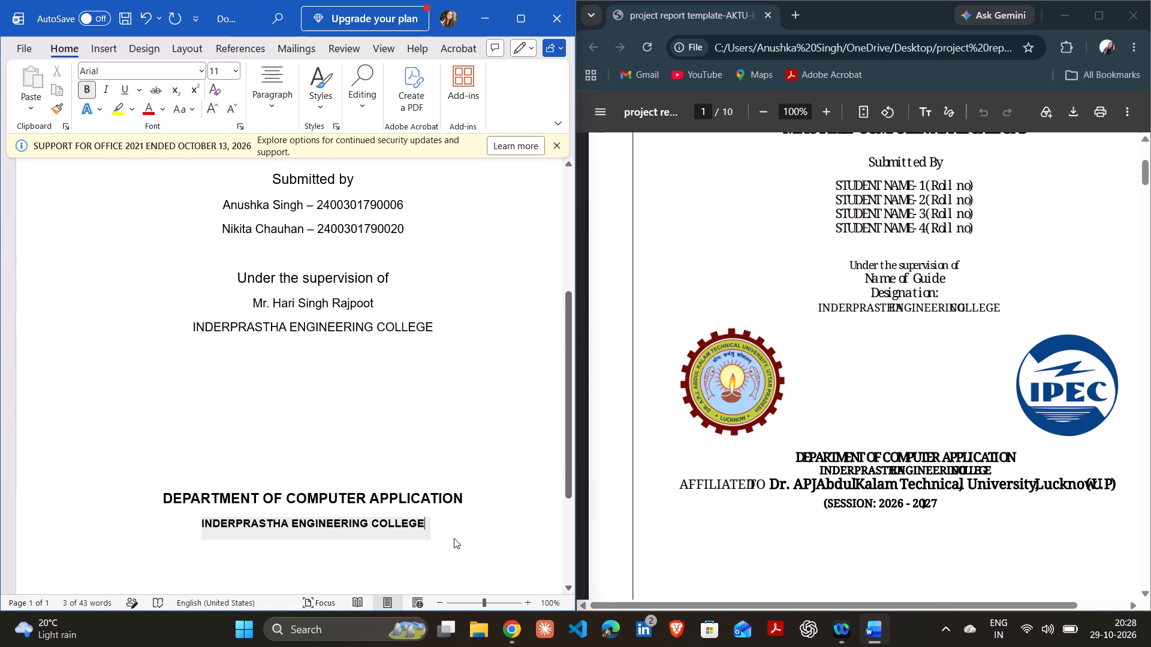
key(Return)
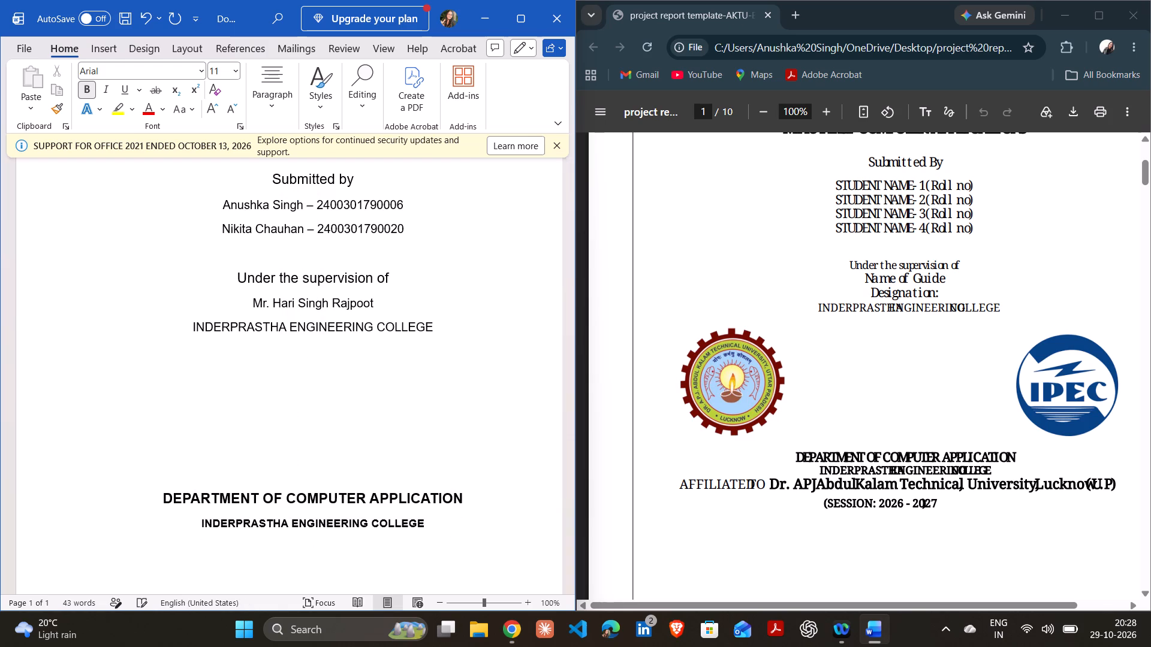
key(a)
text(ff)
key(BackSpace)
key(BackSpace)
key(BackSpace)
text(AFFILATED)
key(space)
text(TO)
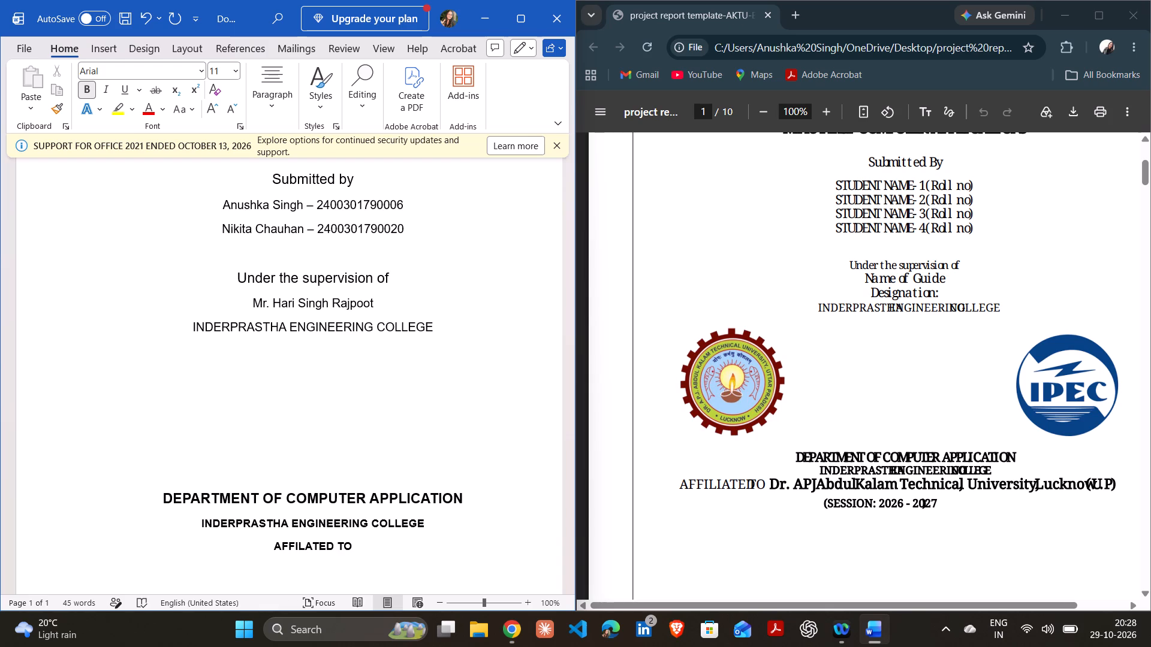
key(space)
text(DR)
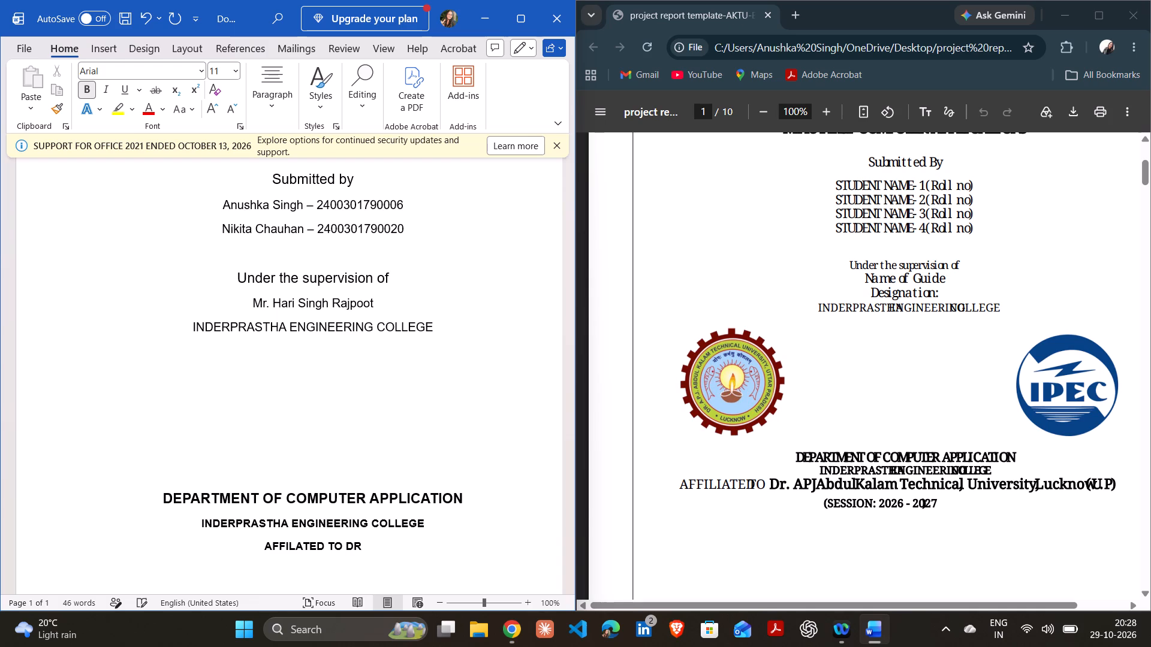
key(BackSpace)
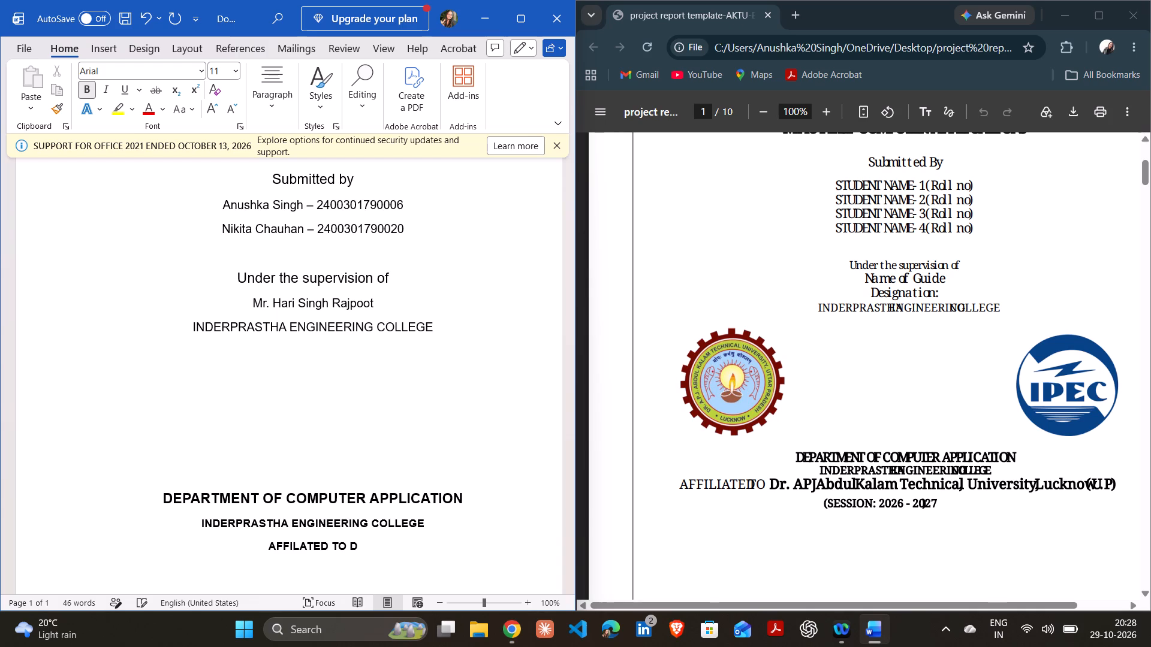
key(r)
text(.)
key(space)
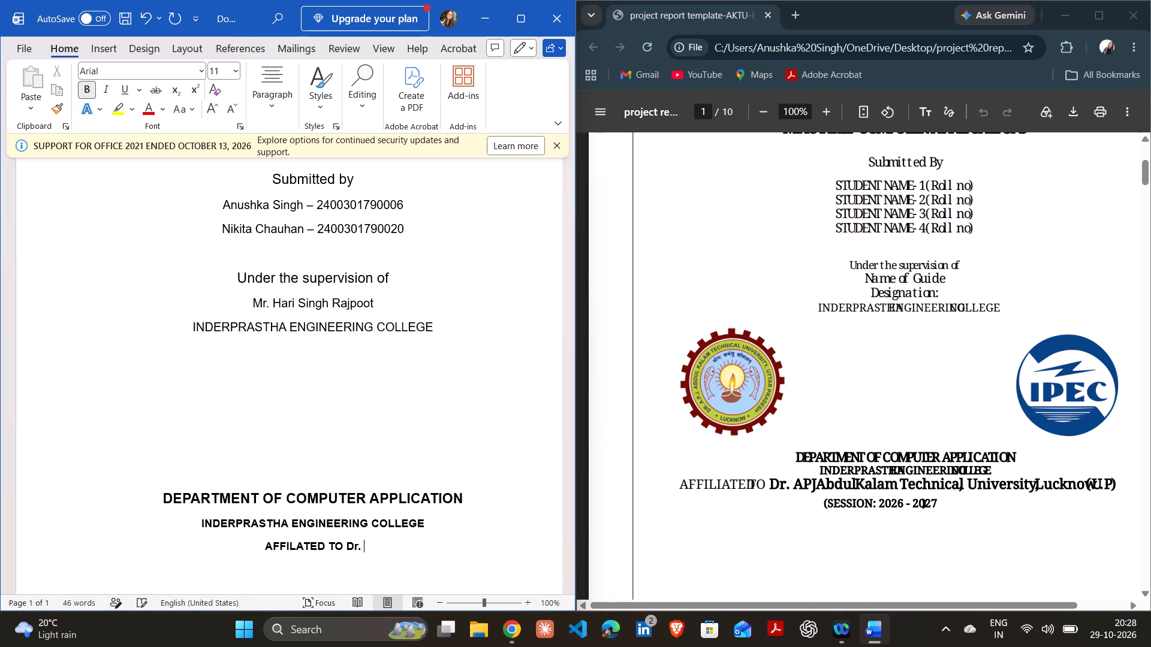
Continue the affiliation line with "APJ ABDUL KALAM TECHNICAL UNIVERSITY" in capitals, correcting typing errors.
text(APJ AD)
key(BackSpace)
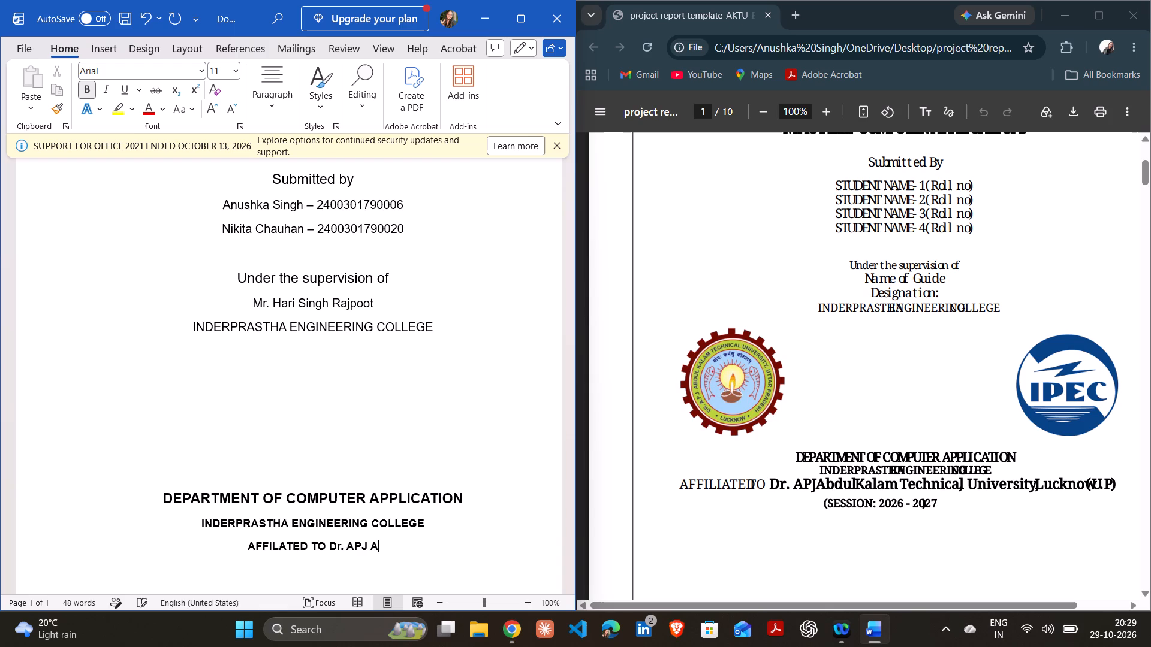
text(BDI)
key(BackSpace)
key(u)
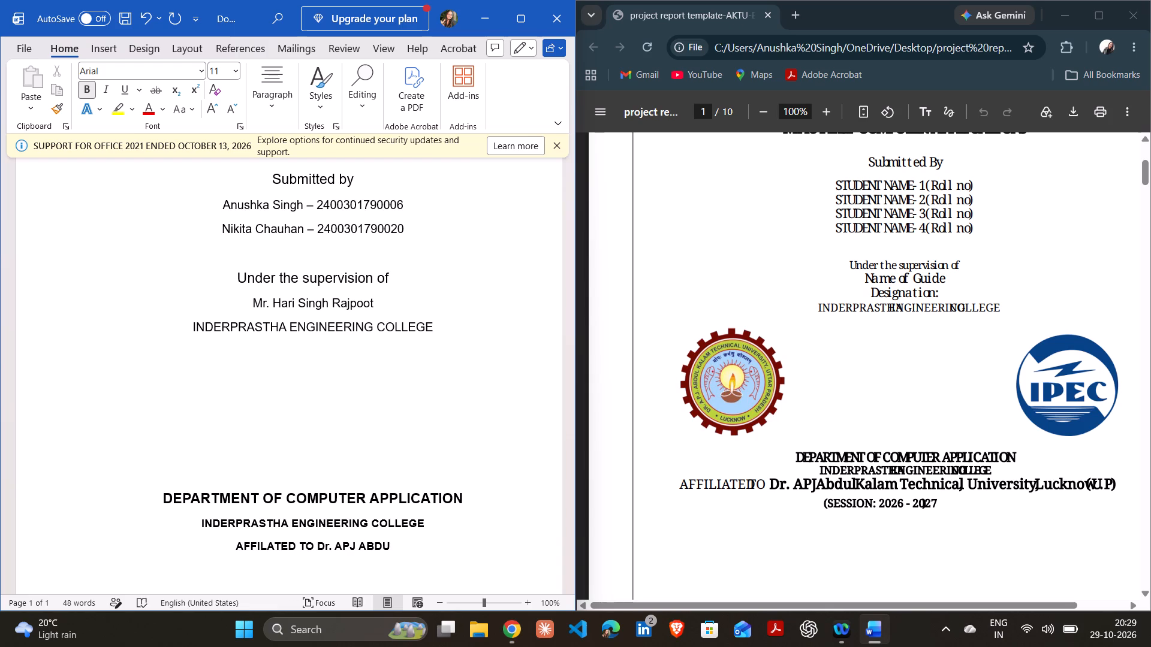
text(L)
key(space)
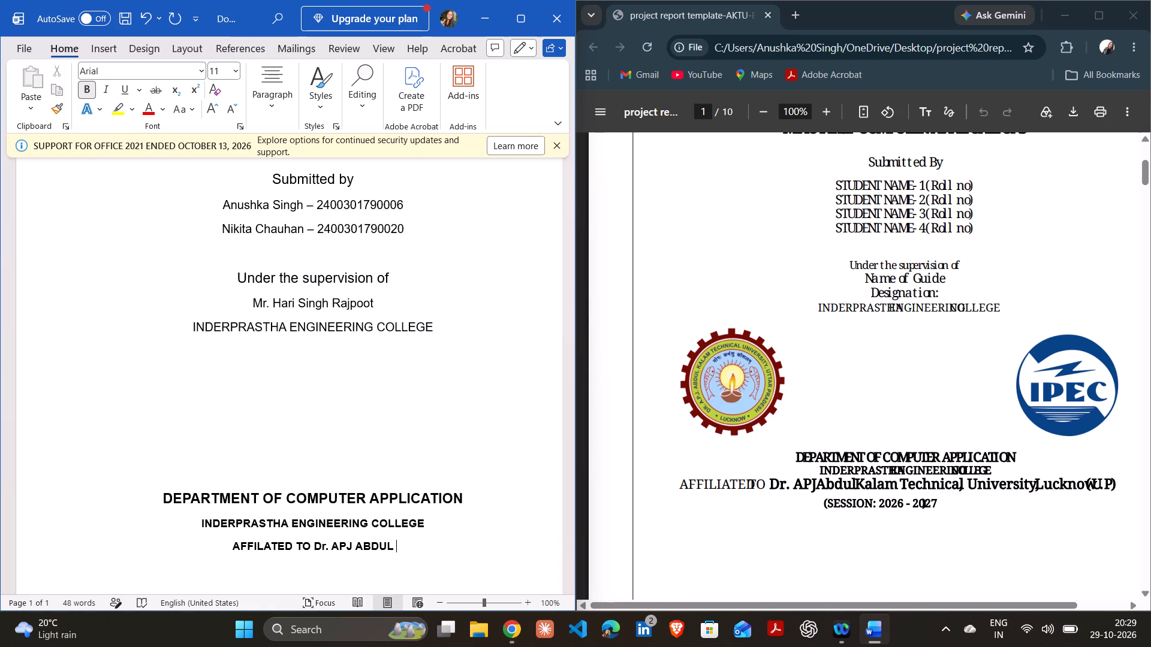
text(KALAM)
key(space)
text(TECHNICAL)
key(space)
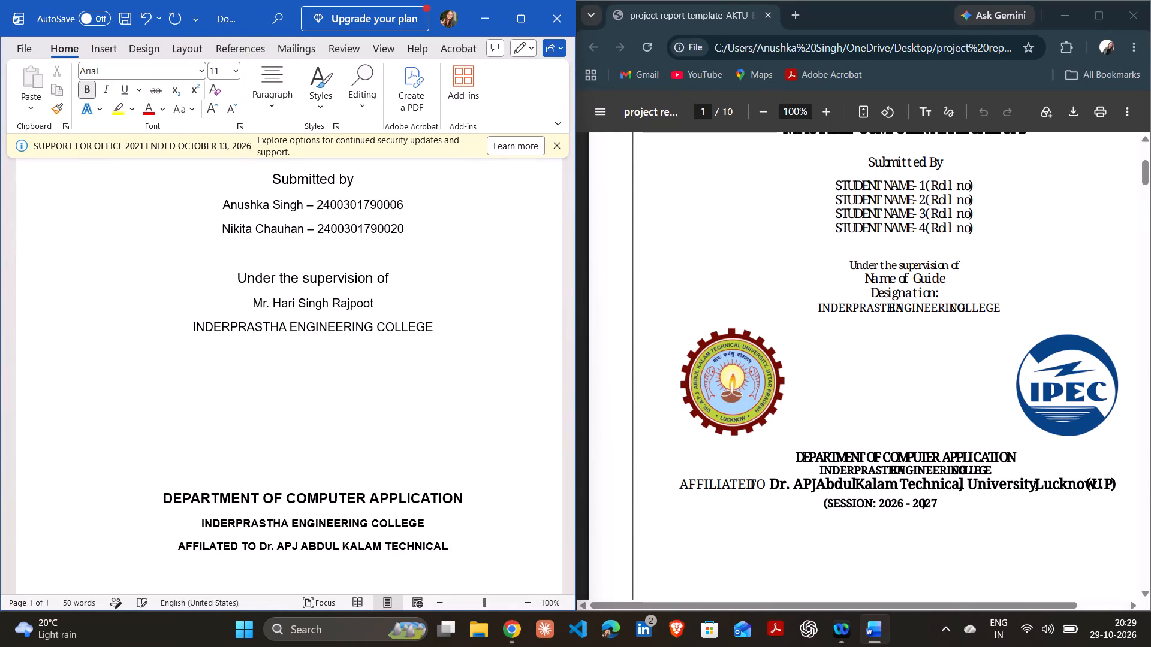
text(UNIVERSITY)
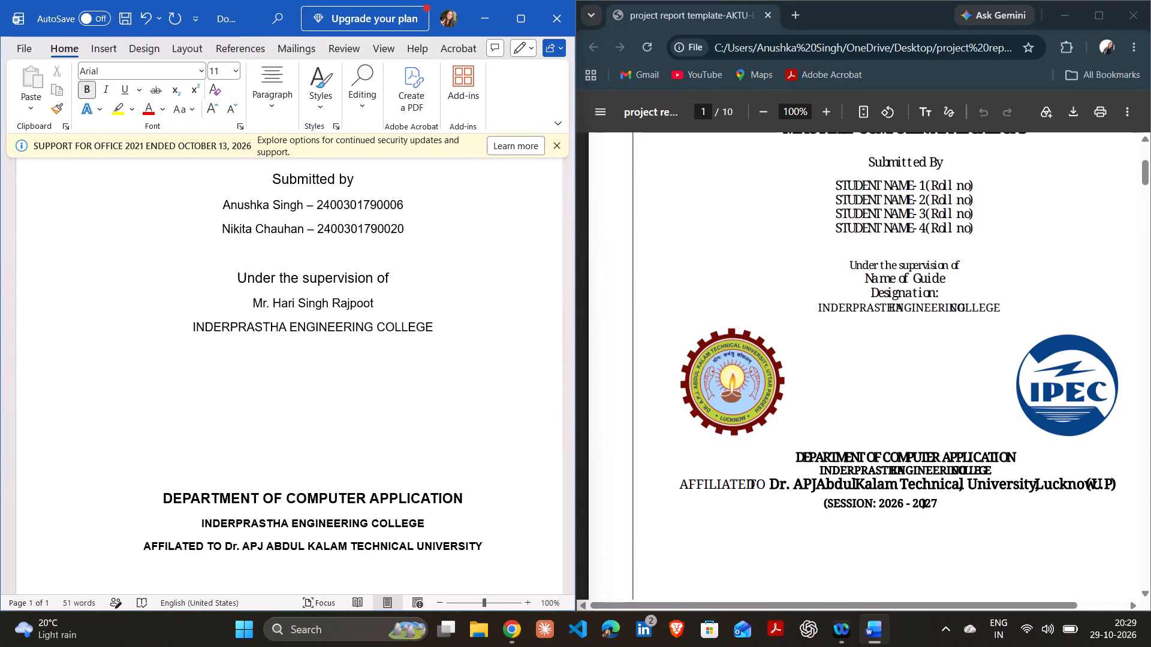
Complete the affiliation line with the location "LUCKNOW [U.P]" in square brackets after the university name.
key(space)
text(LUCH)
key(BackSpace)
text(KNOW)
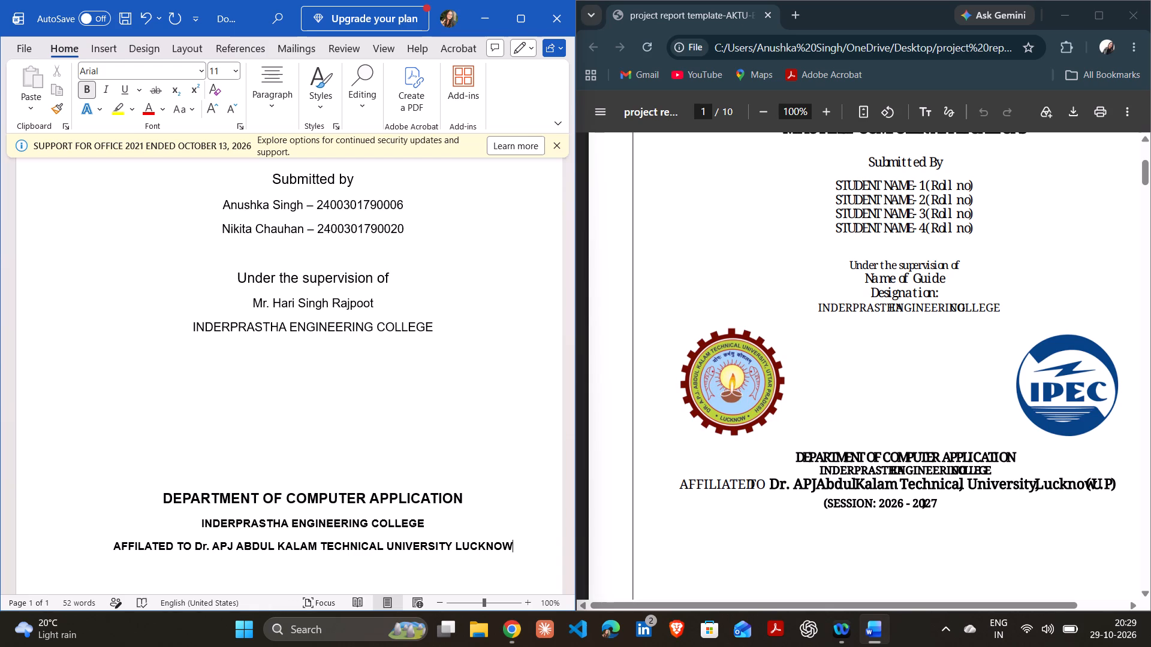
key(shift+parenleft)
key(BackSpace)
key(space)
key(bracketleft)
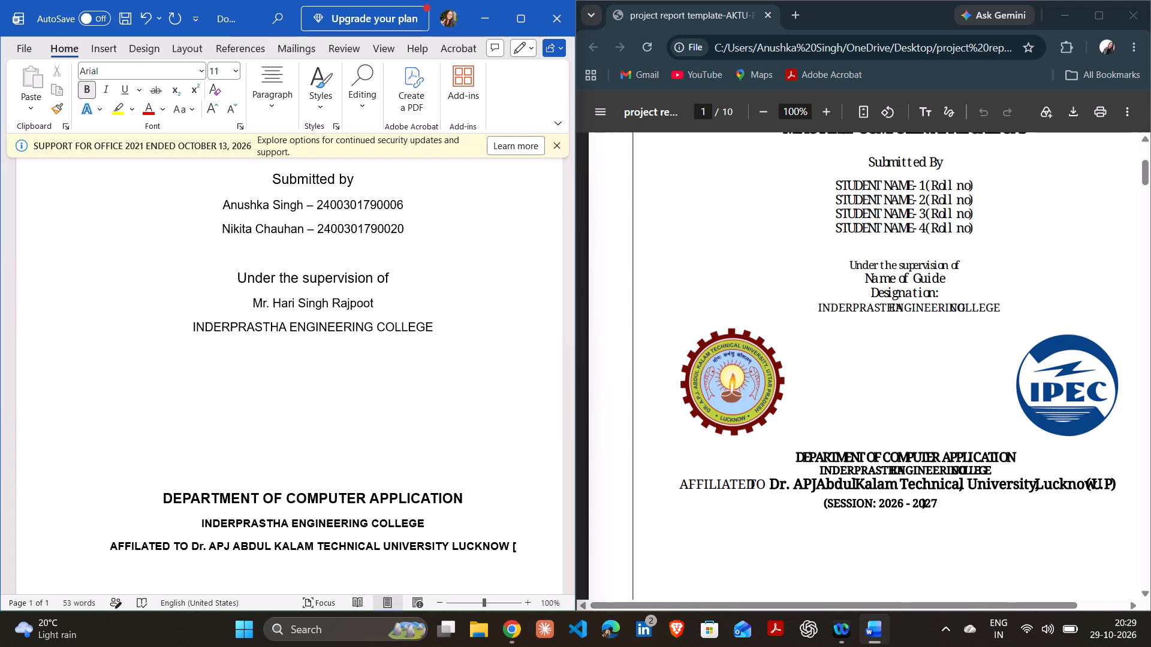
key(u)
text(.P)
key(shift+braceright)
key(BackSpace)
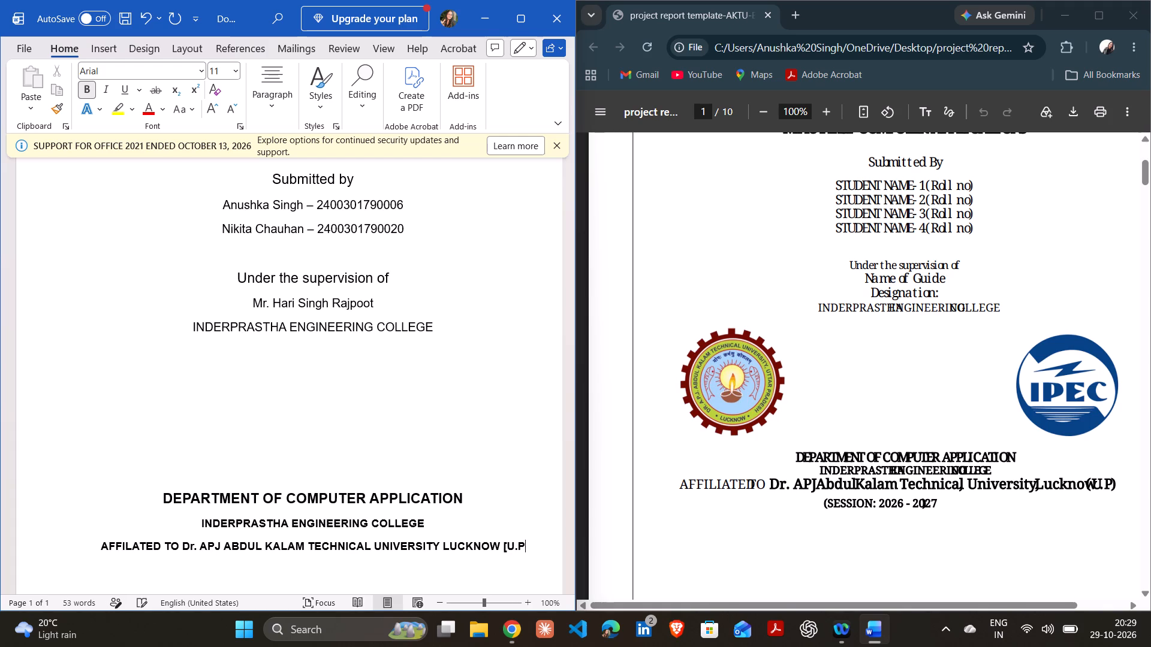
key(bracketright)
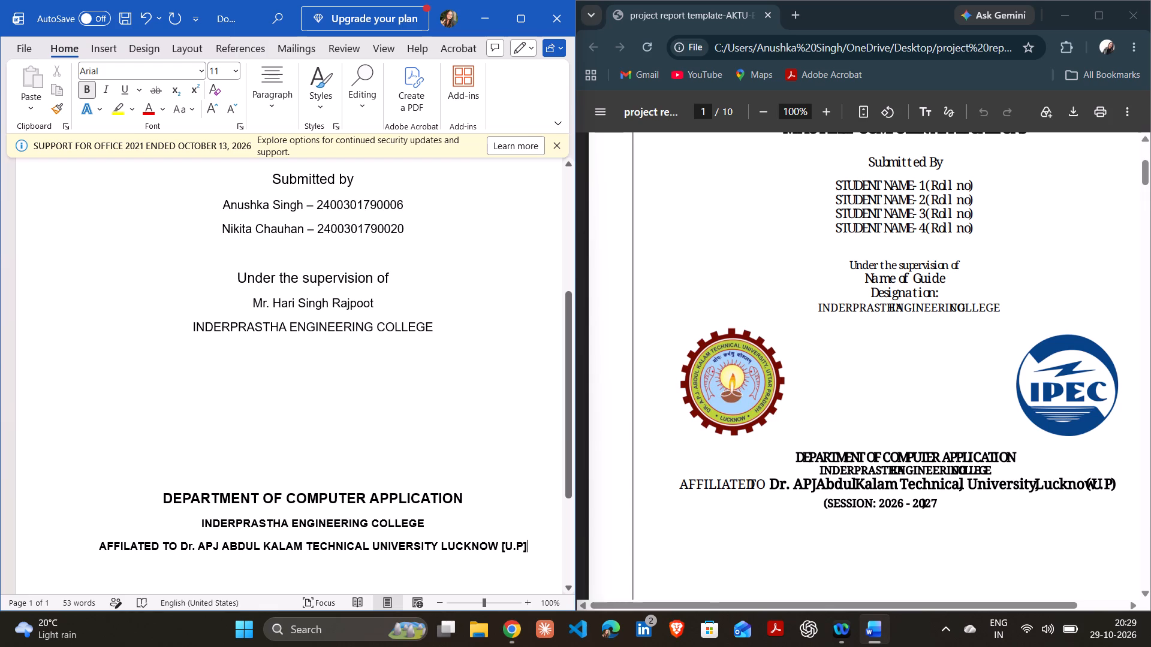
Remove the bold formatting from "AFFILATED TO" at the start of the affiliation line.
drag(177, 546, 101, 550)
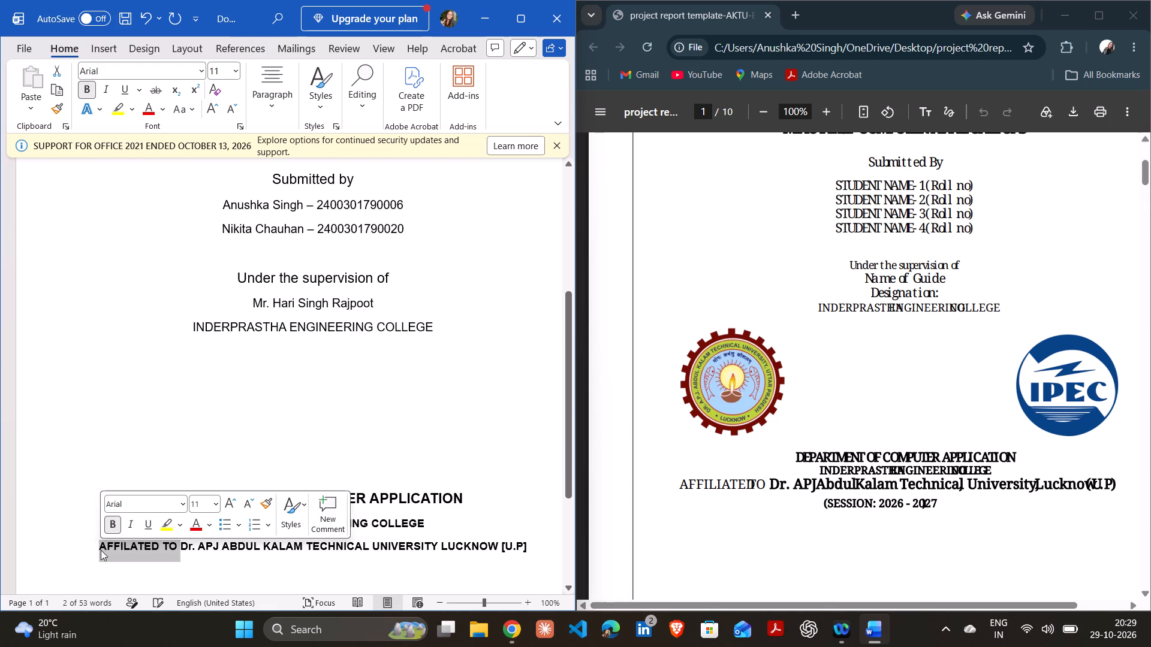
click(107, 526)
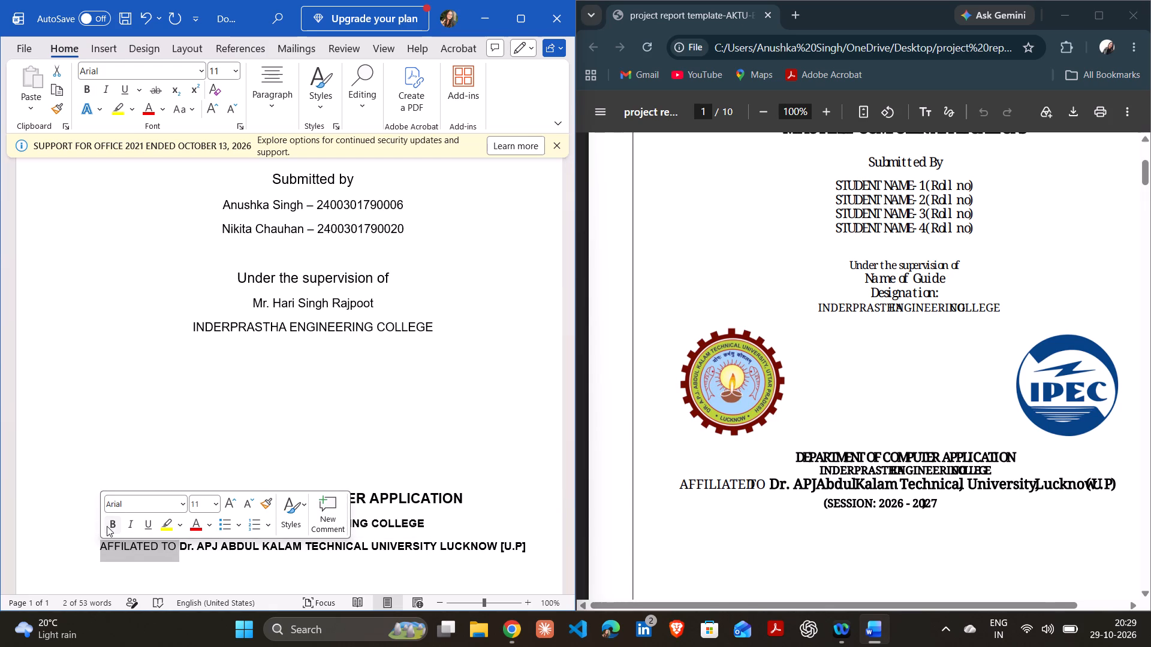
click(379, 375)
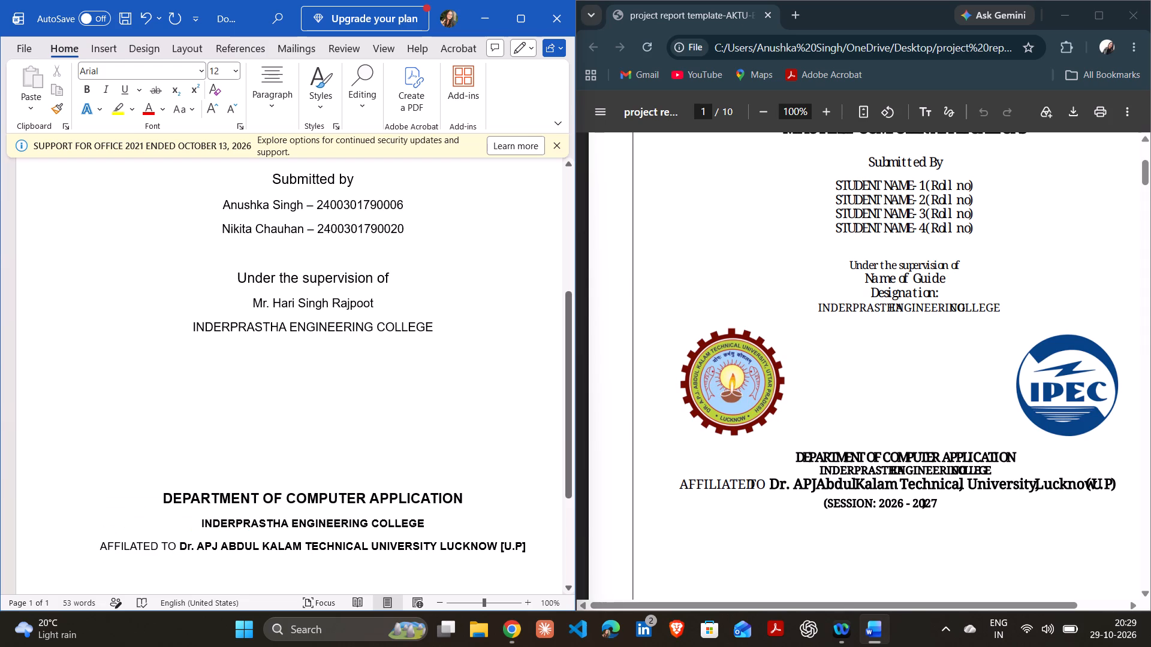
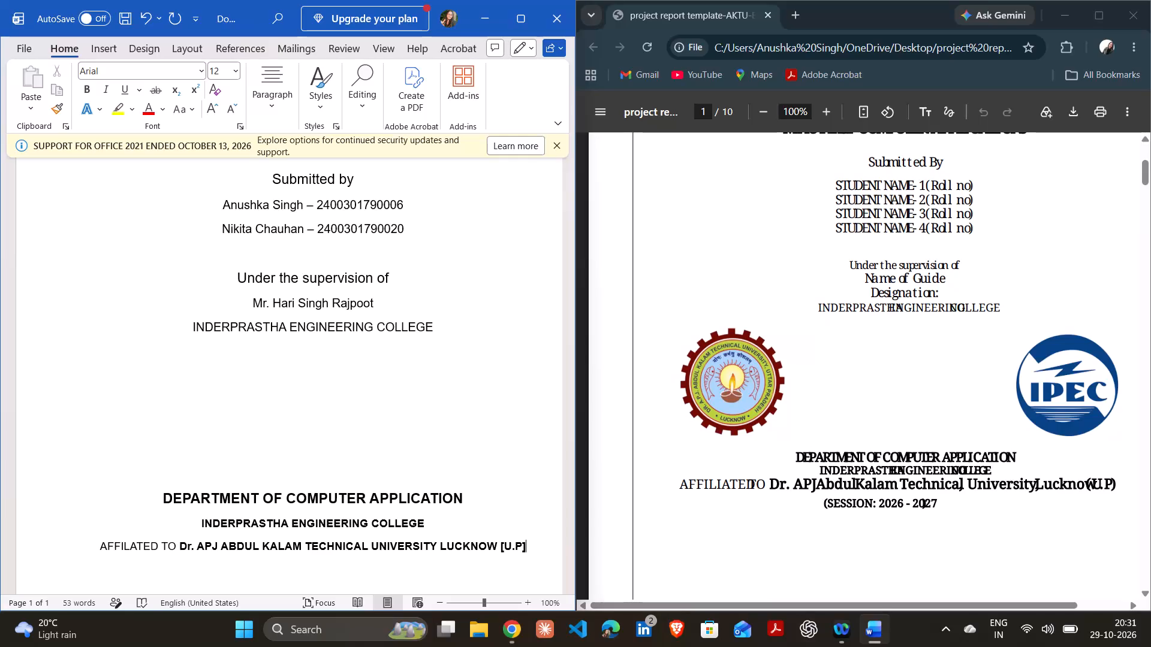
Add the bold line "(SESSION : 2026 – 2027)" below the university affiliation line.
key(Return)
key(shift+parenleft)
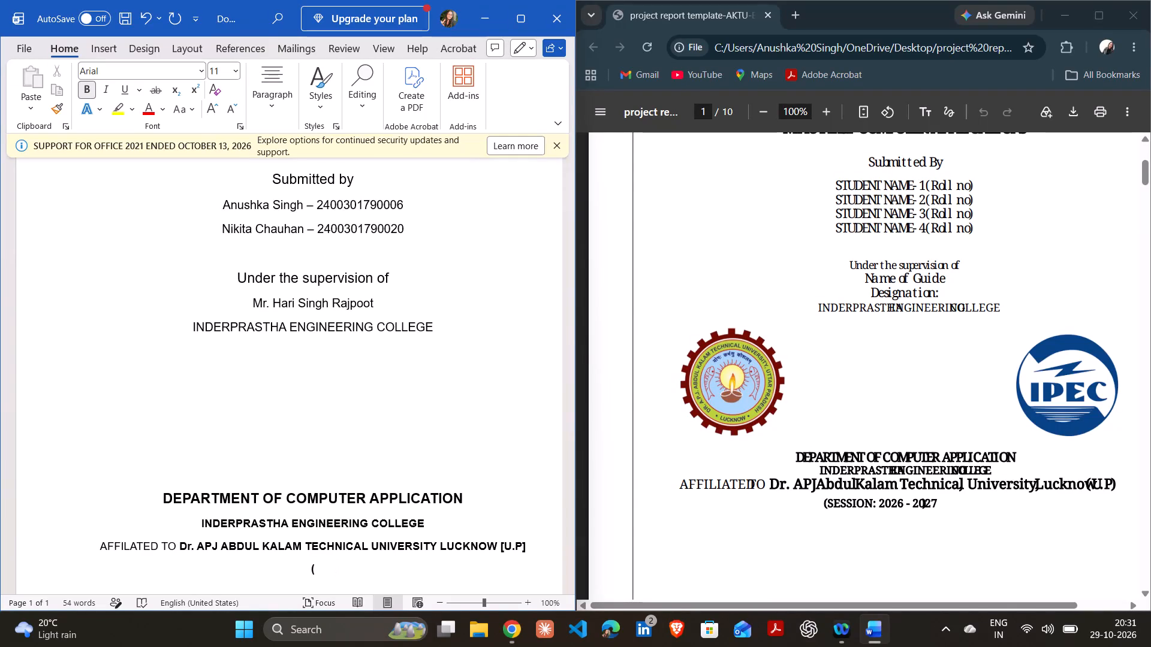
text(SESSION)
key(space)
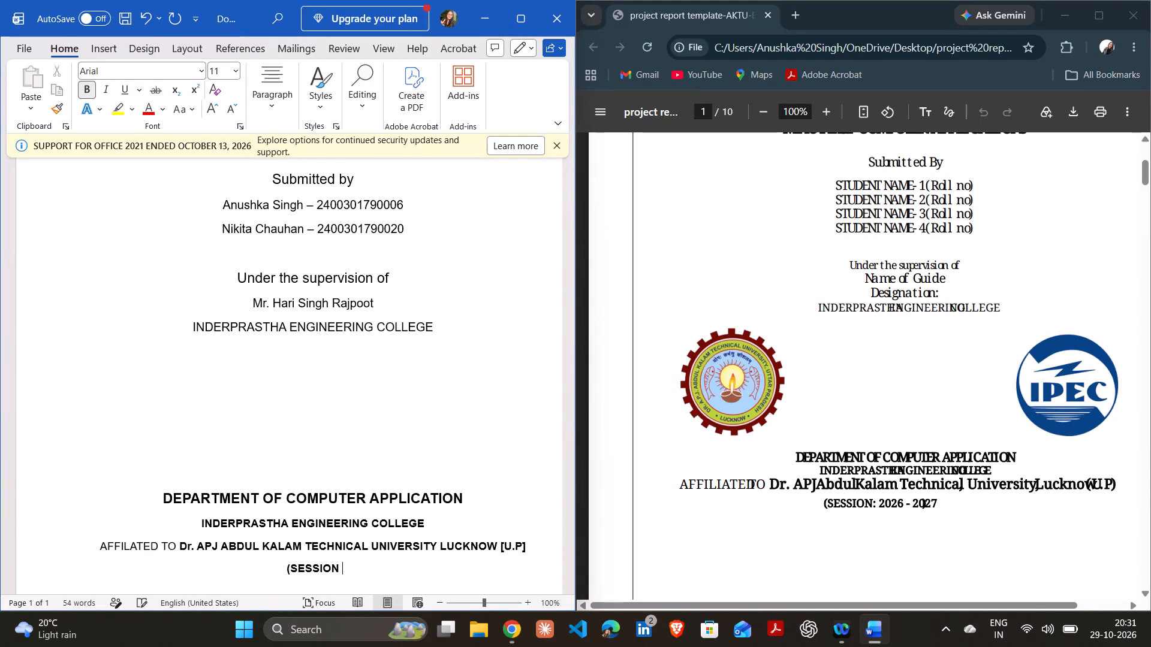
key(shift+colon)
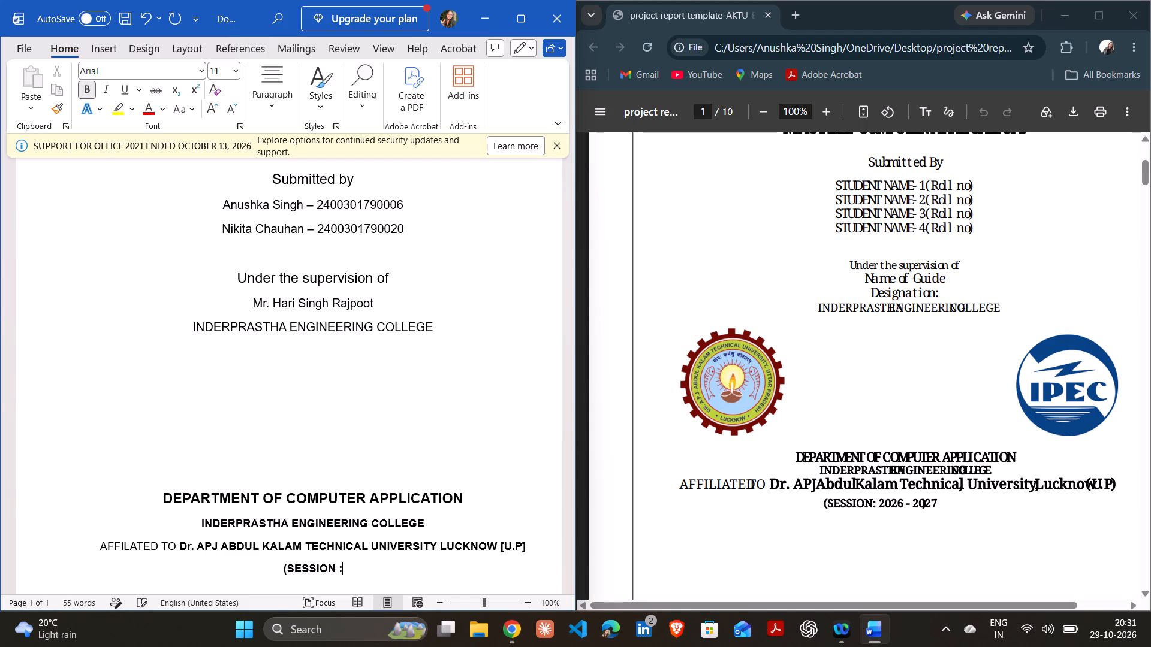
key(space)
text(2026)
key(space)
text(- 2027)
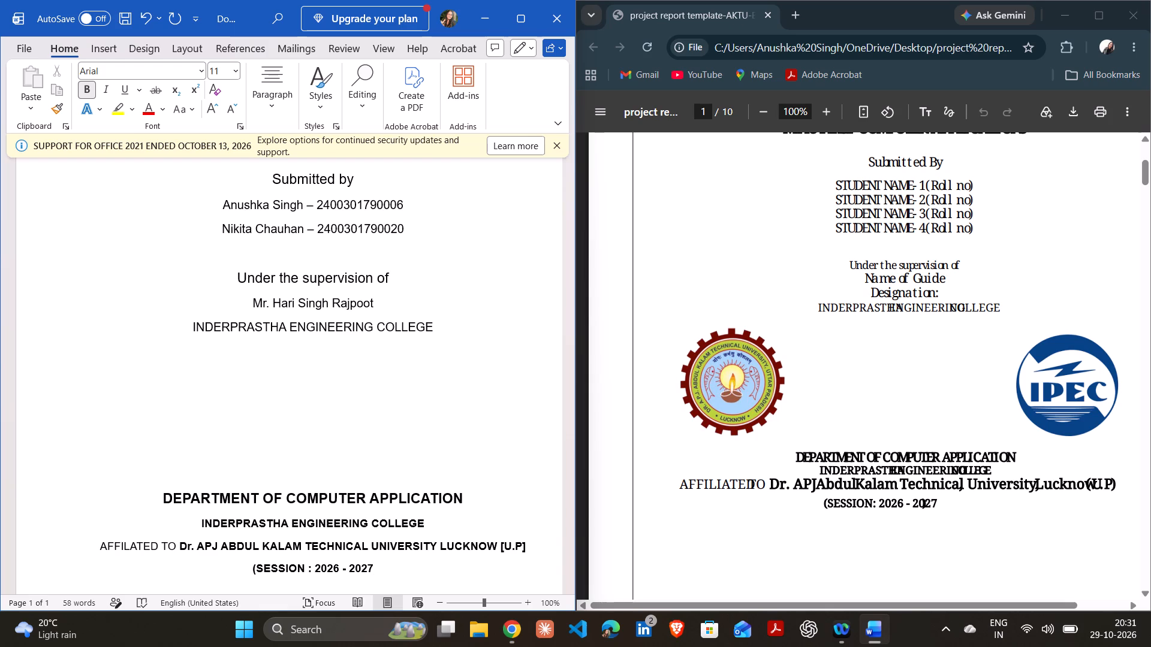
key(shift+parenright)
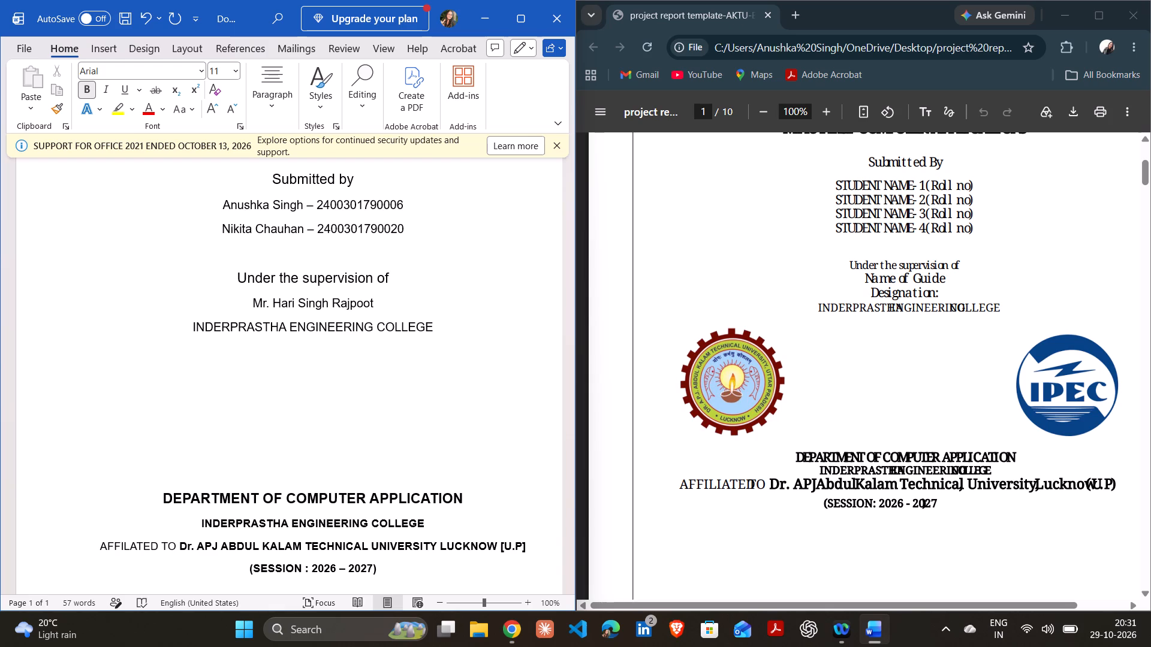
Capture a screenshot of the PDF template's logo area and open it for editing in Snipping Tool.
click(725, 364)
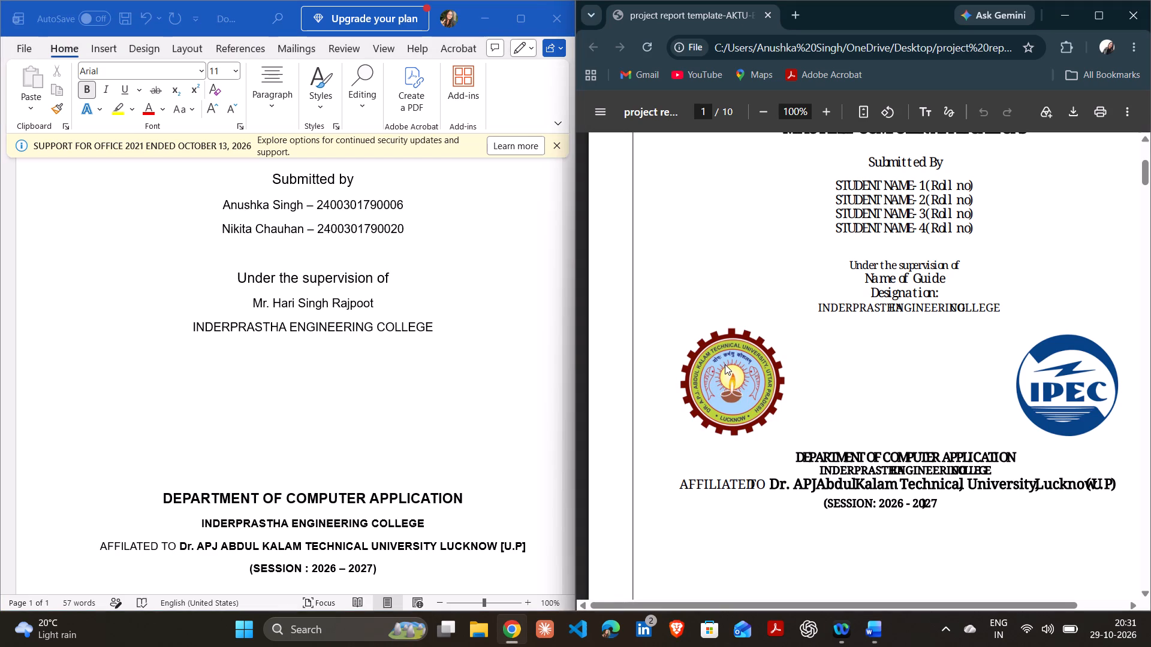
key(Print)
click(786, 397)
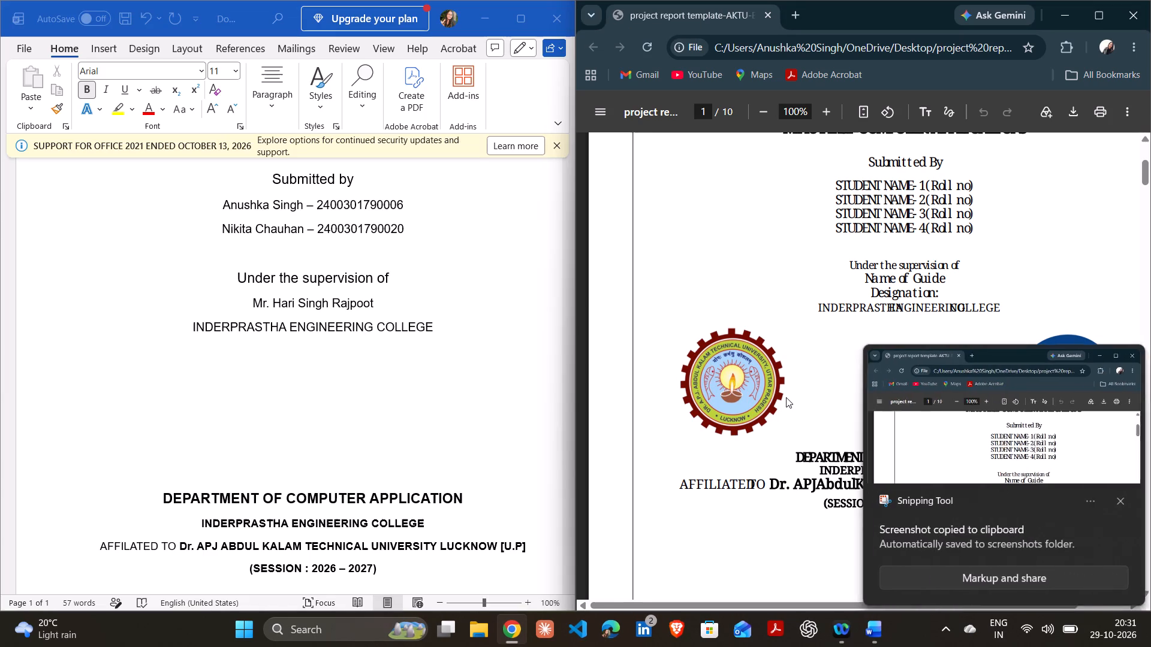
click(921, 434)
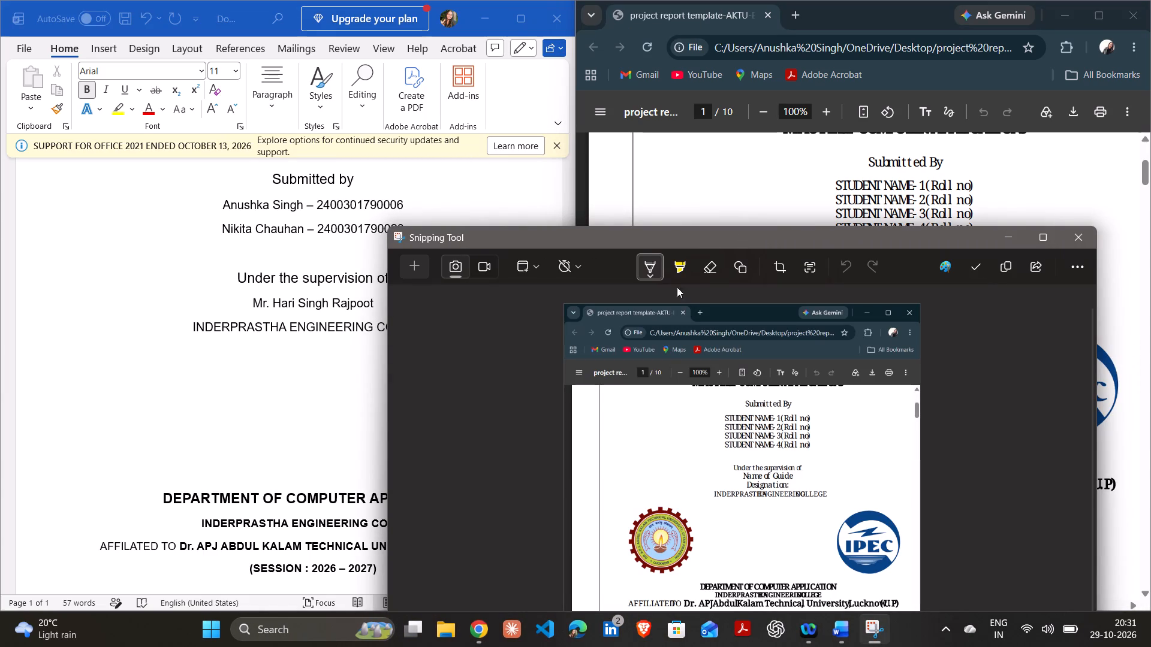
Crop the screenshot tightly around the round AKTU university emblem, apply the crop and close Snipping Tool.
click(778, 264)
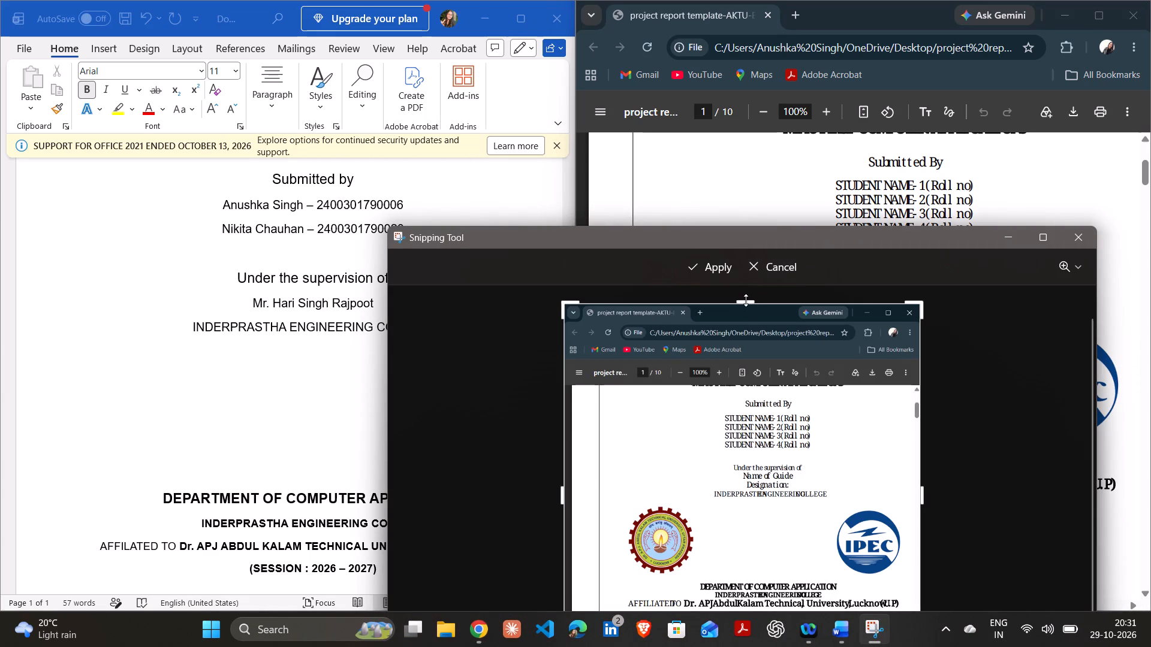
drag(746, 300, 677, 494)
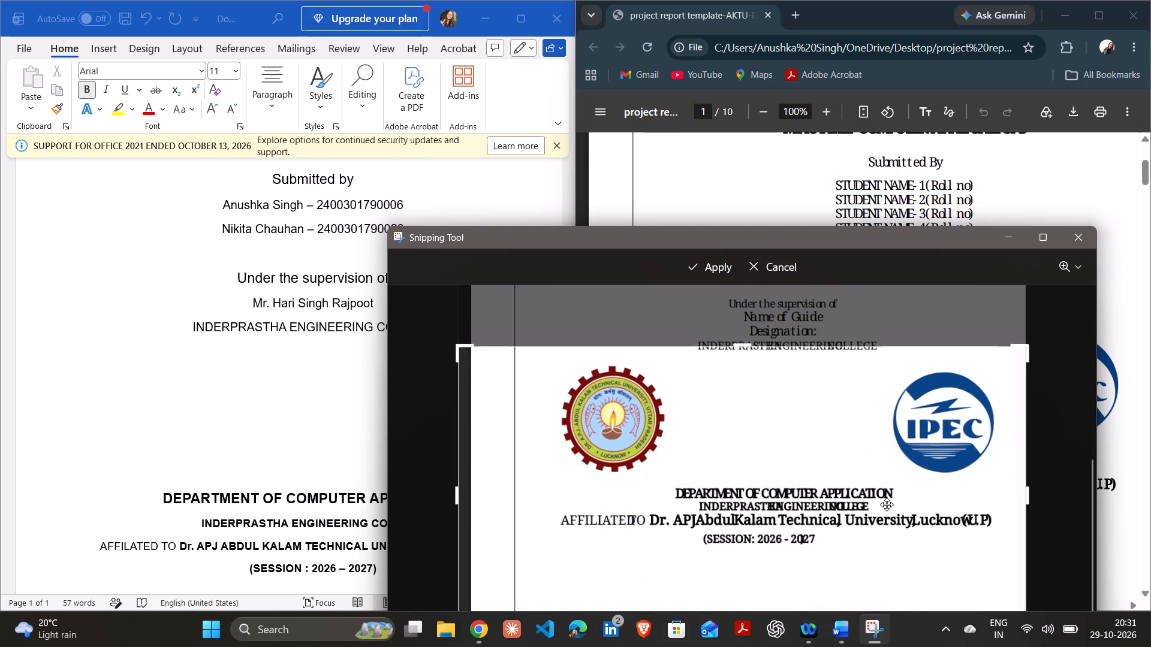
drag(1030, 491, 990, 485)
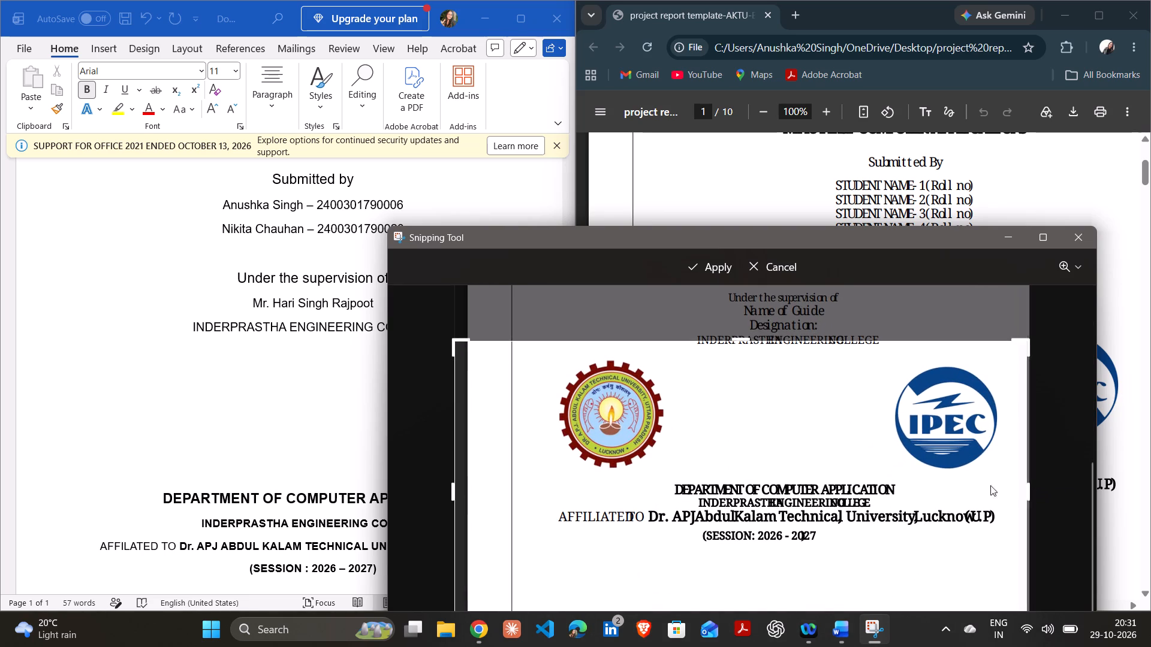
drag(990, 485, 671, 451)
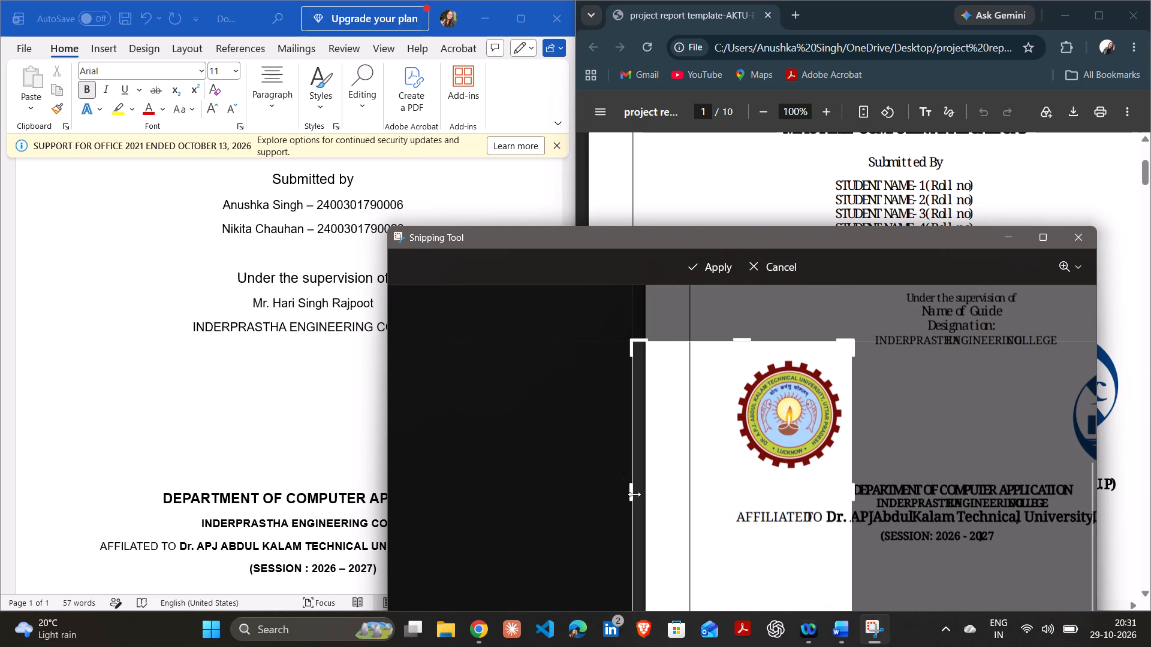
drag(633, 495, 726, 472)
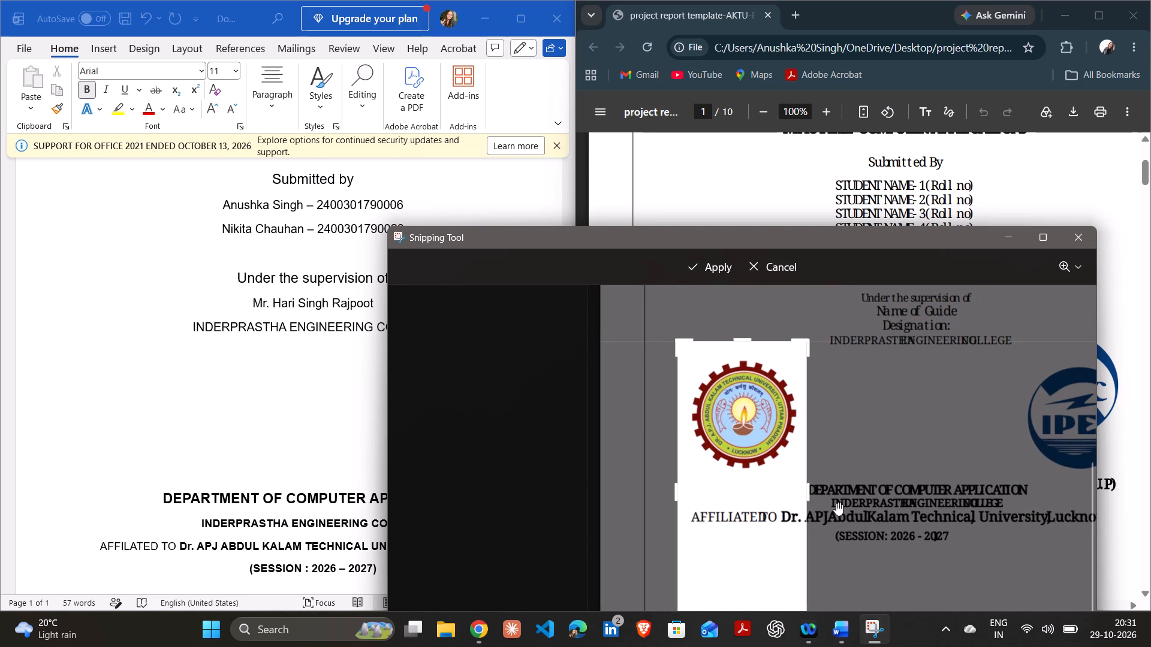
drag(918, 427, 920, 426)
drag(920, 426, 902, 355)
drag(874, 252, 852, 229)
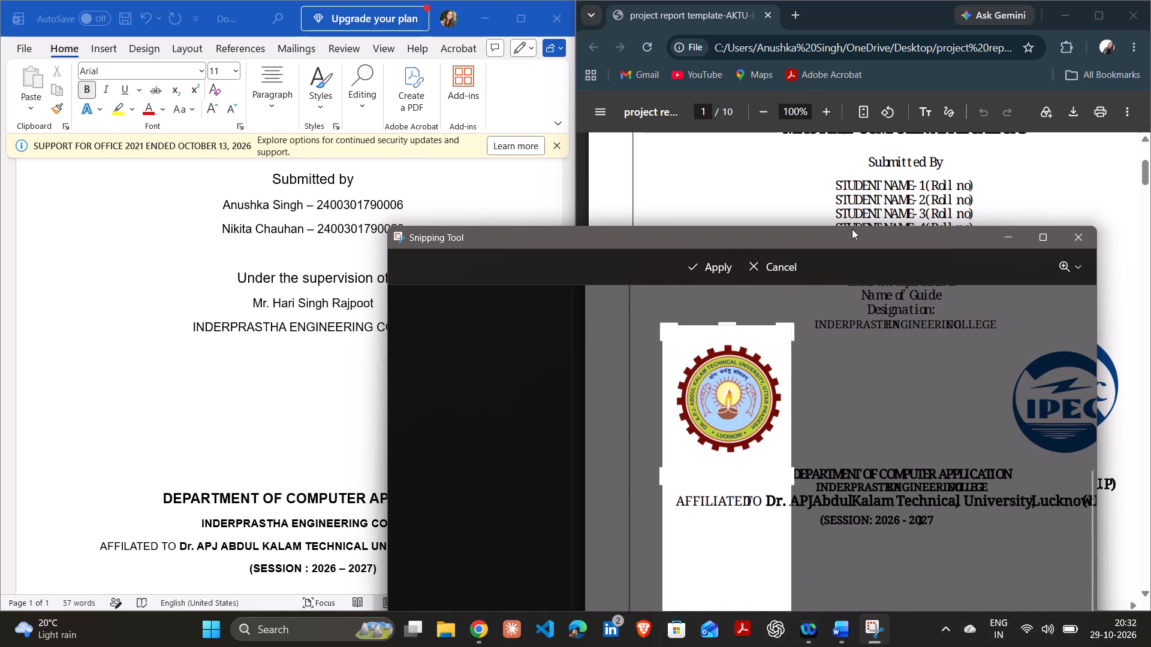
drag(852, 241, 790, 100)
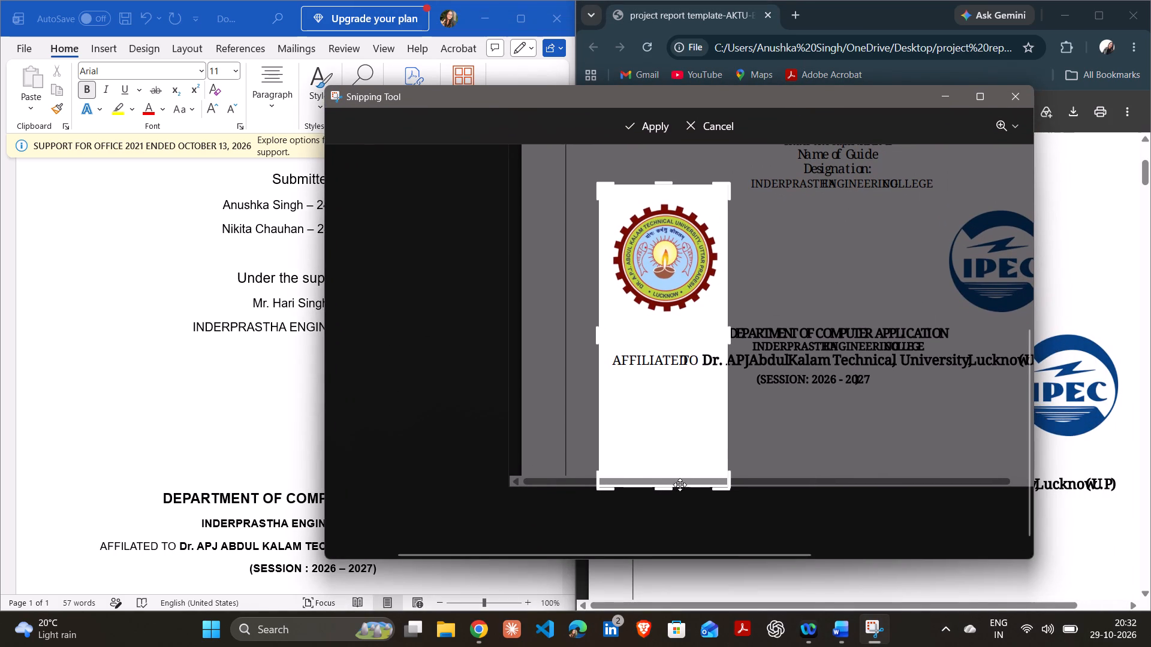
drag(661, 488, 681, 317)
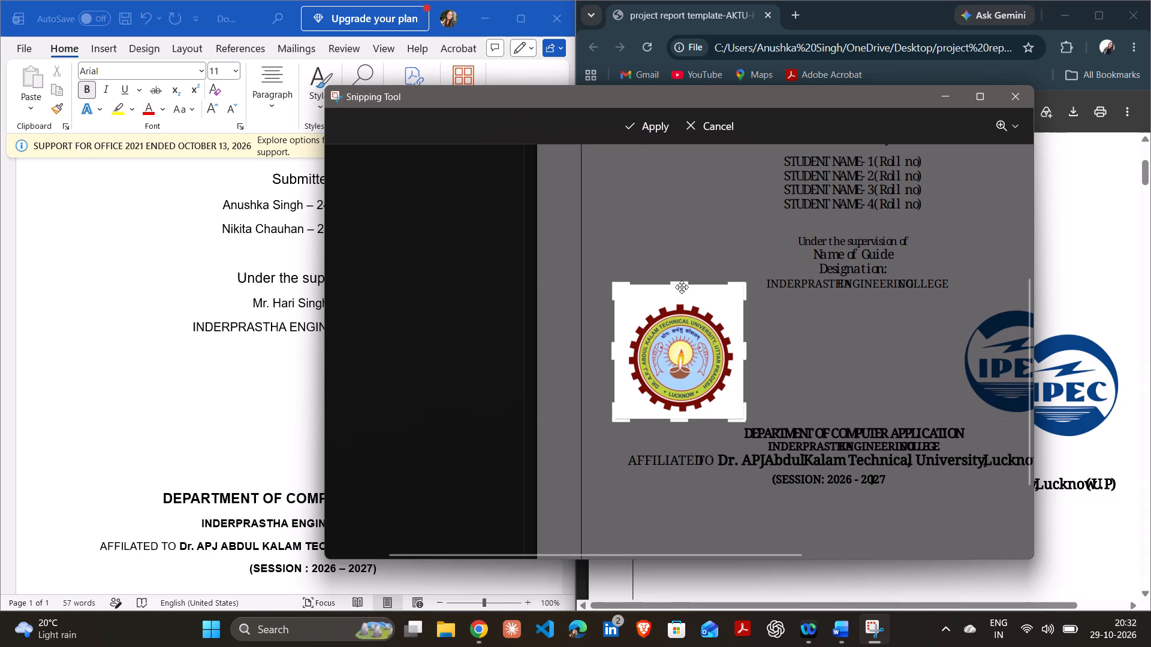
drag(679, 283, 678, 292)
click(646, 132)
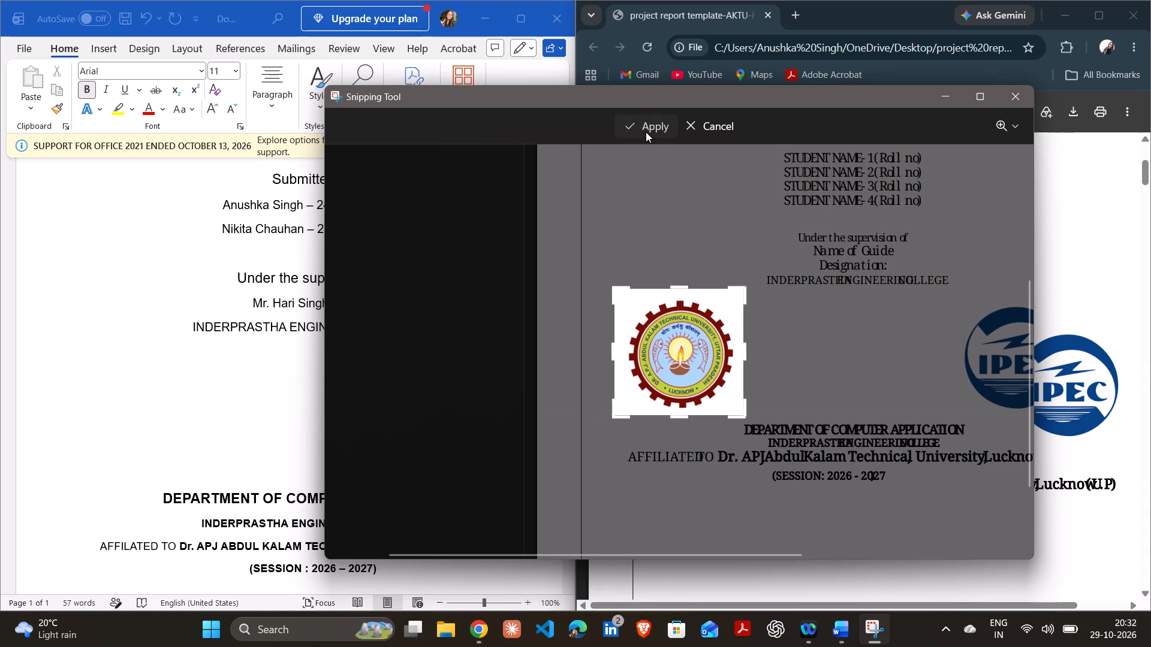
click(934, 132)
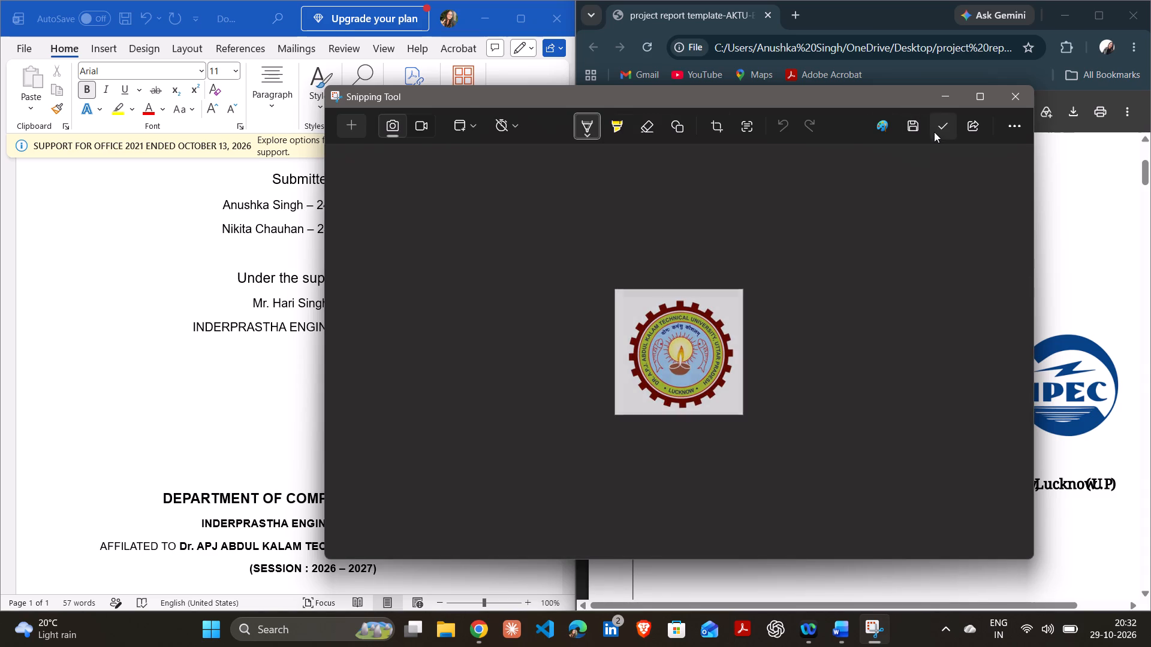
click(1001, 101)
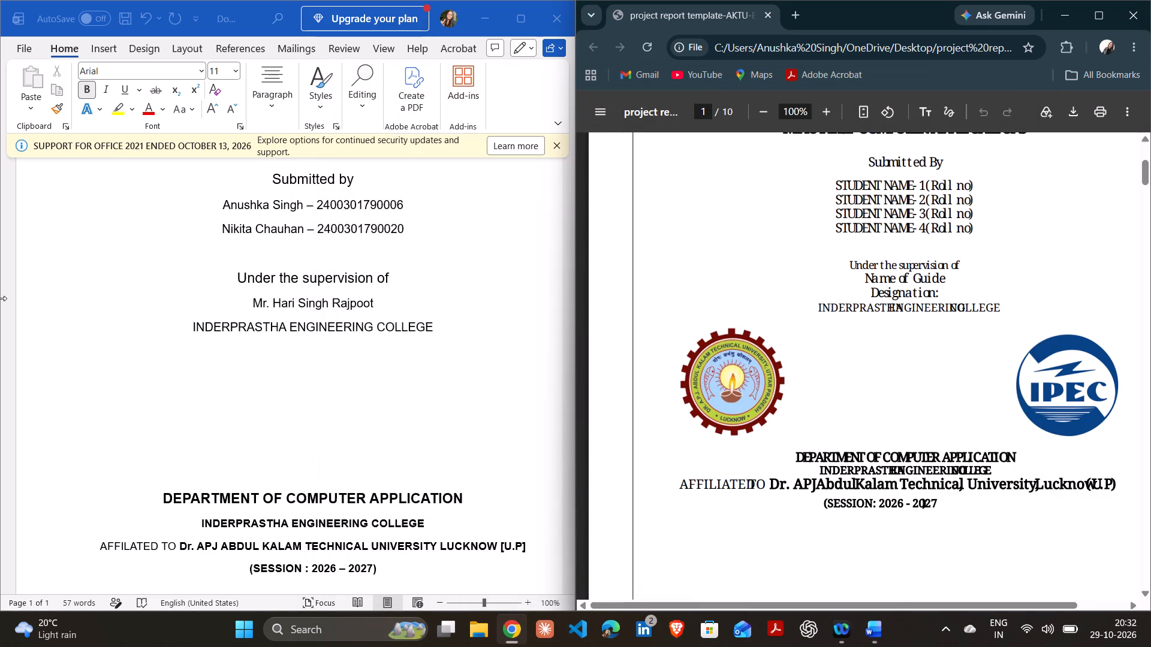
Switch to Word and paste the cropped university emblem into the gap between the supervisor's college line and the department heading.
right_click(104, 378)
right_click(104, 378)
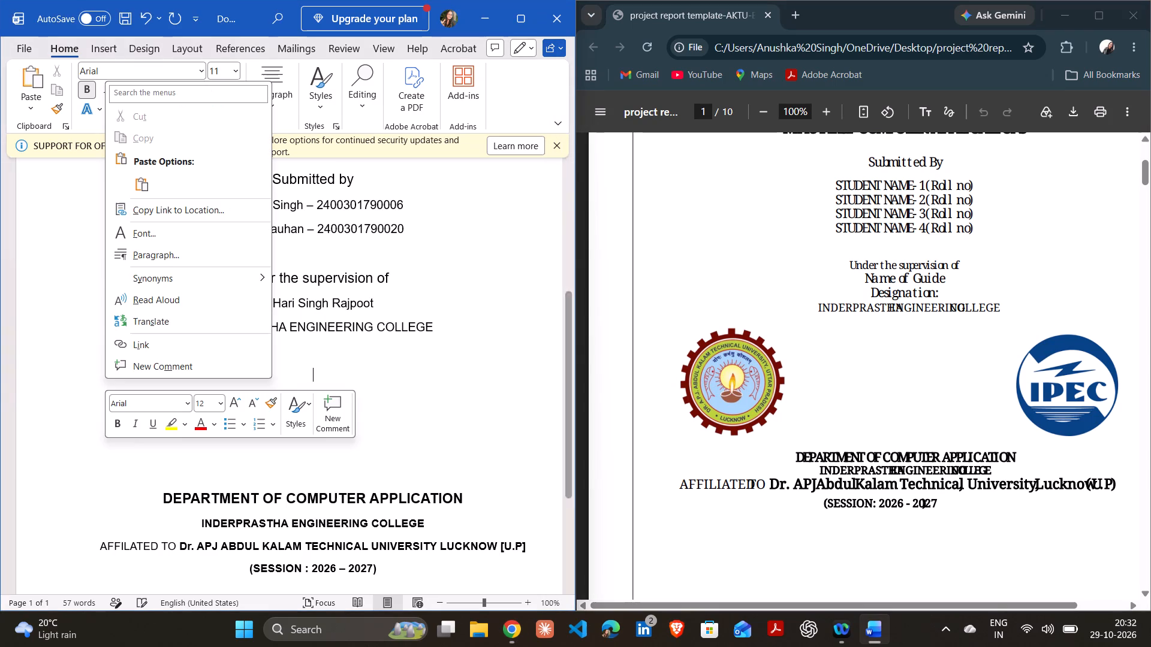
click(144, 185)
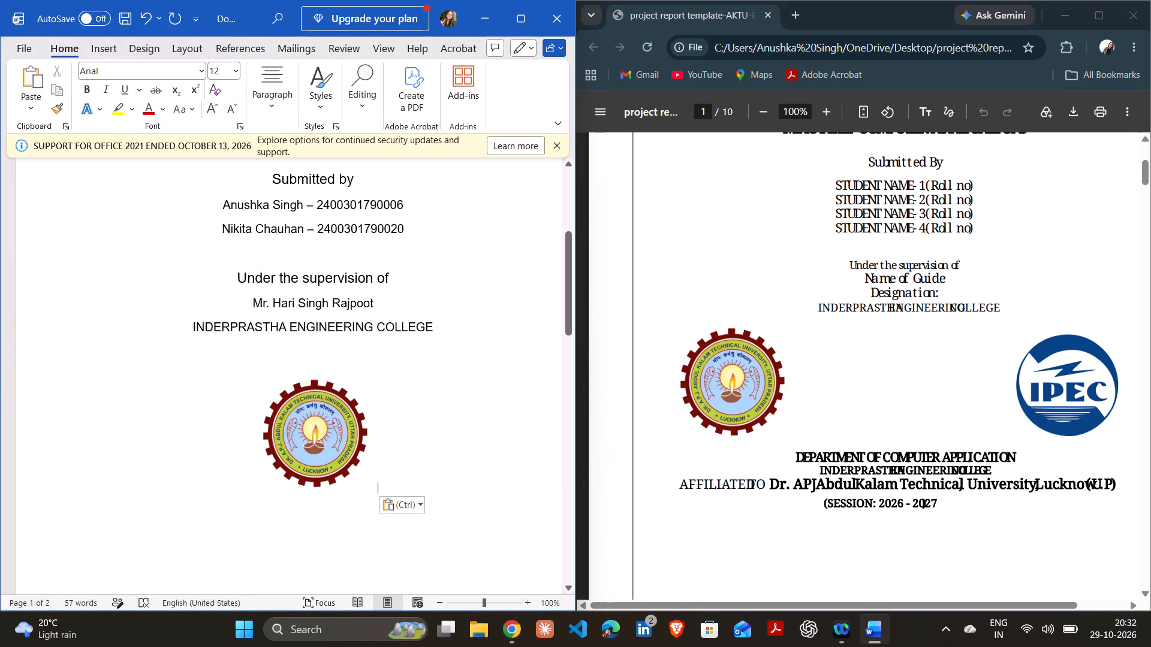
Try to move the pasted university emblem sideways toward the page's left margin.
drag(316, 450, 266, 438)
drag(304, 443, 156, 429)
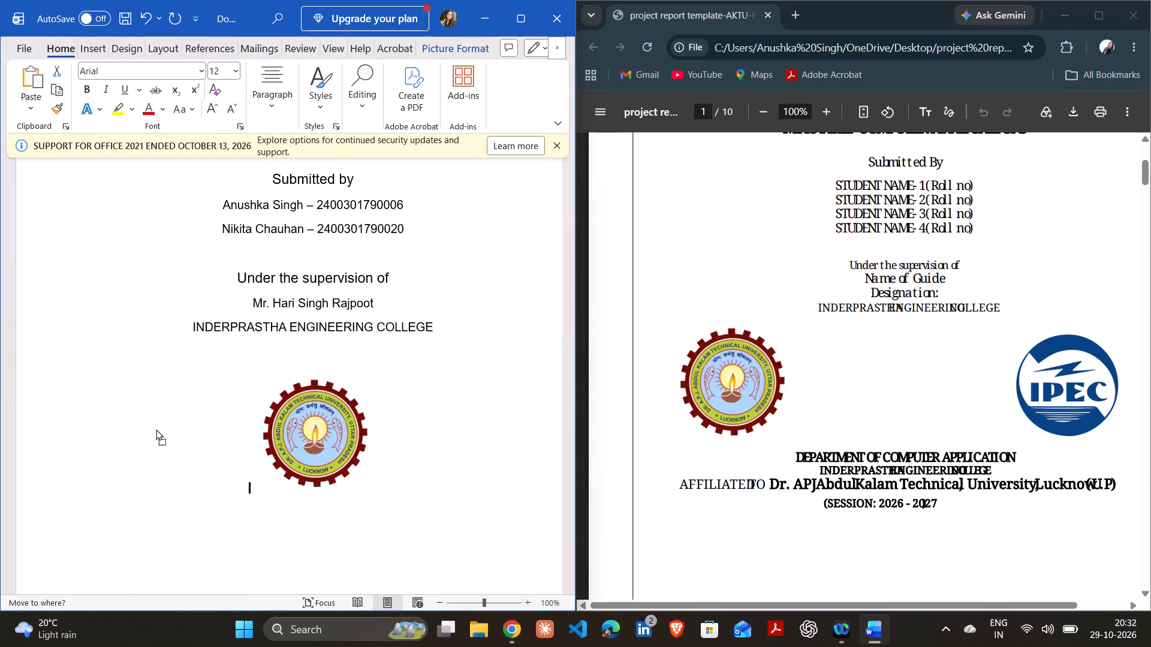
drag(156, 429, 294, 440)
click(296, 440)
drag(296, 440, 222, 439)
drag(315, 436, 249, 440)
Left-align the university emblem's paragraph.
click(279, 95)
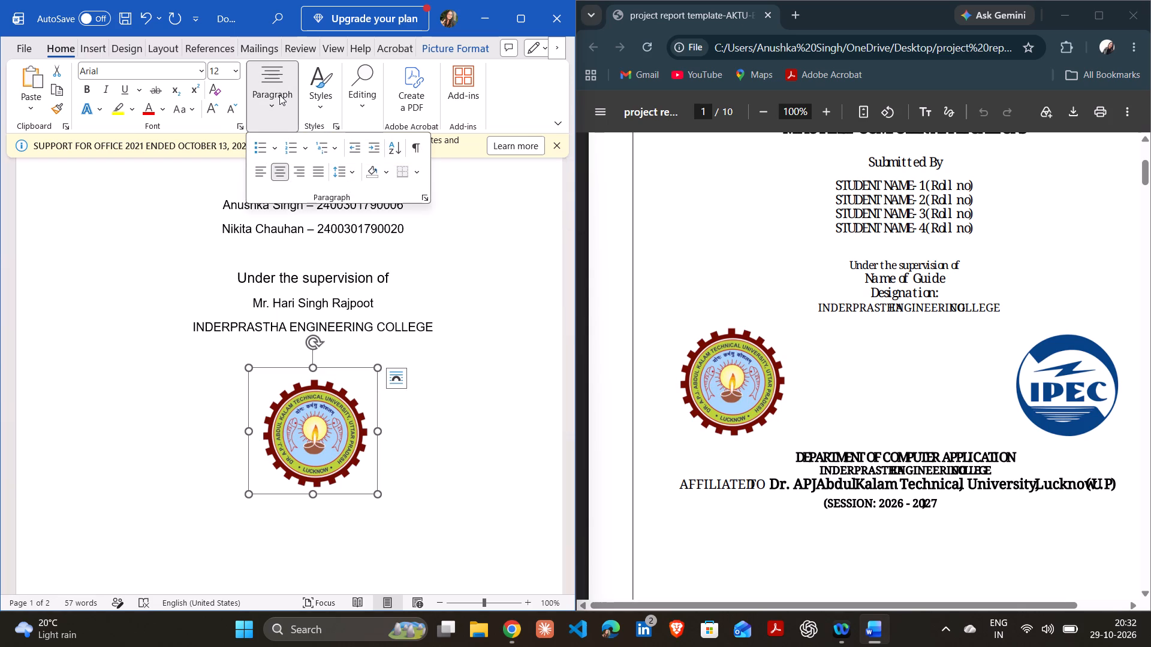
click(258, 174)
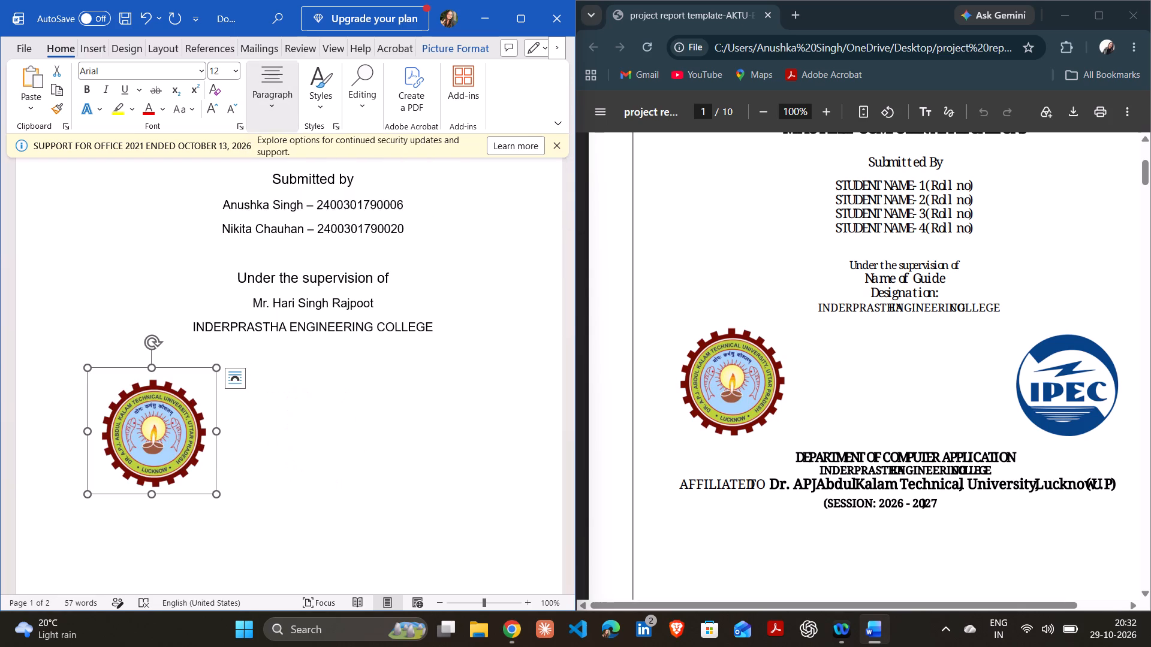
click(268, 394)
Delete the empty lines between the university emblem and the DEPARTMENT OF COMPUTER APPLICATION heading.
drag(566, 323, 561, 400)
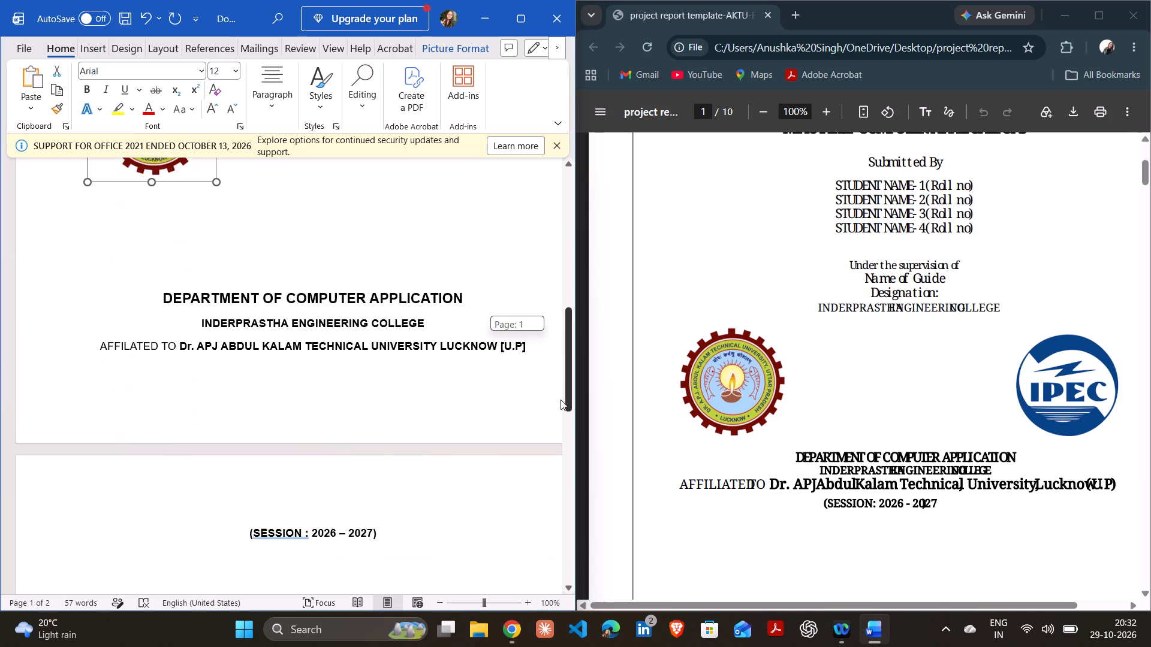
drag(561, 400, 552, 339)
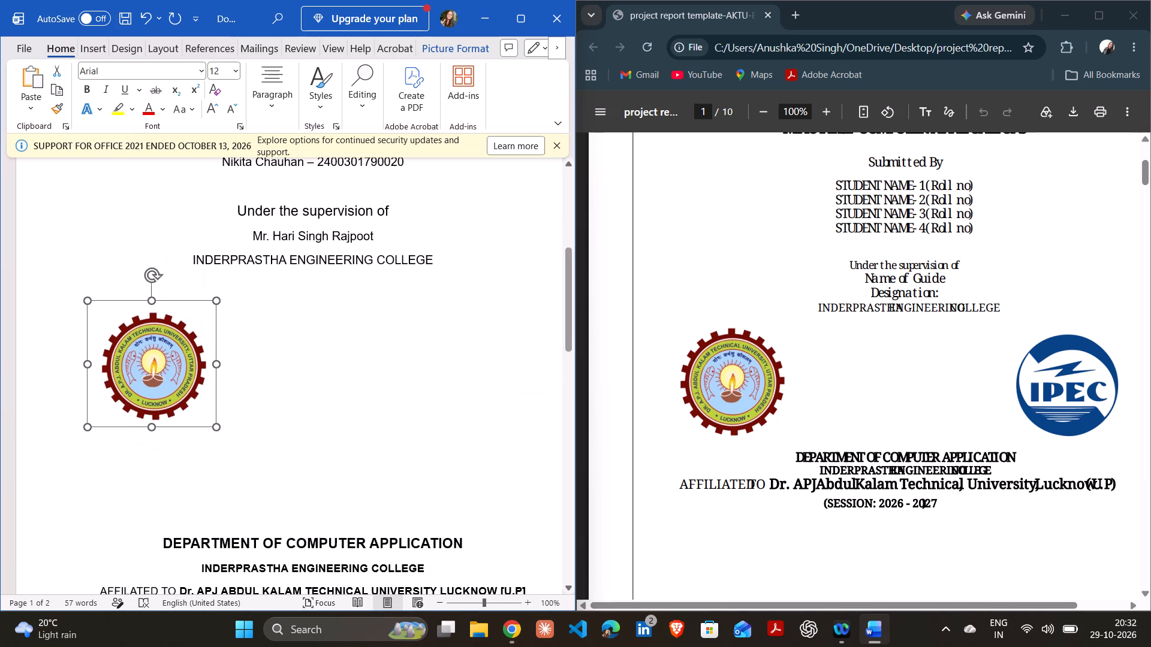
click(185, 509)
key(BackSpace)
key(BackSpace)
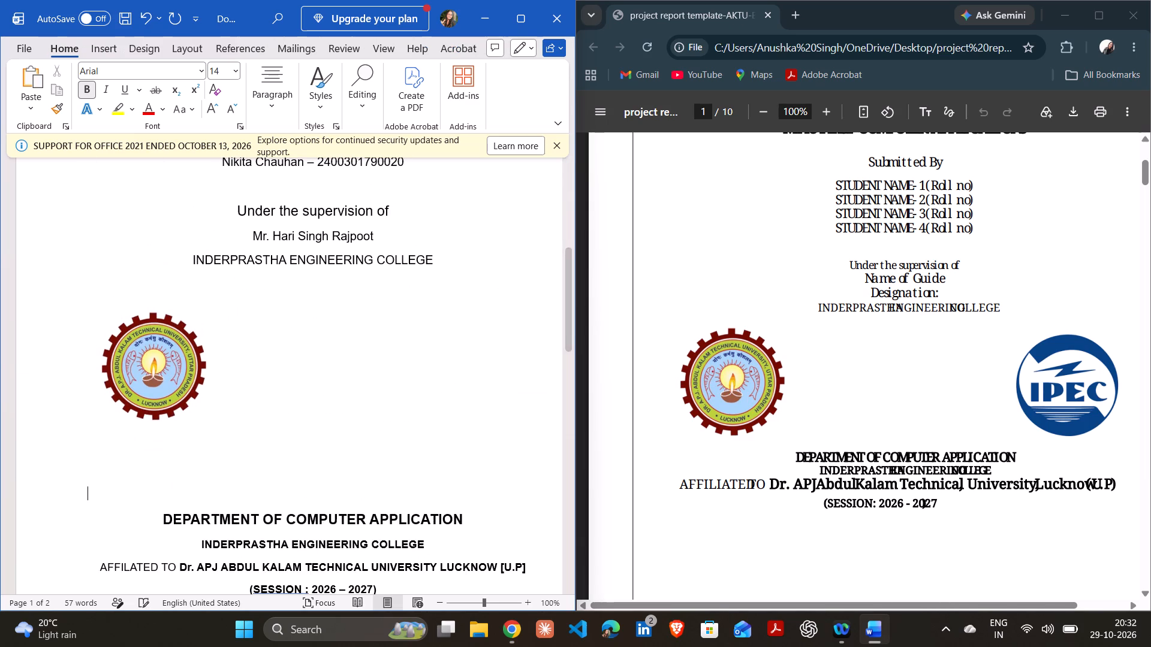
key(BackSpace)
key(BackSpace)
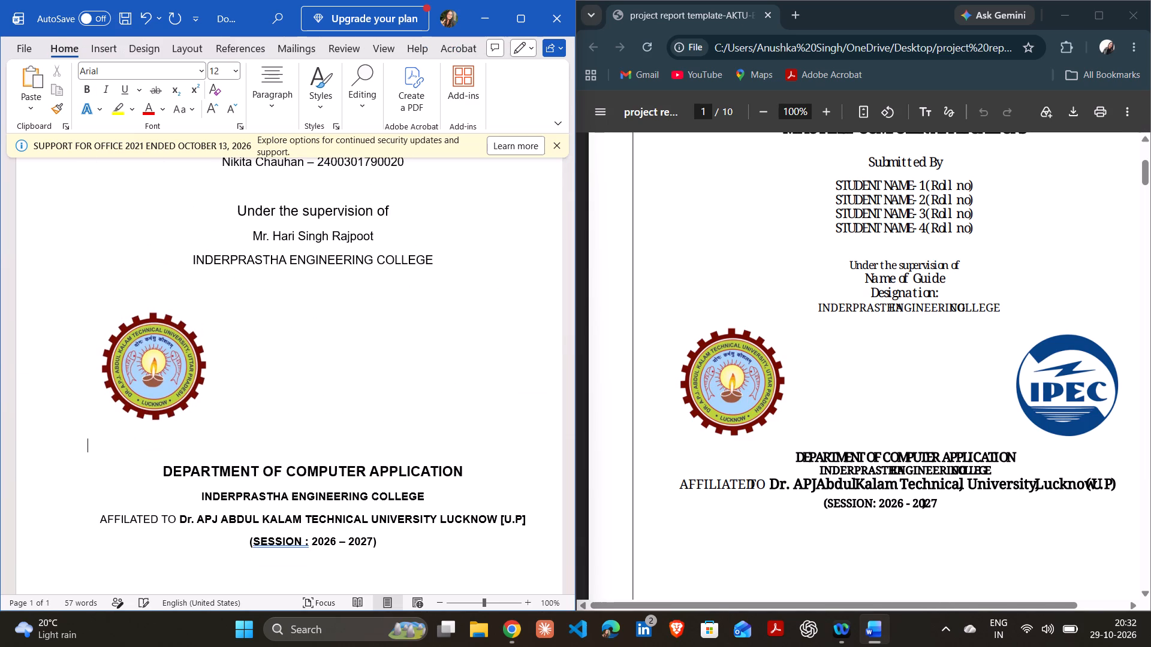
key(BackSpace)
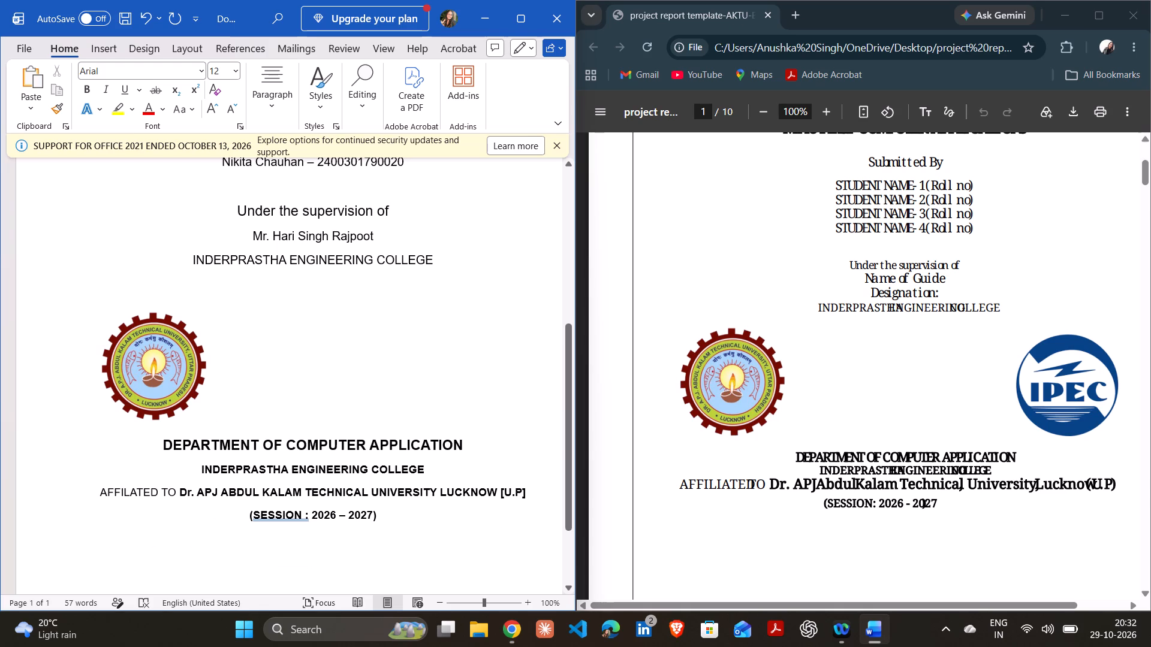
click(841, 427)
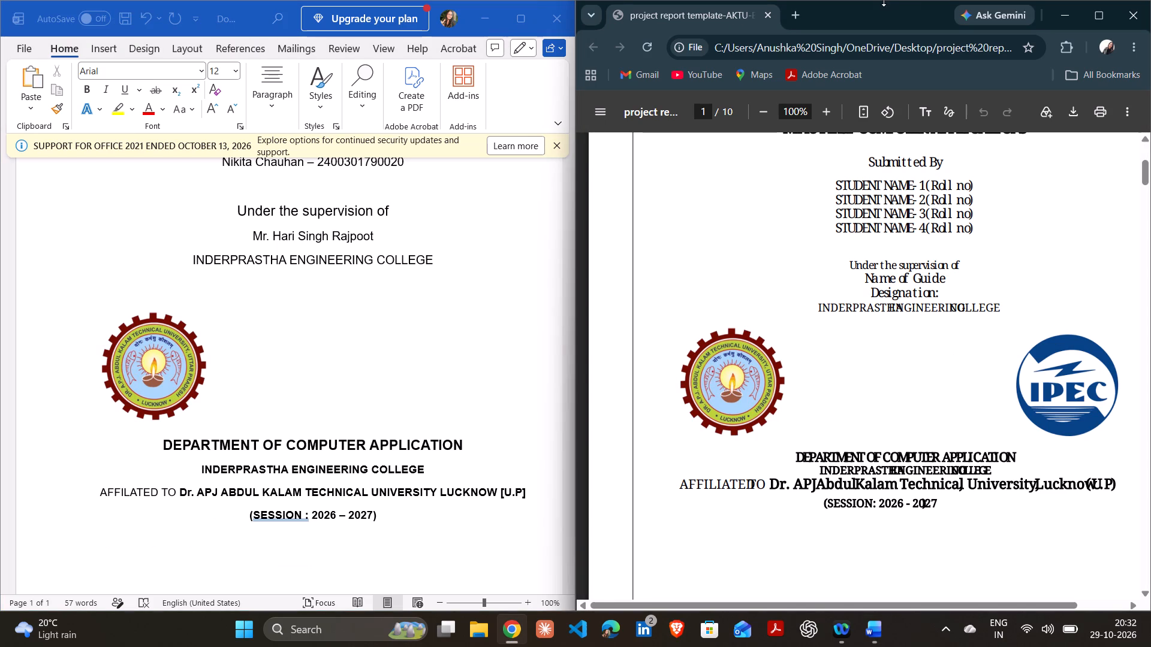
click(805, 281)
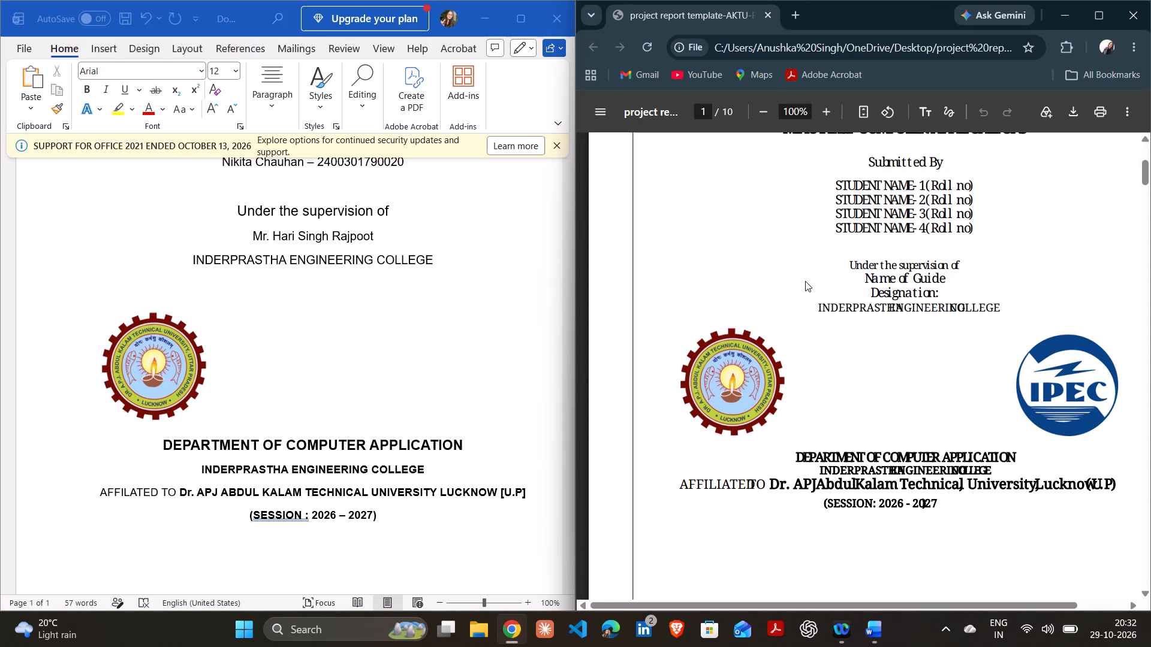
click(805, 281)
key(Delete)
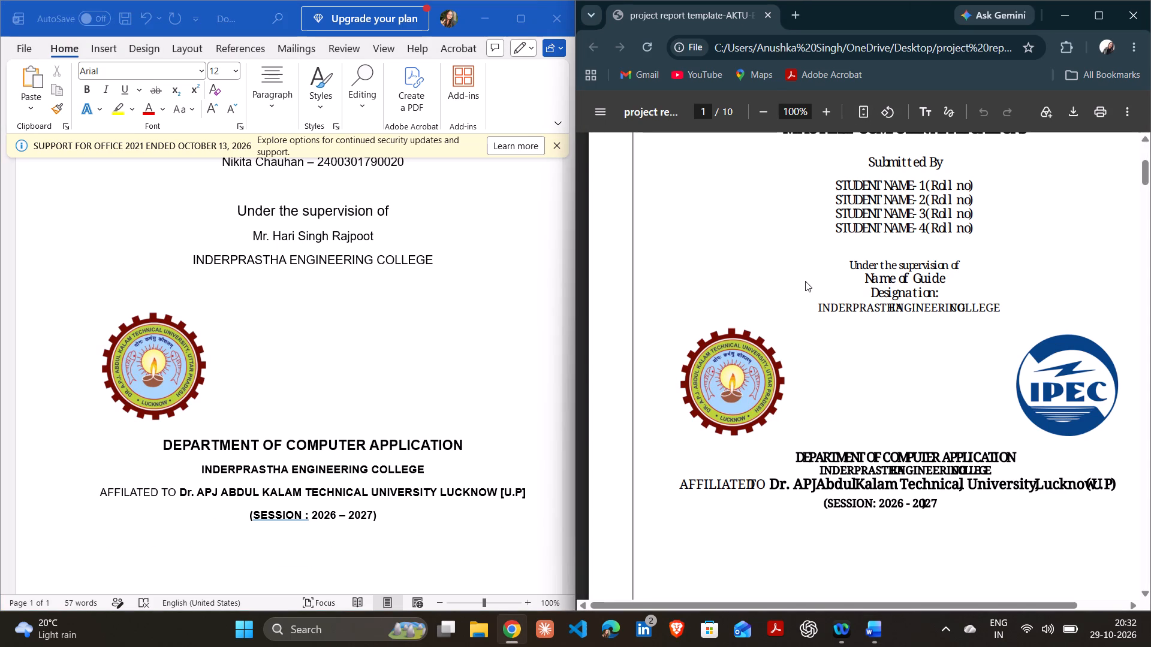
Capture the PDF template page, crop the screenshot to the IPEC logo and copy the cropped image.
key(Print)
click(805, 281)
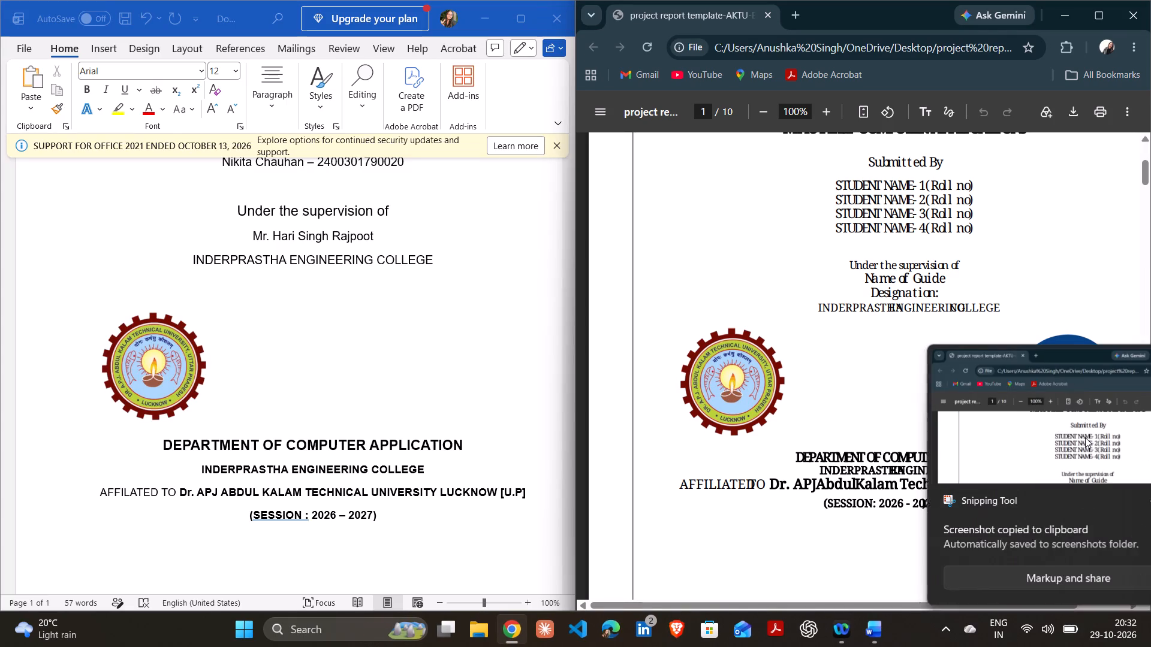
click(1017, 434)
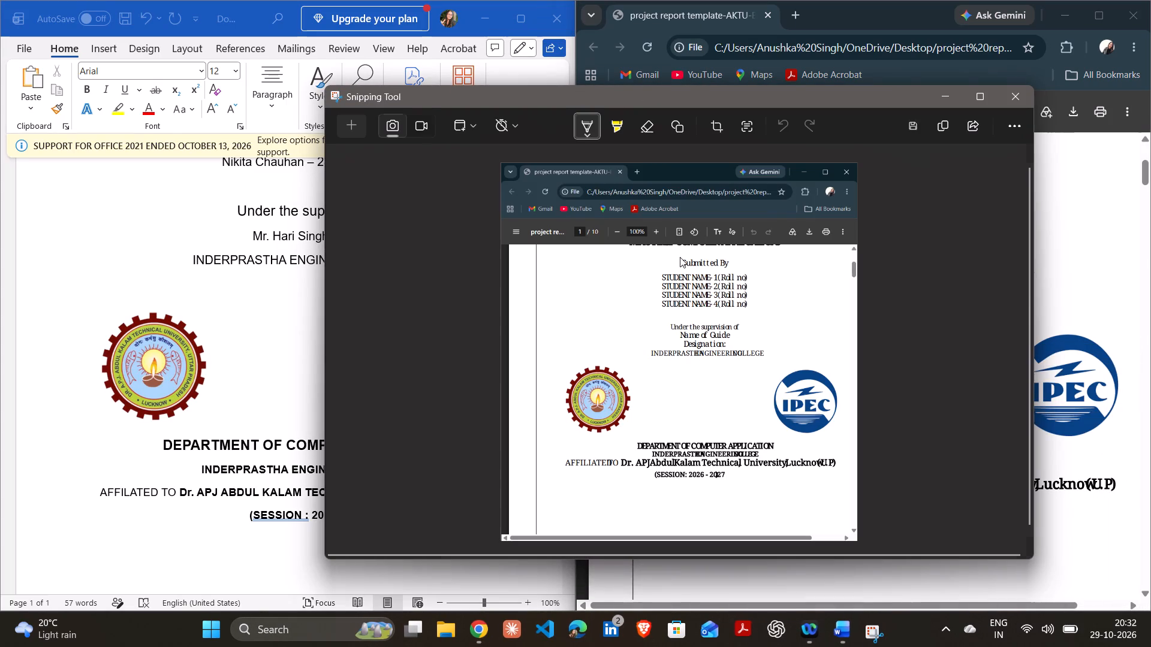
click(719, 124)
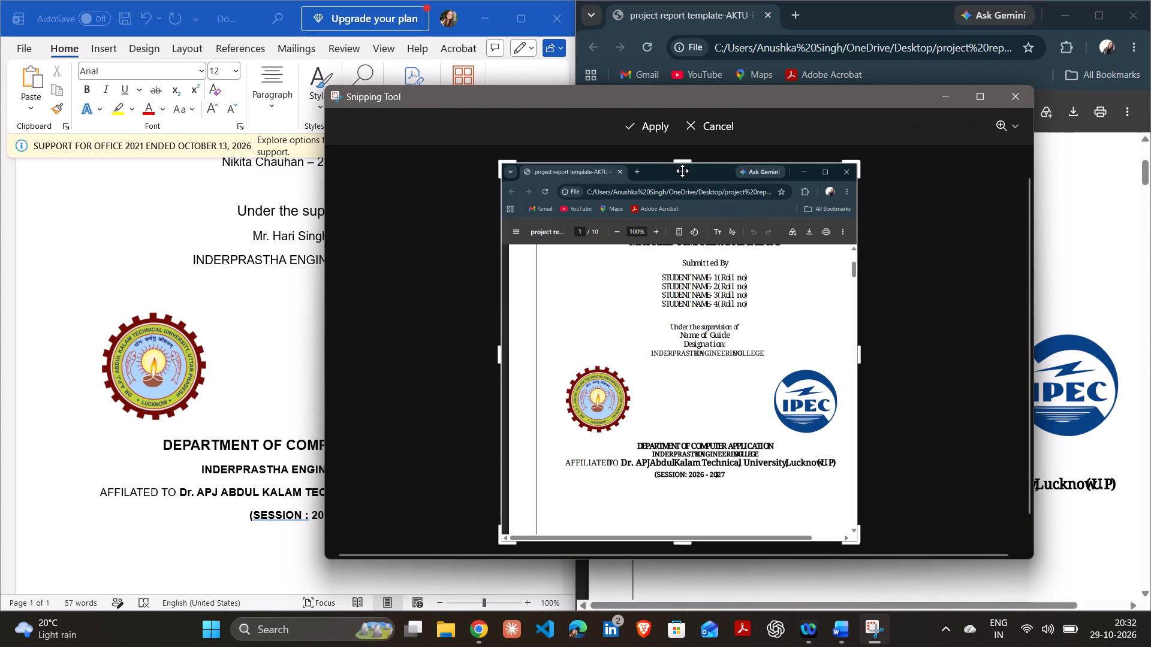
drag(682, 159, 736, 362)
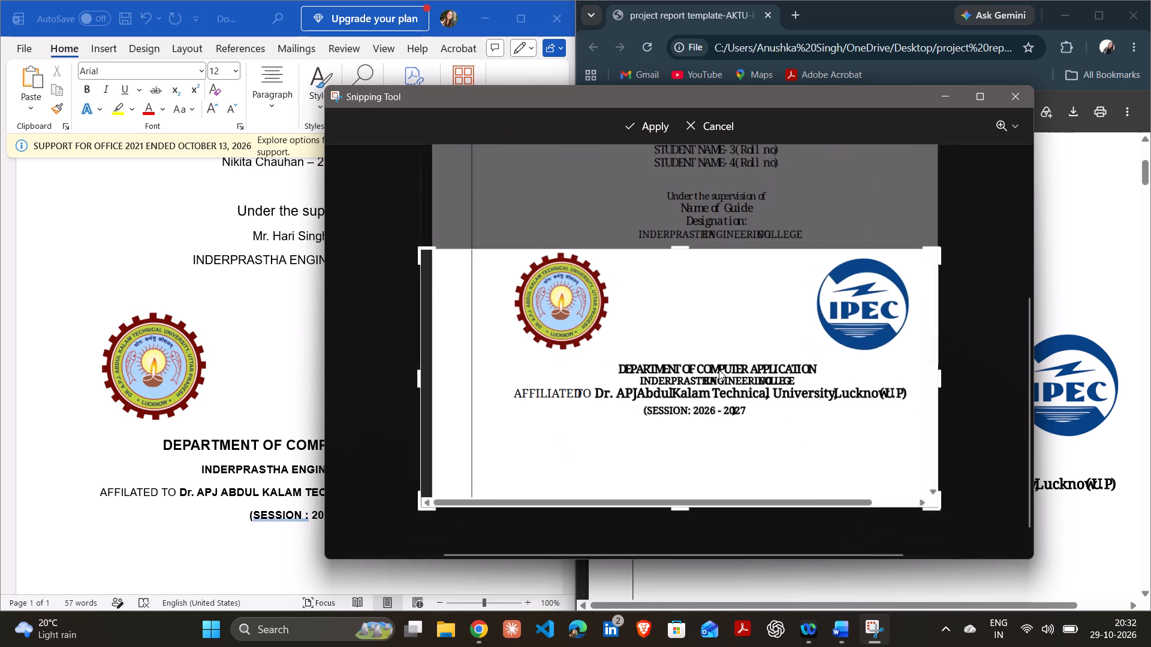
drag(390, 353, 822, 343)
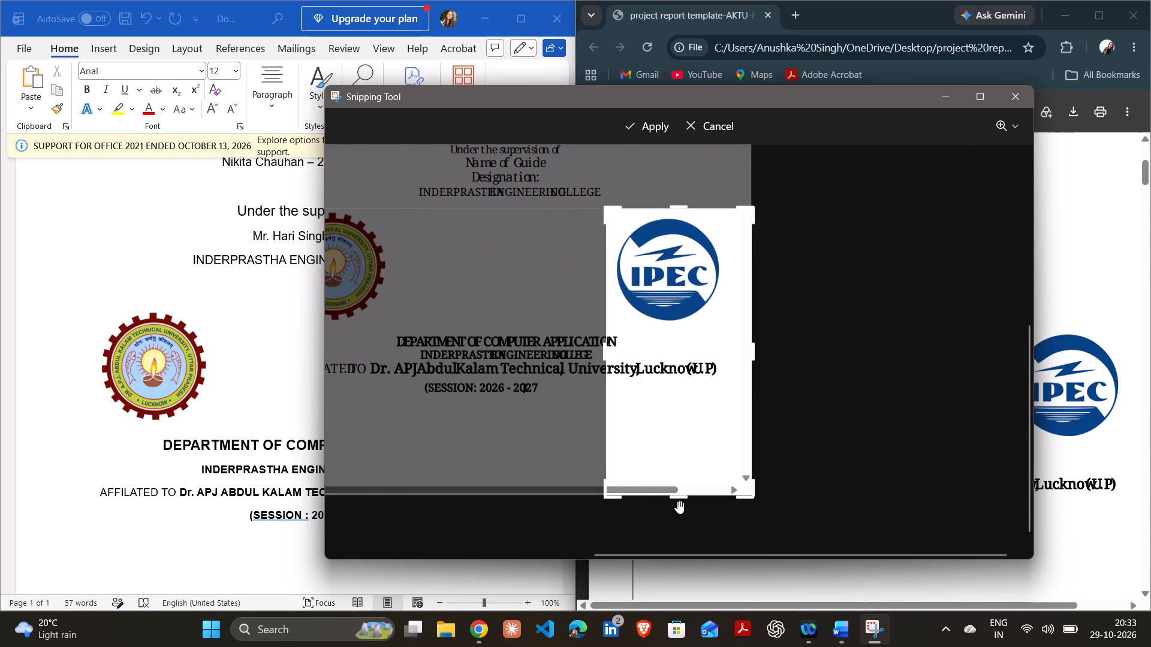
drag(676, 497, 663, 327)
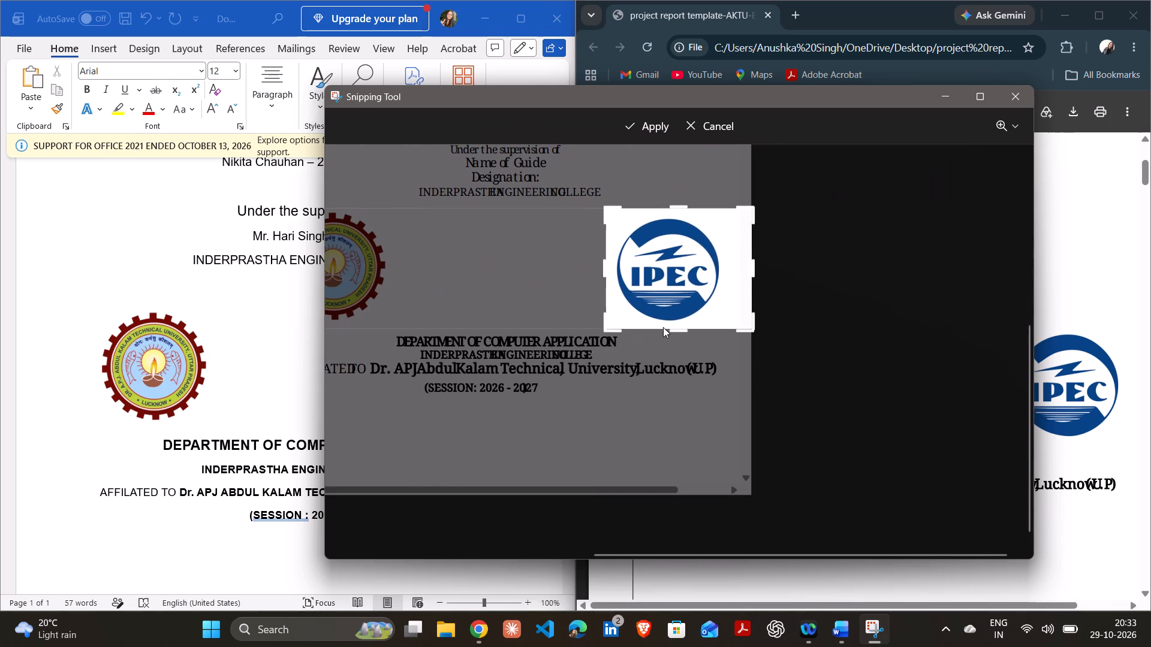
drag(663, 327, 662, 325)
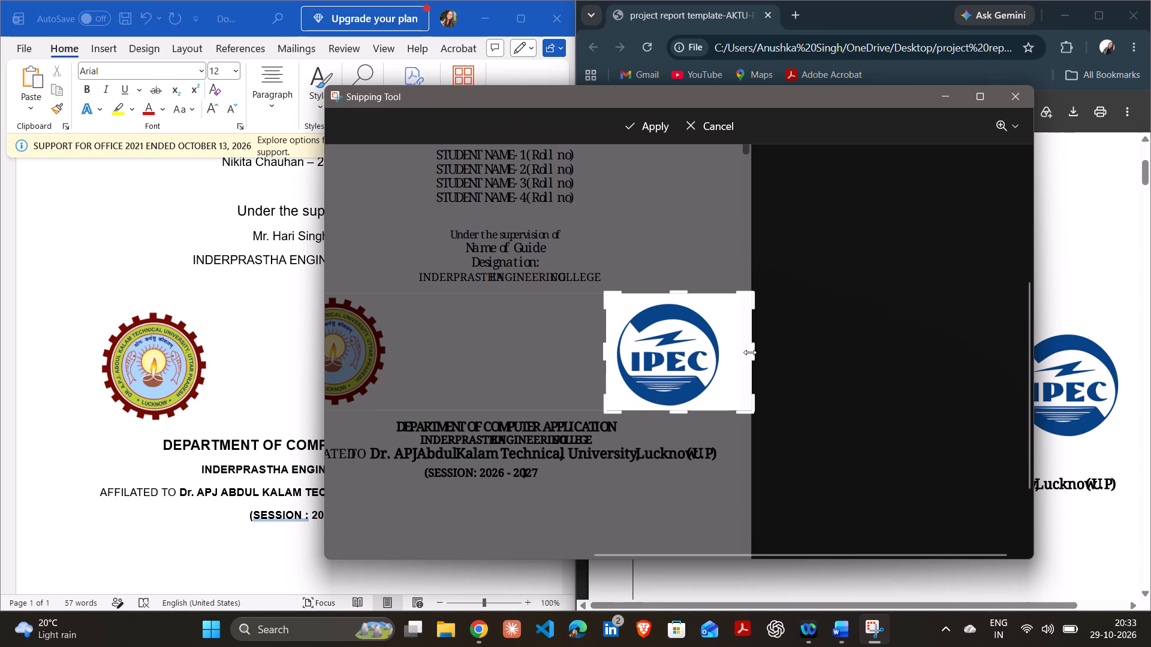
drag(750, 352, 725, 352)
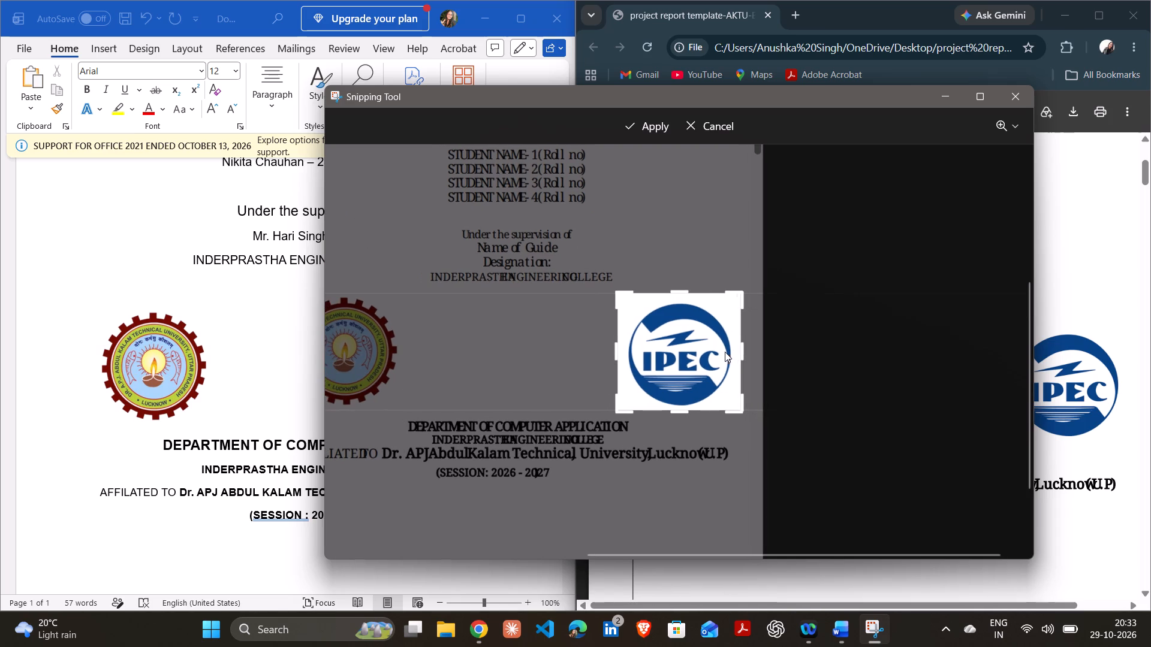
click(647, 129)
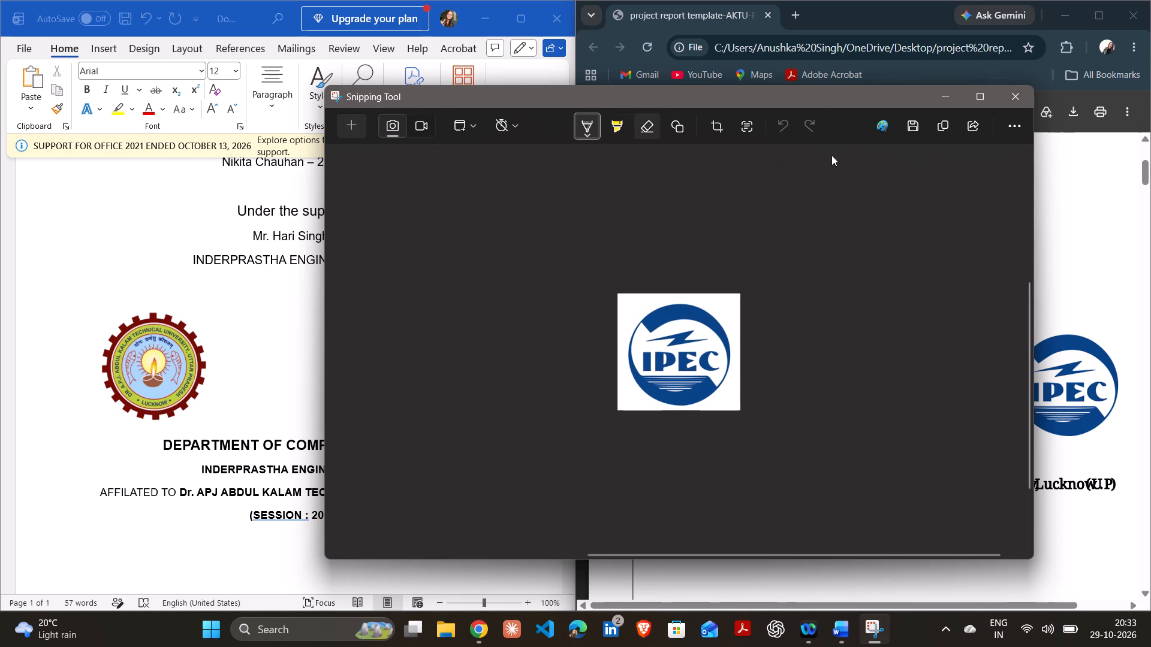
click(938, 128)
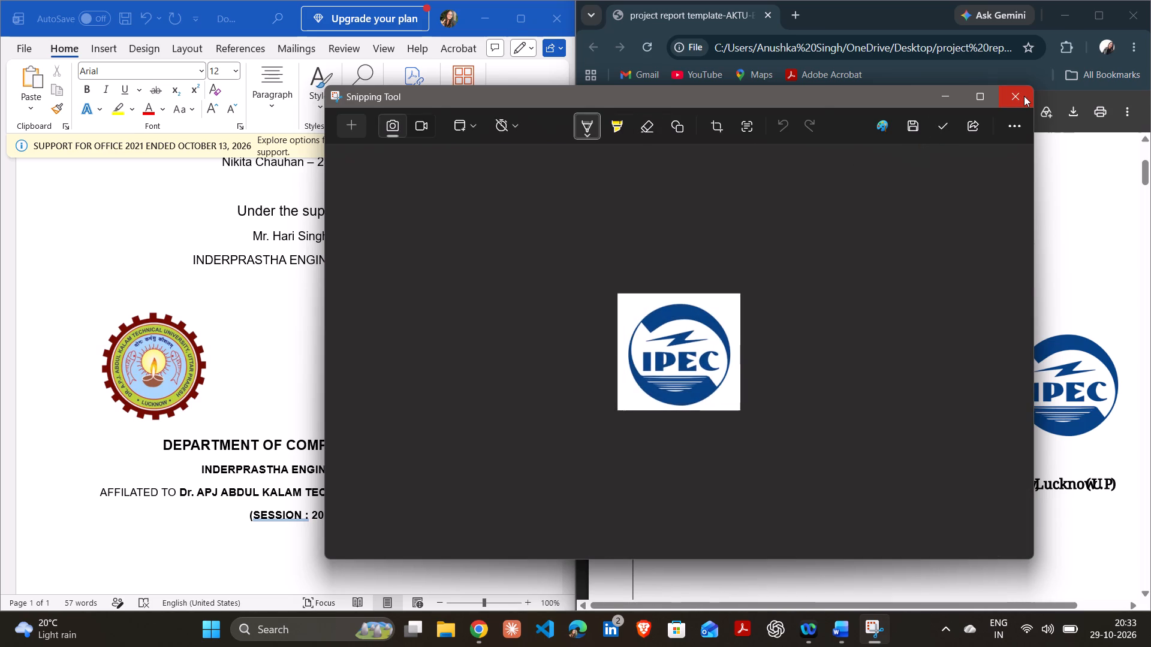
click(1024, 96)
Switch to Word and paste the IPEC logo as a picture beside the university emblem.
right_click(452, 374)
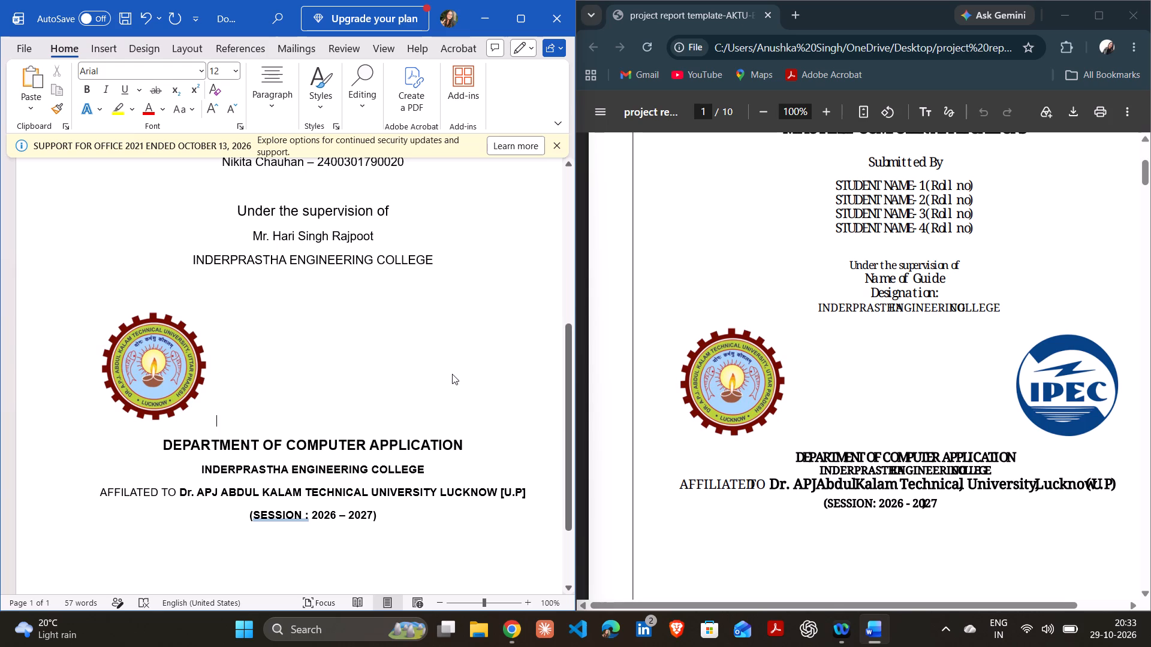
click(346, 343)
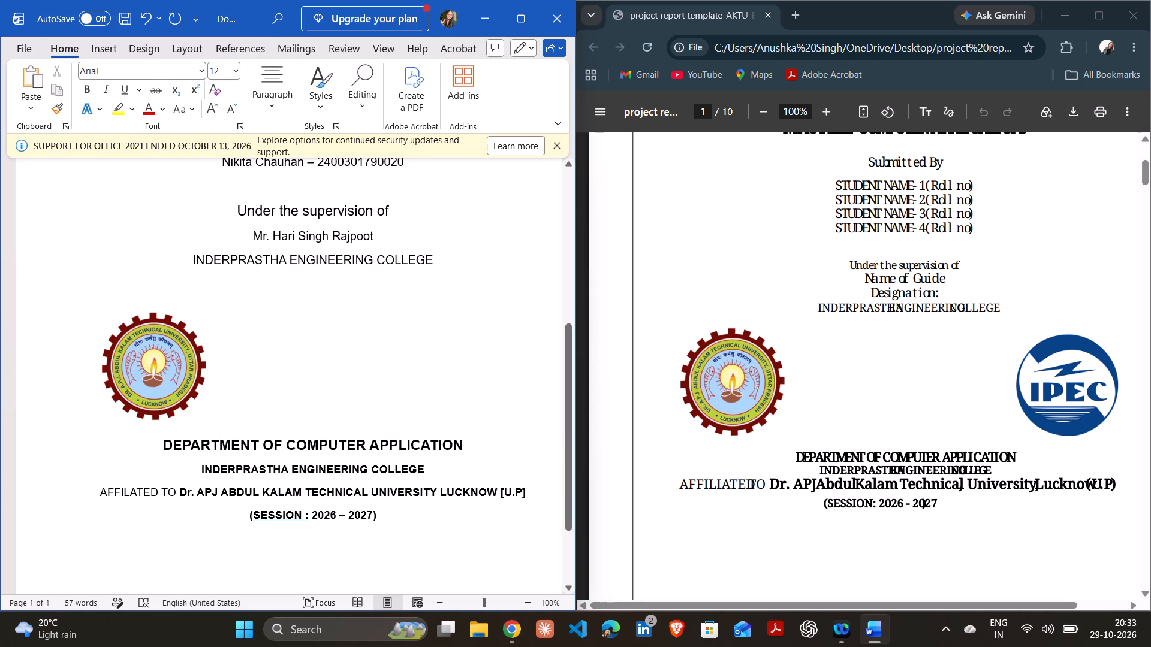
right_click(370, 410)
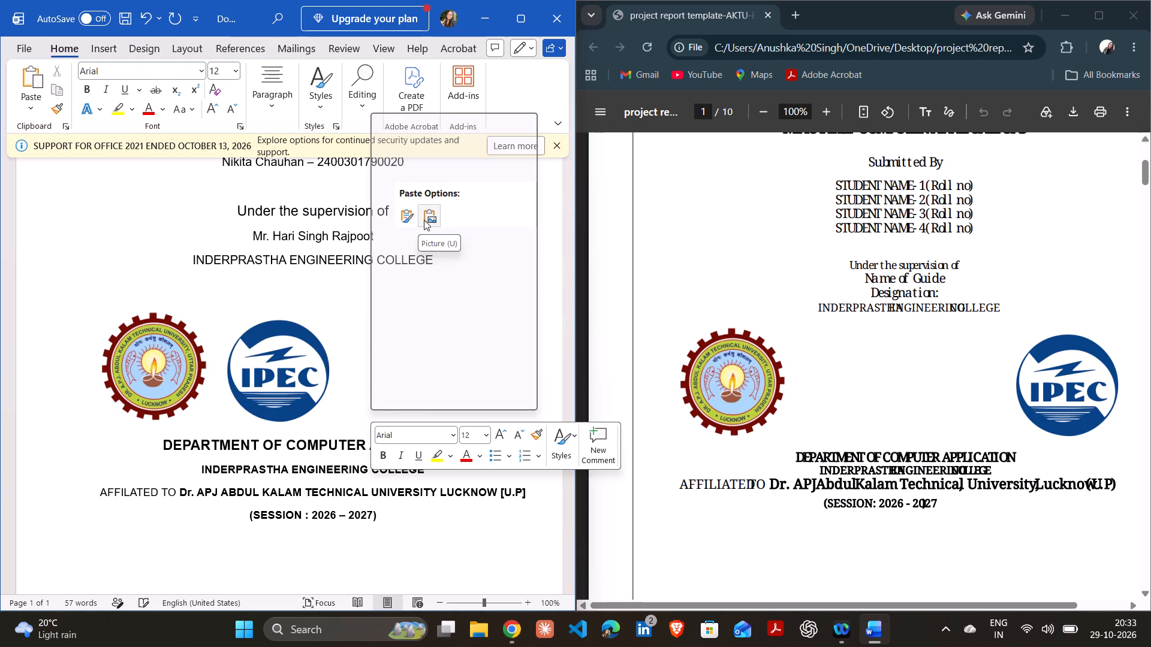
click(424, 220)
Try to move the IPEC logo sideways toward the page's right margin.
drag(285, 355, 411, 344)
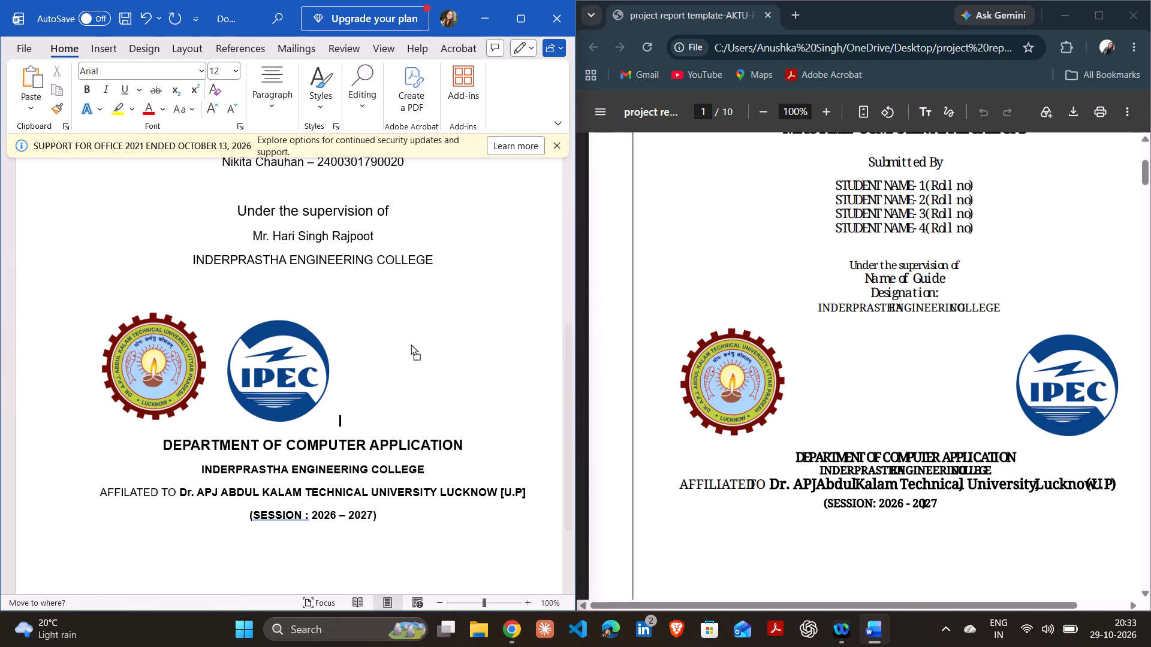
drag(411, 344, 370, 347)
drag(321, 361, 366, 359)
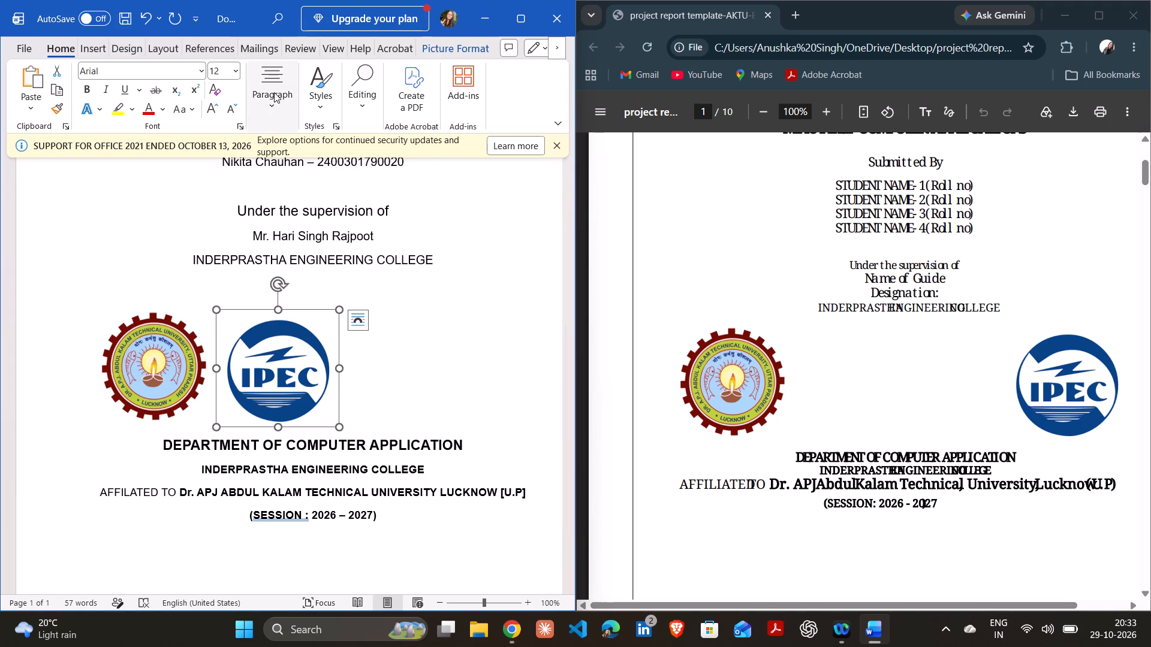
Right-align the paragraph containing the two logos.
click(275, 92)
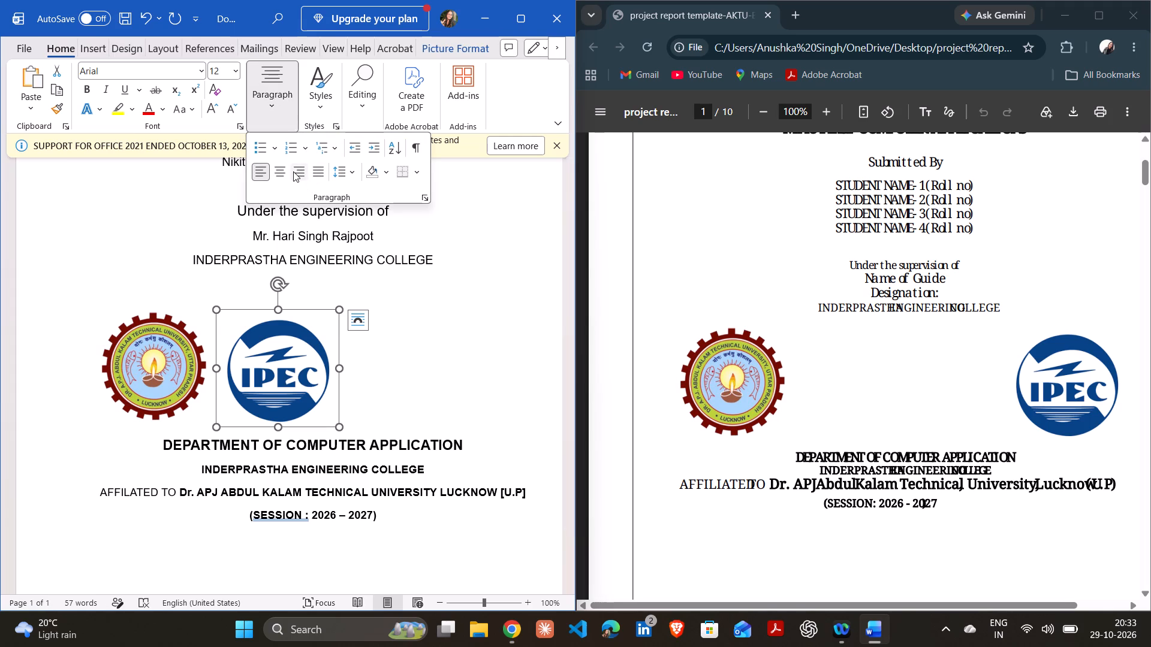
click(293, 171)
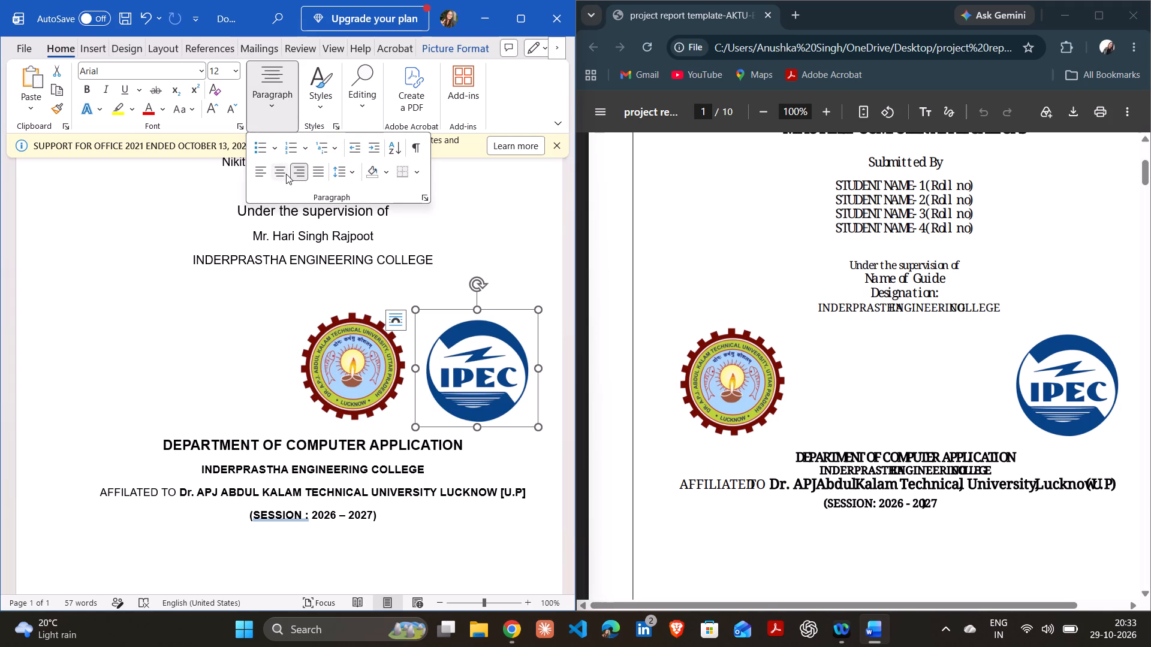
Insert an empty line between the logos and the DEPARTMENT OF COMPUTER APPLICATION heading.
click(396, 402)
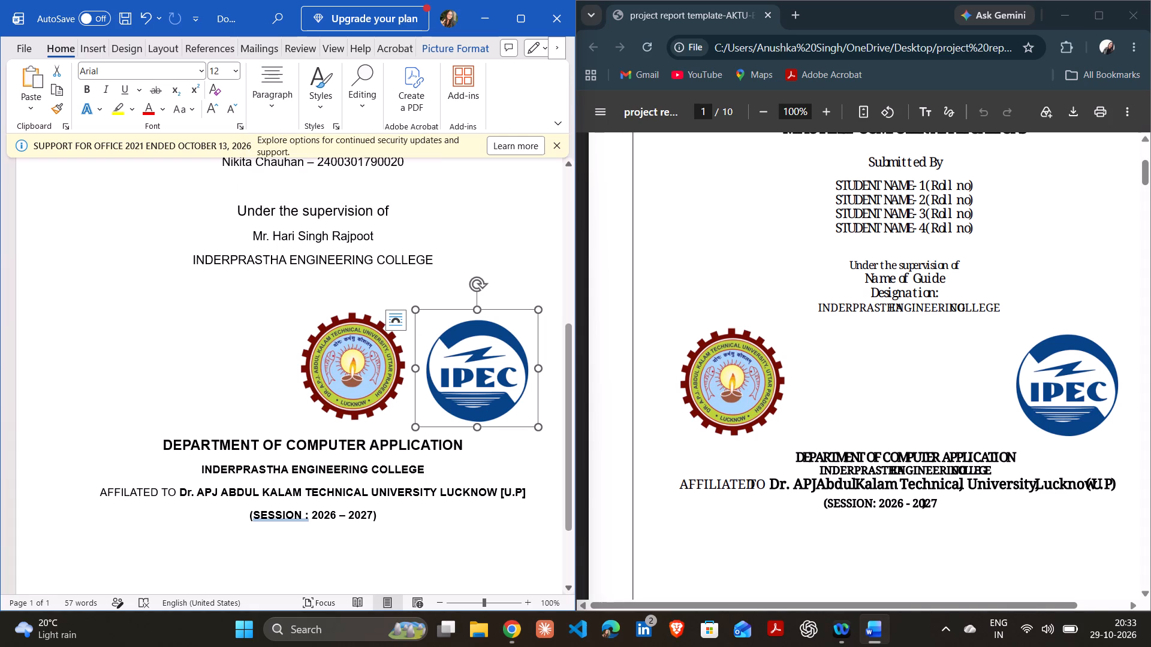
key(Return)
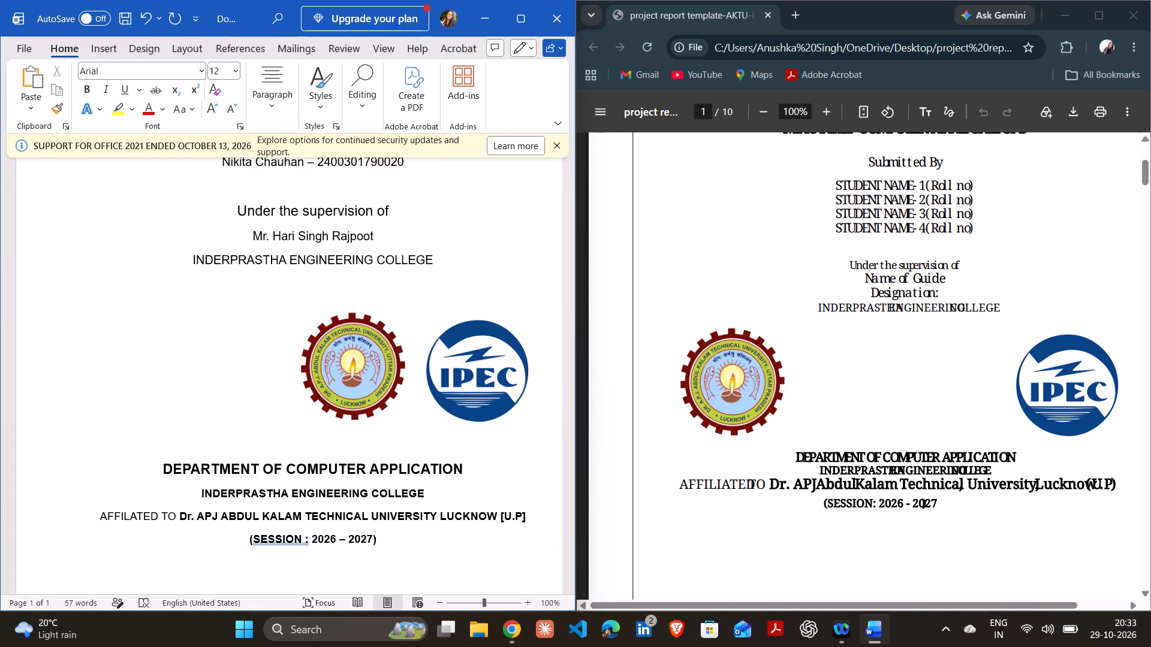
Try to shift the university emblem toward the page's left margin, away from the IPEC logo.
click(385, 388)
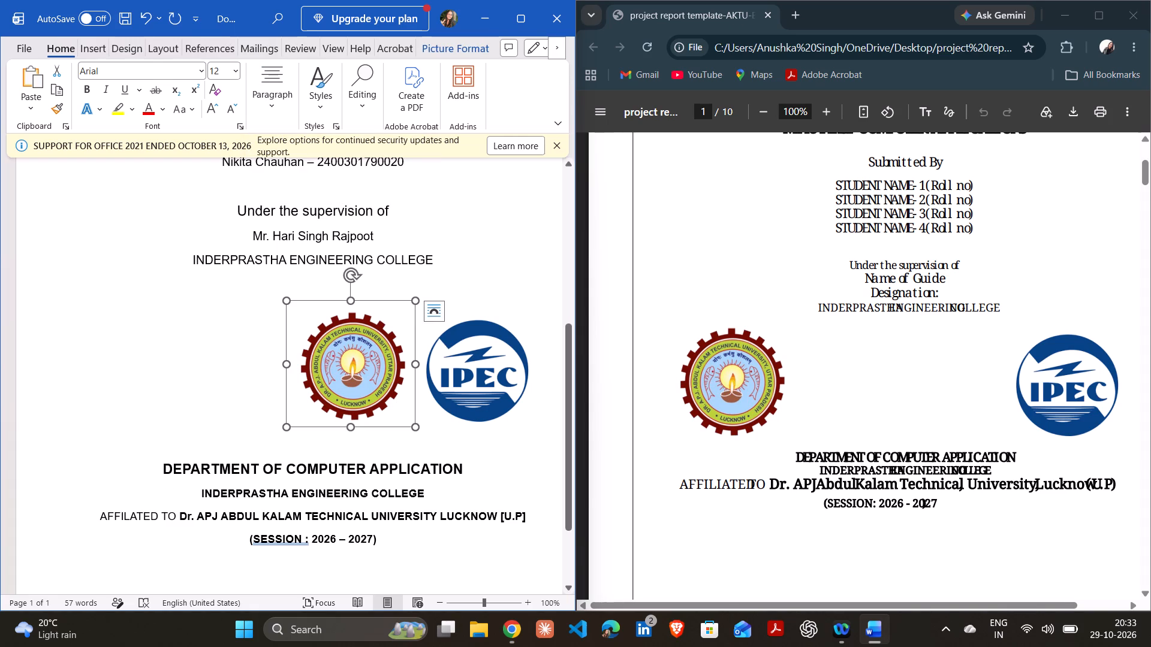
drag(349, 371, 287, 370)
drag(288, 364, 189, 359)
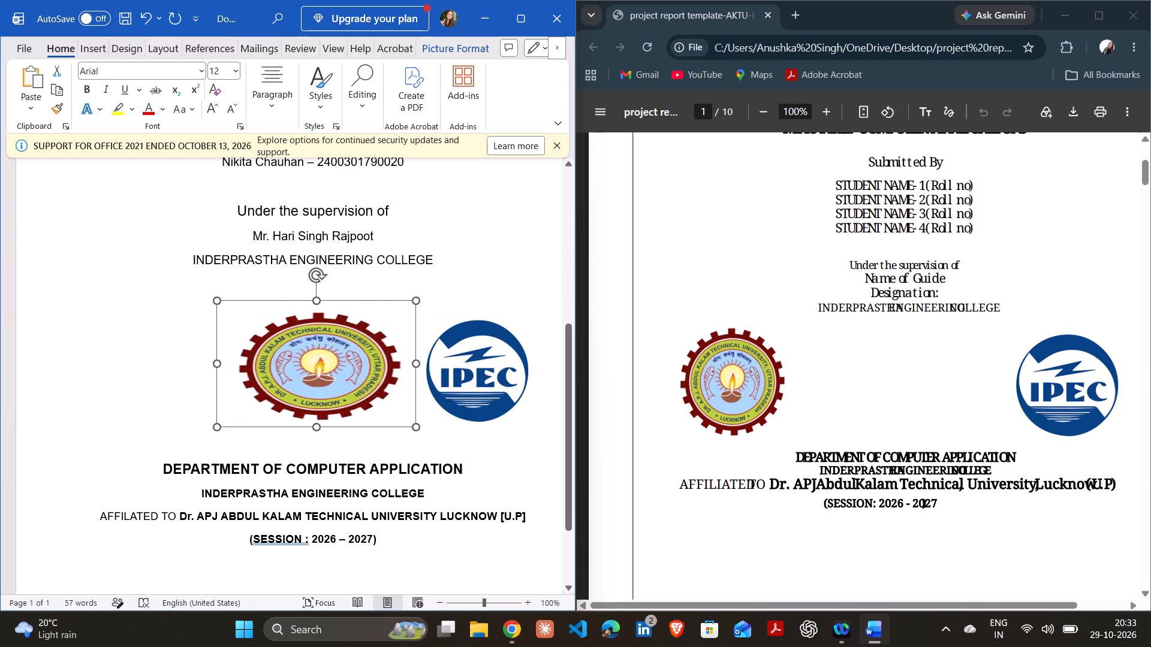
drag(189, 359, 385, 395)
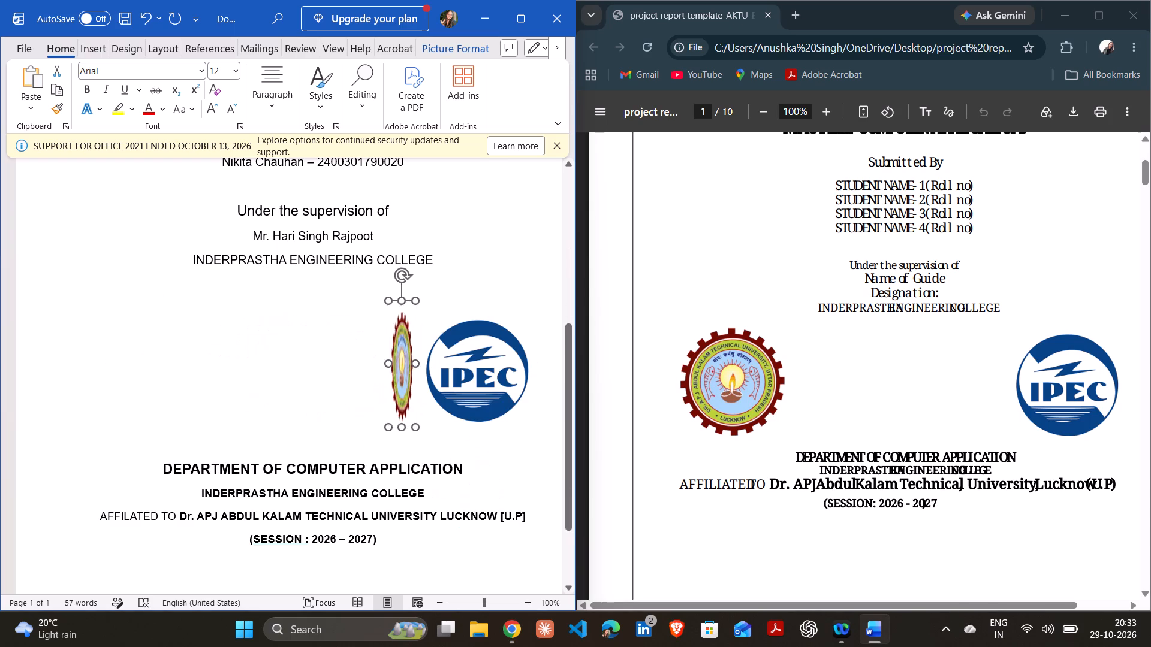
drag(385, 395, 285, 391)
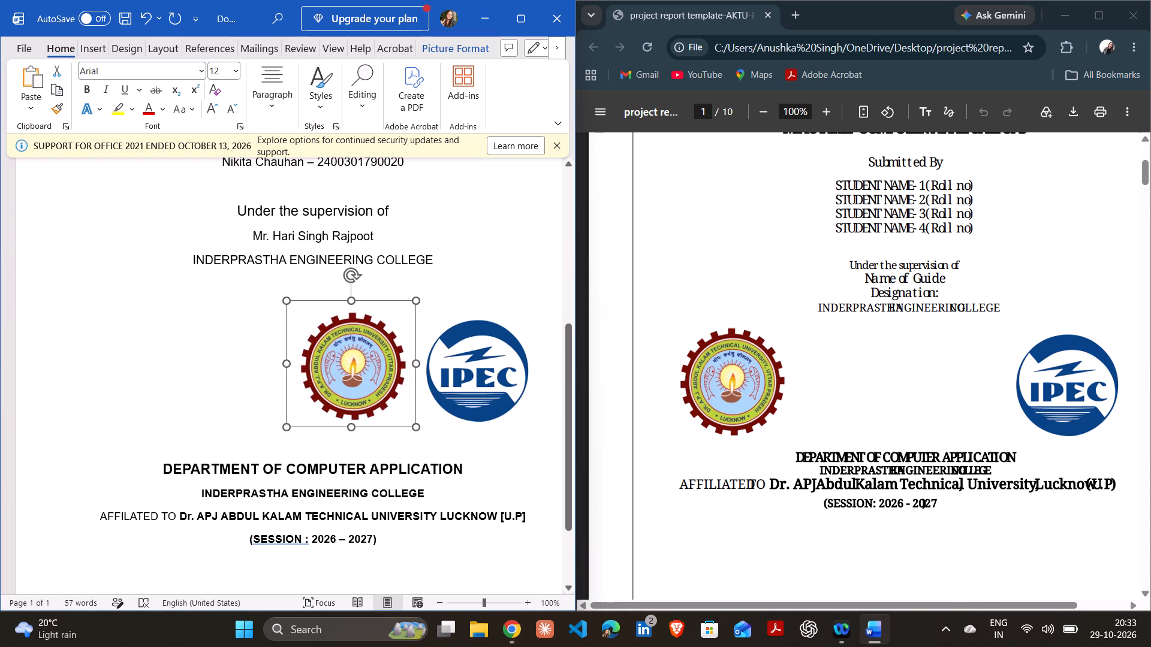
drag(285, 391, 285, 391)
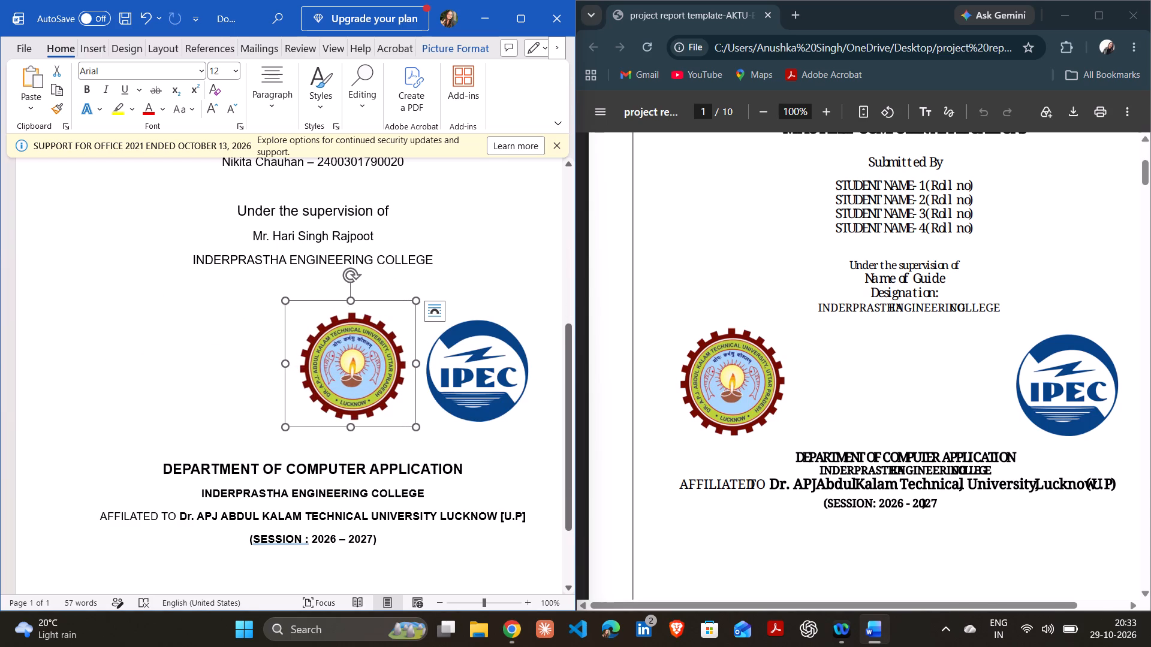
Left-align the paragraph containing the university emblem and the IPEC logo.
click(349, 362)
click(270, 107)
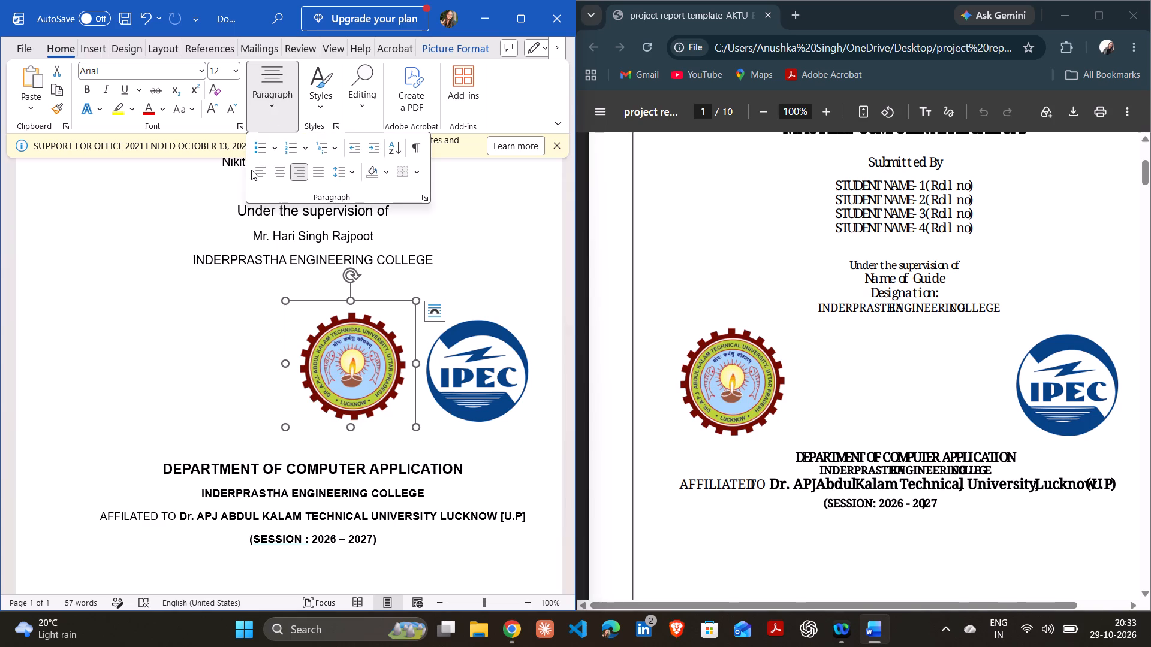
click(251, 170)
click(257, 170)
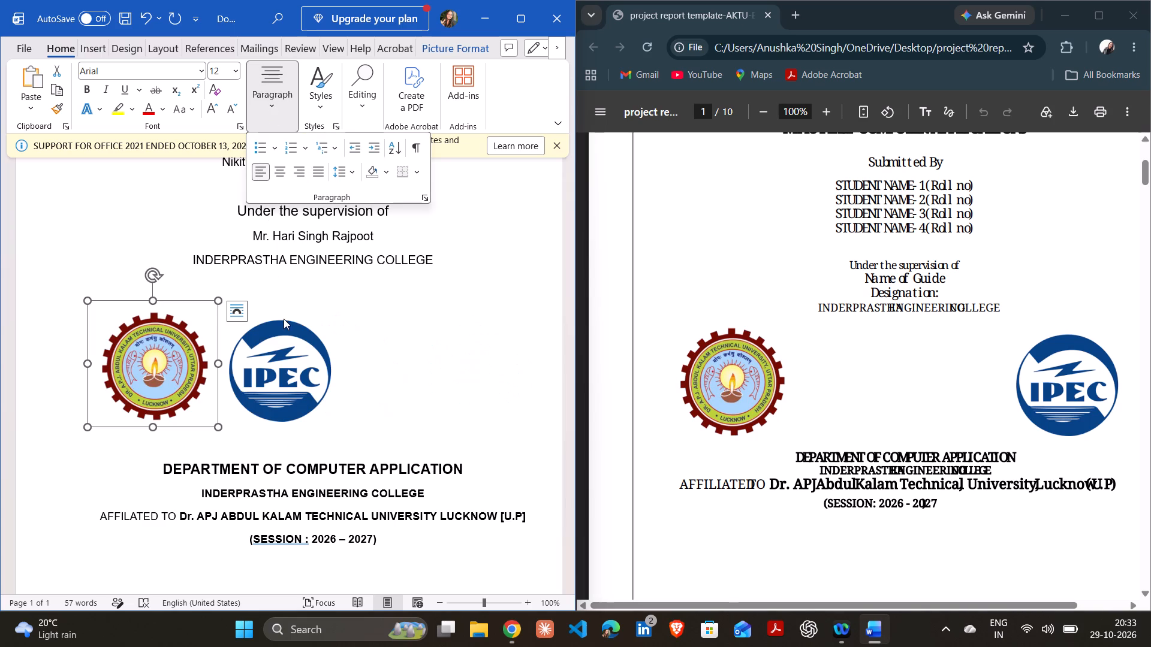
Add spaces between the university emblem and the IPEC logo to push the IPEC logo to the page's right margin.
click(367, 320)
click(322, 365)
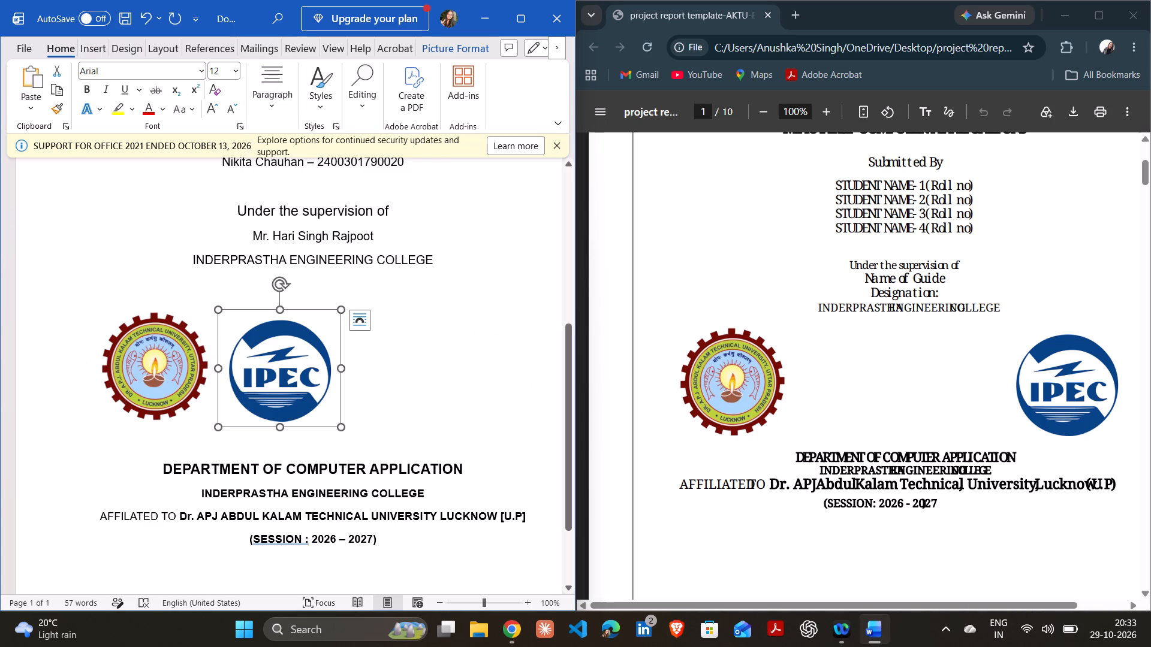
click(215, 371)
click(210, 344)
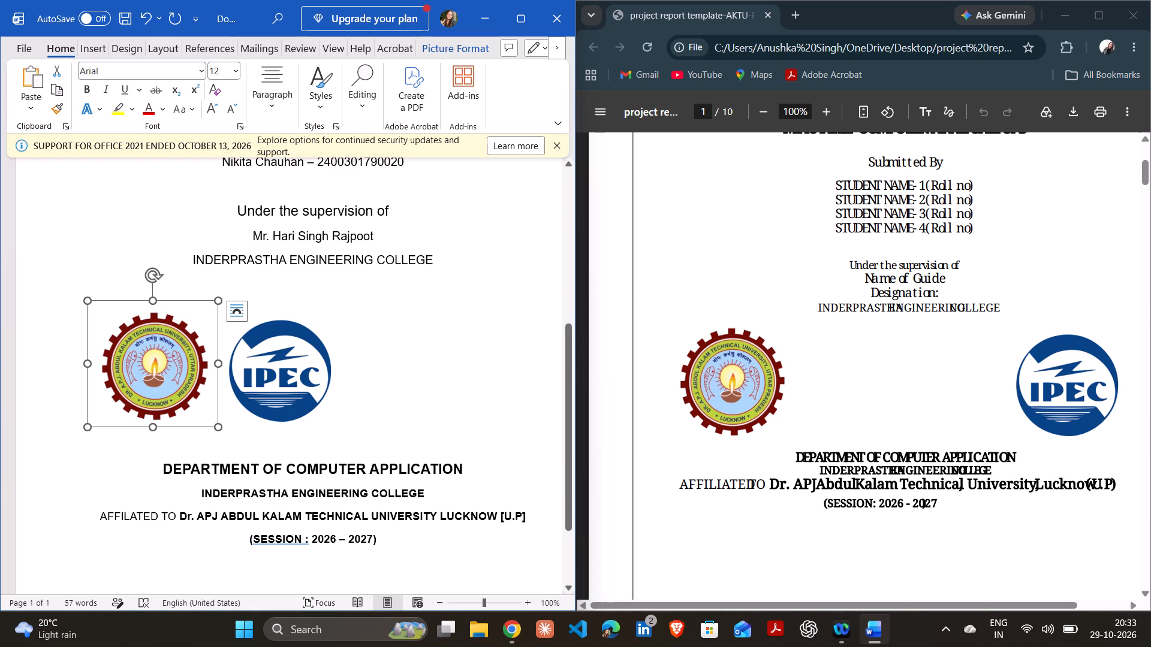
click(245, 433)
key(space)
key(space)
key(space)
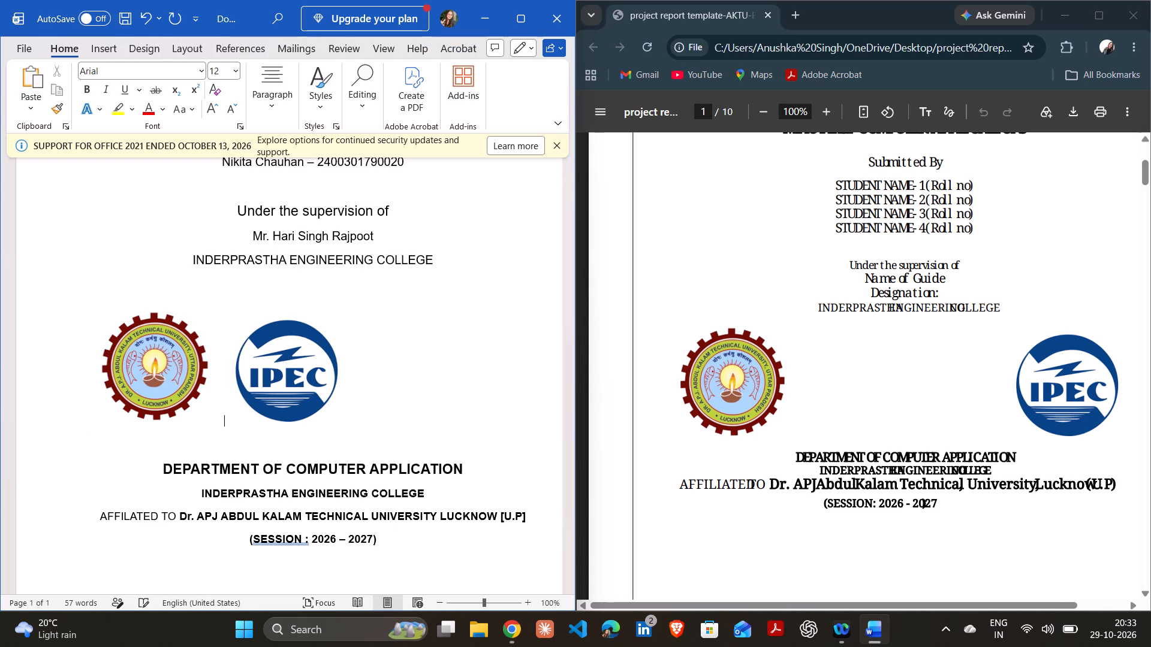
key(space)
key(space)
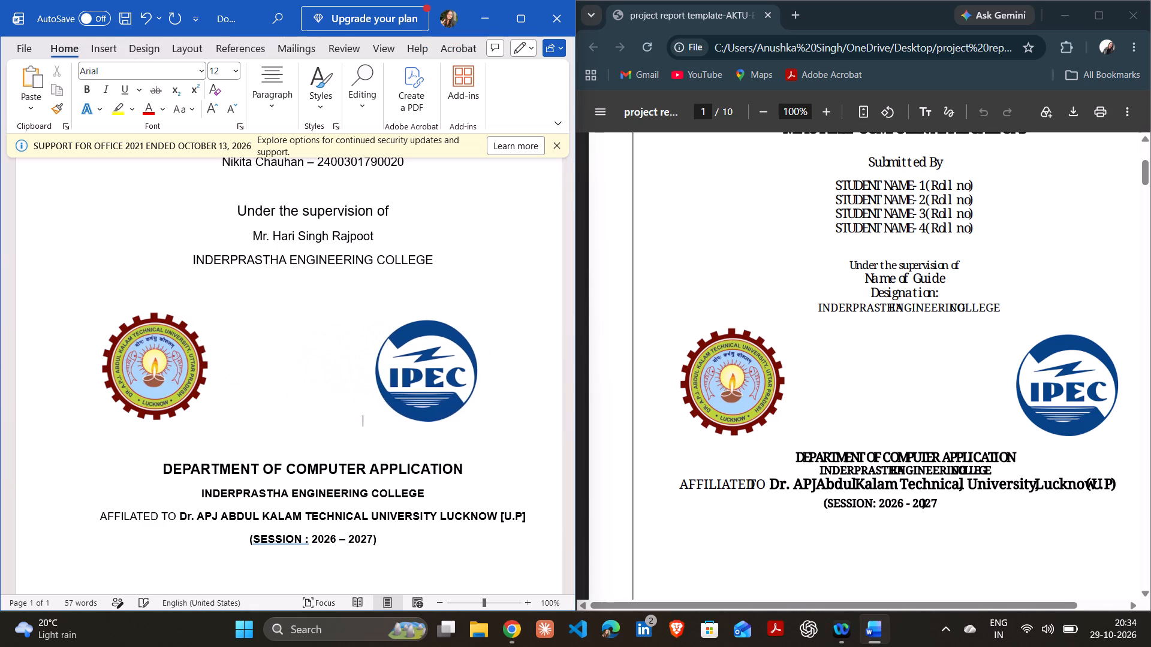
key(BackSpace)
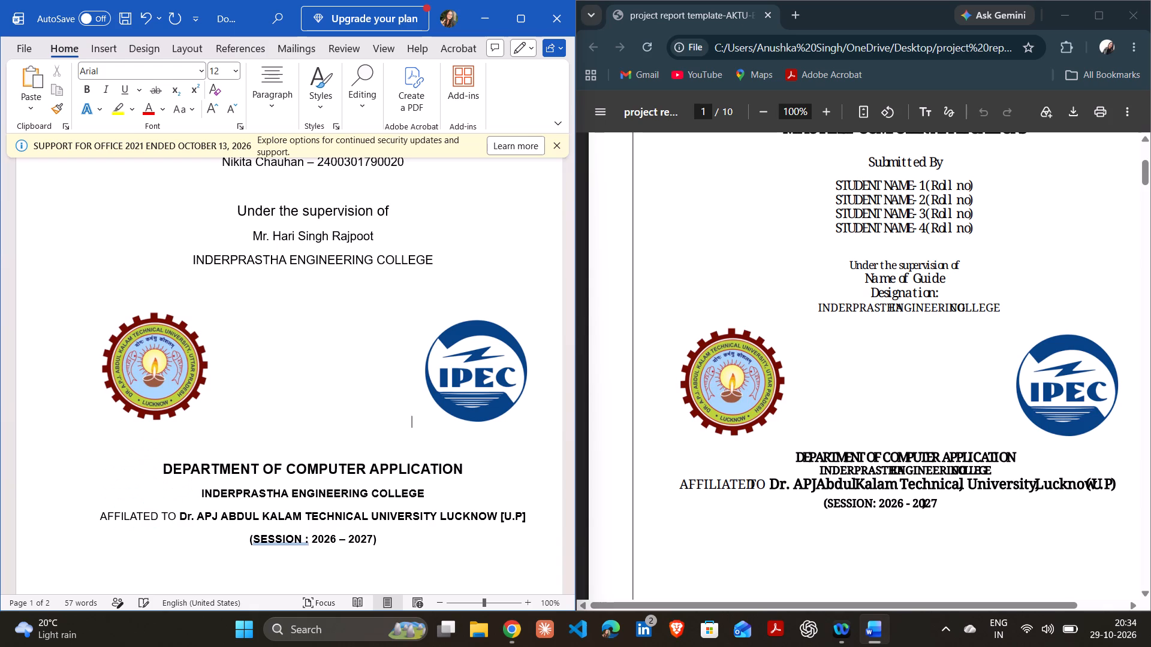
Delete one empty line between the supervisor's college line and the row of logos.
click(89, 388)
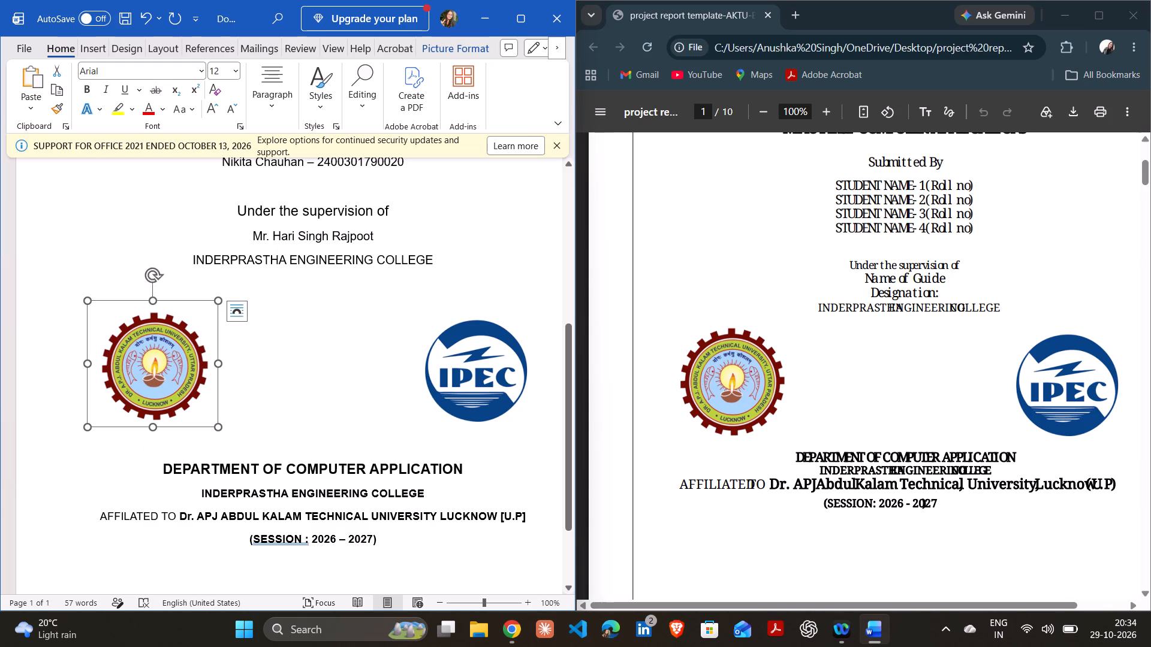
click(71, 415)
click(79, 416)
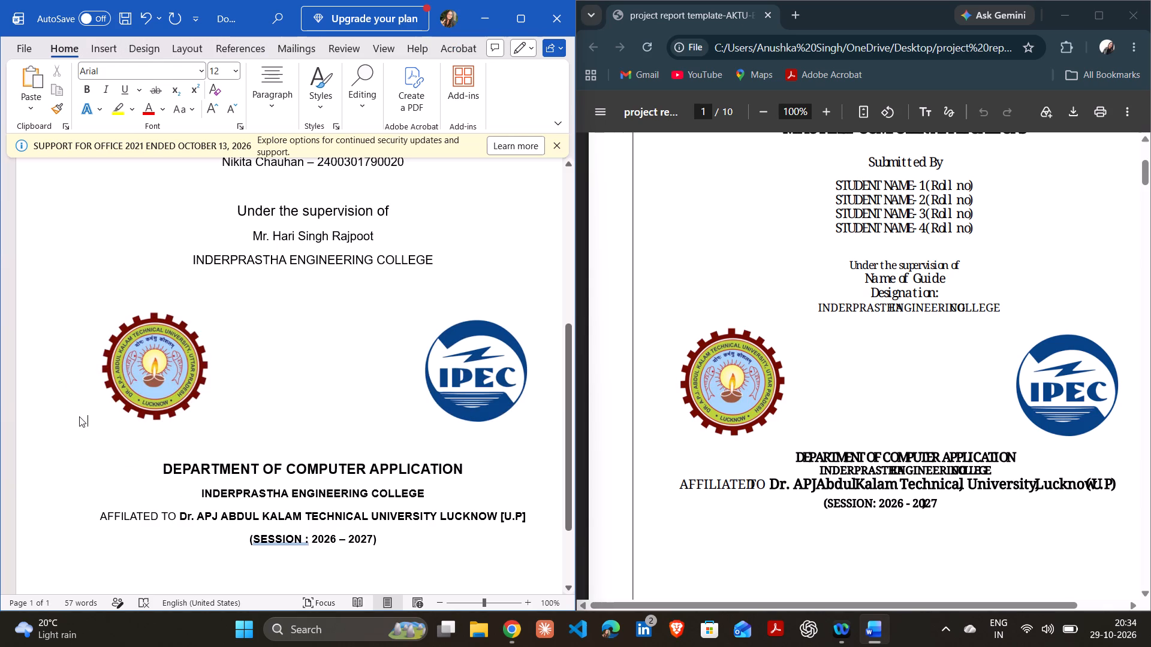
key(BackSpace)
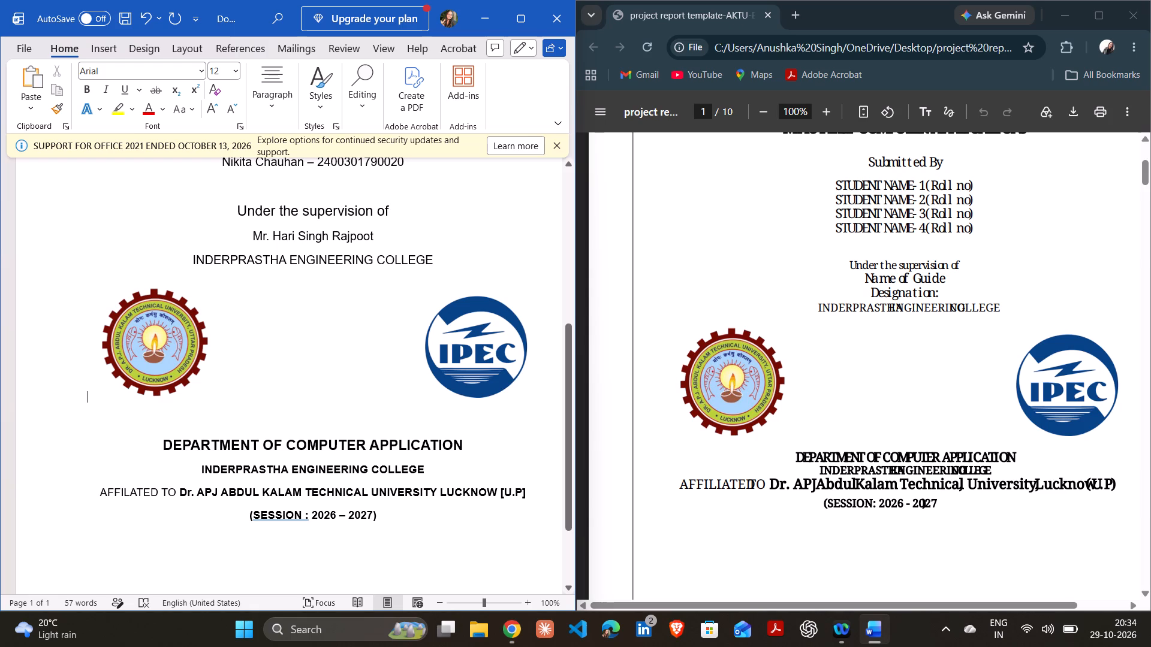
Select the IPEC logo on the title page.
click(436, 286)
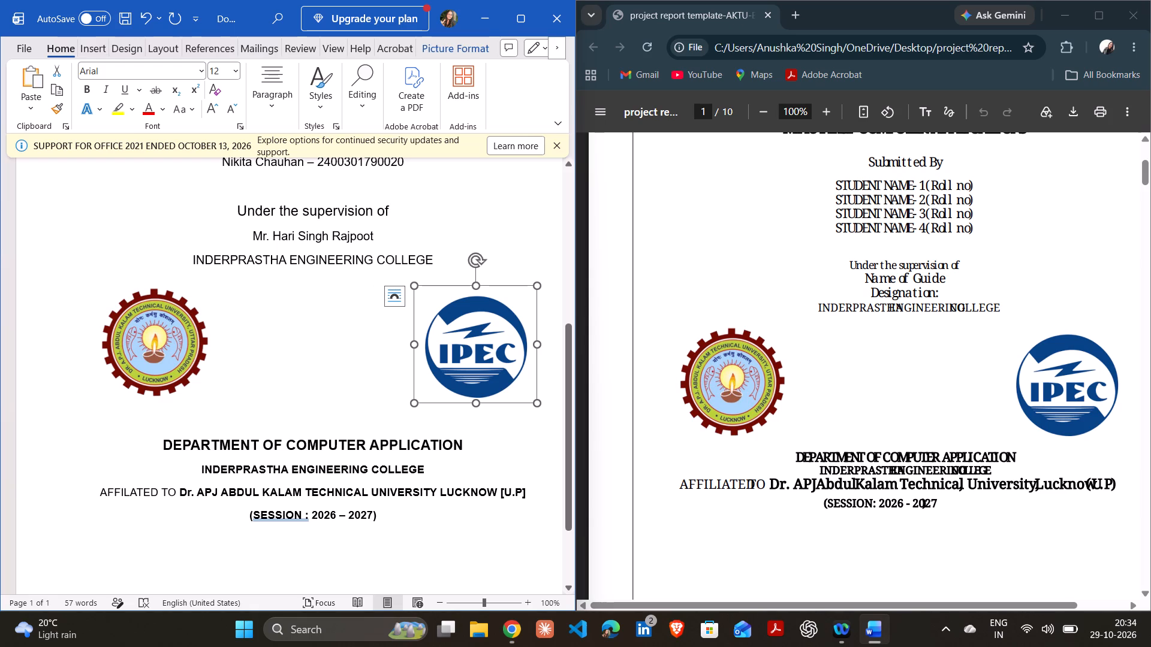
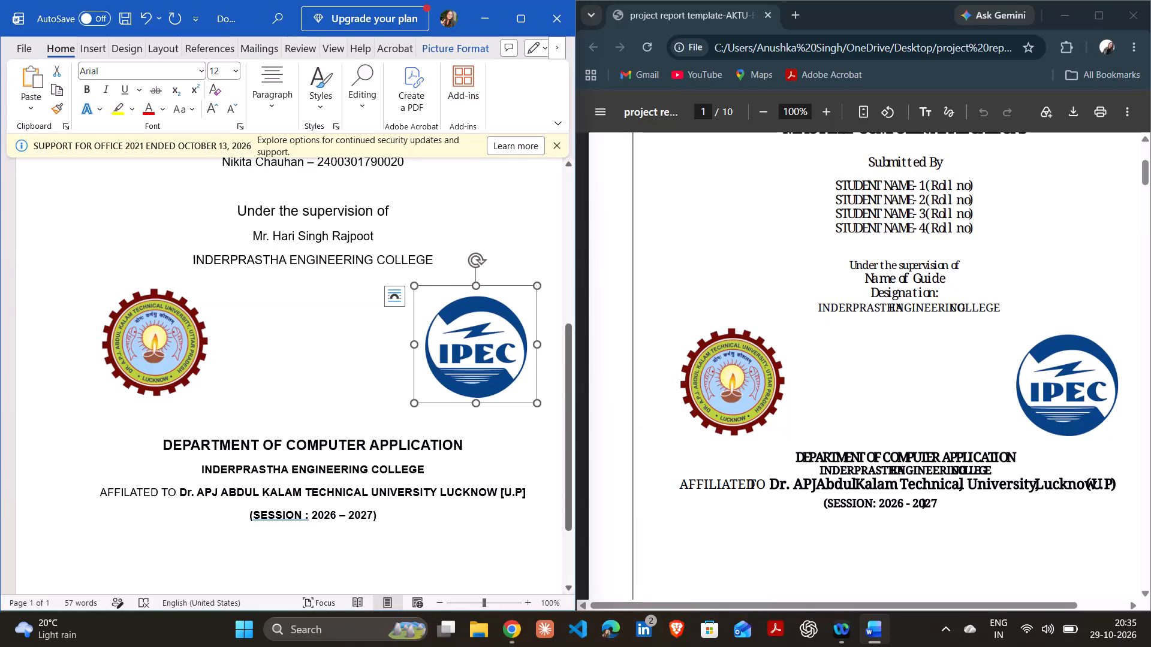
Deselect the IPEC logo by placing the text cursor in the gap between the two logos.
click(303, 335)
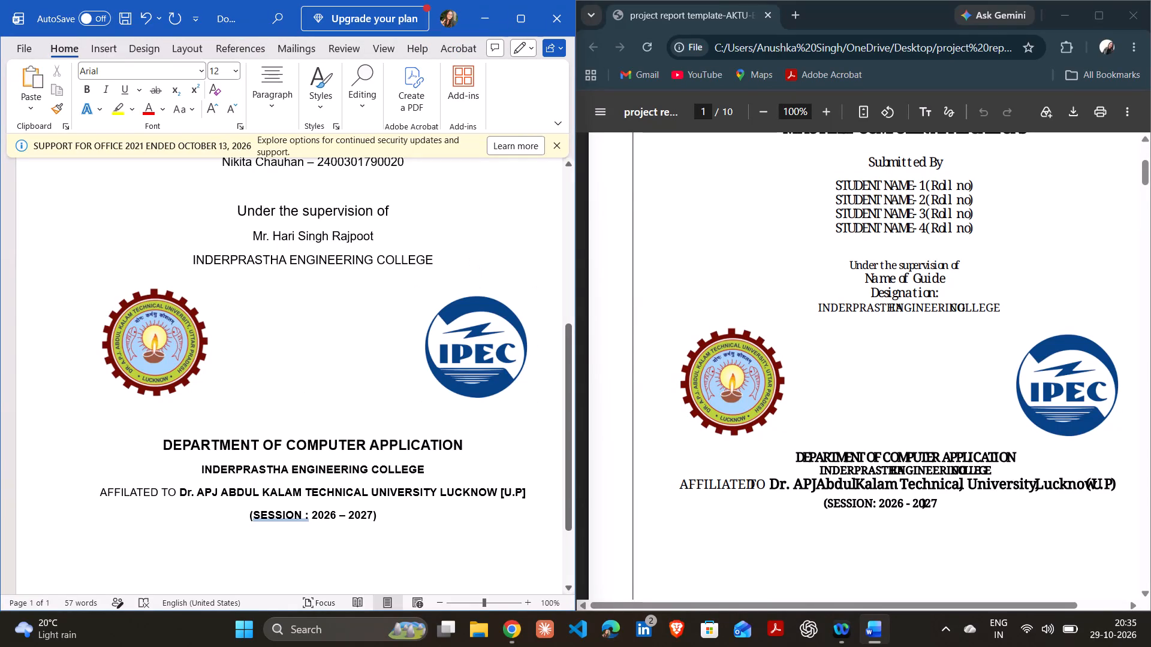
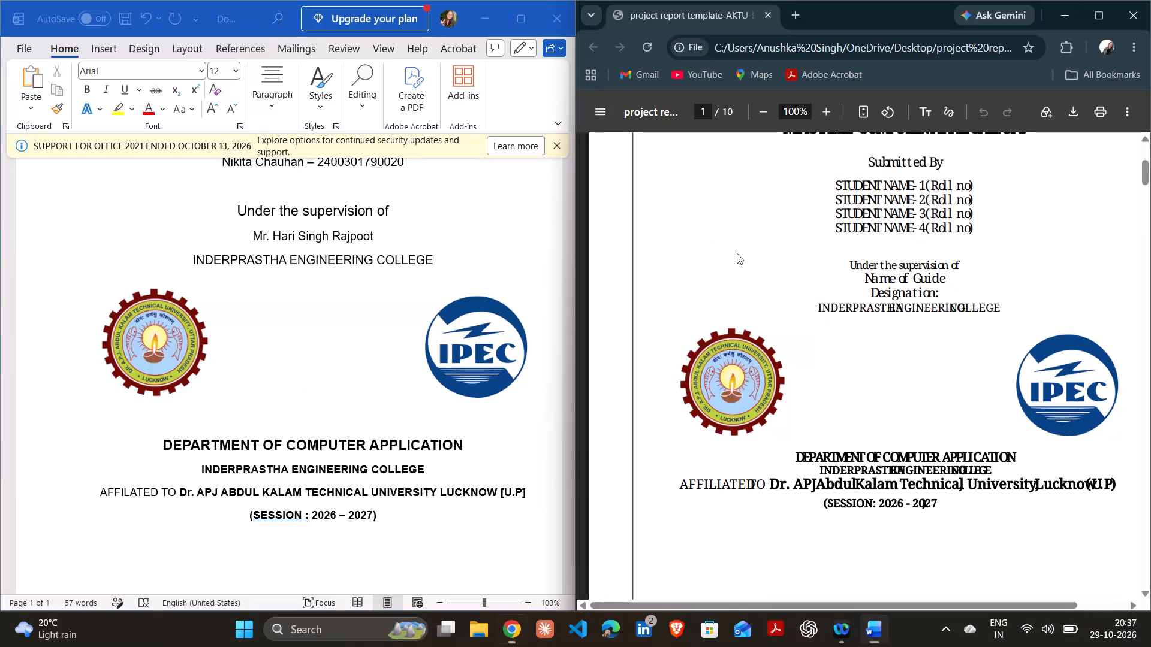
Review the title page in the report template PDF, from the submission details to the logos and session line.
key(Down)
key(Up)
key(Up)
key(Up)
key(Up)
key(Up)
key(Up)
key(Up)
key(Up)
key(Up)
key(Up)
key(Up)
key(Up)
key(Up)
key(Up)
key(Up)
key(Up)
key(Up)
key(Up)
key(Up)
key(Up)
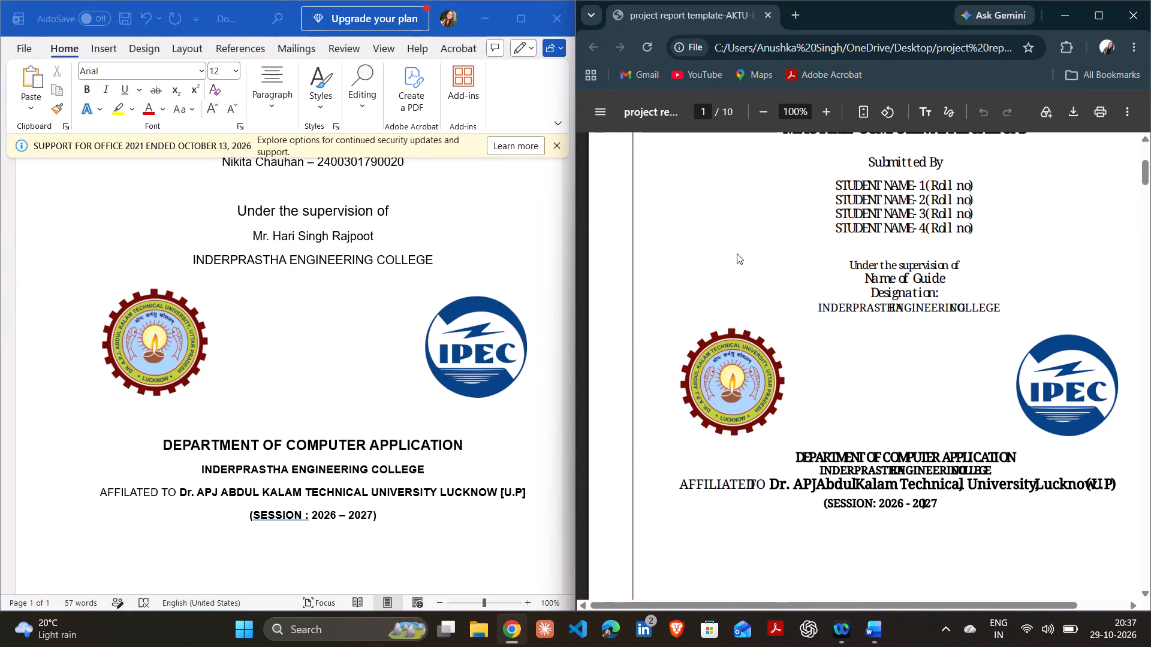
key(Down)
key(Down)
key(Down)
key(Down)
key(Down)
key(Down)
key(Down)
key(Down)
key(Down)
key(Down)
key(Down)
key(Down)
key(Down)
key(Down)
key(Down)
key(Down)
key(Down)
key(Down)
key(Down)
key(Down)
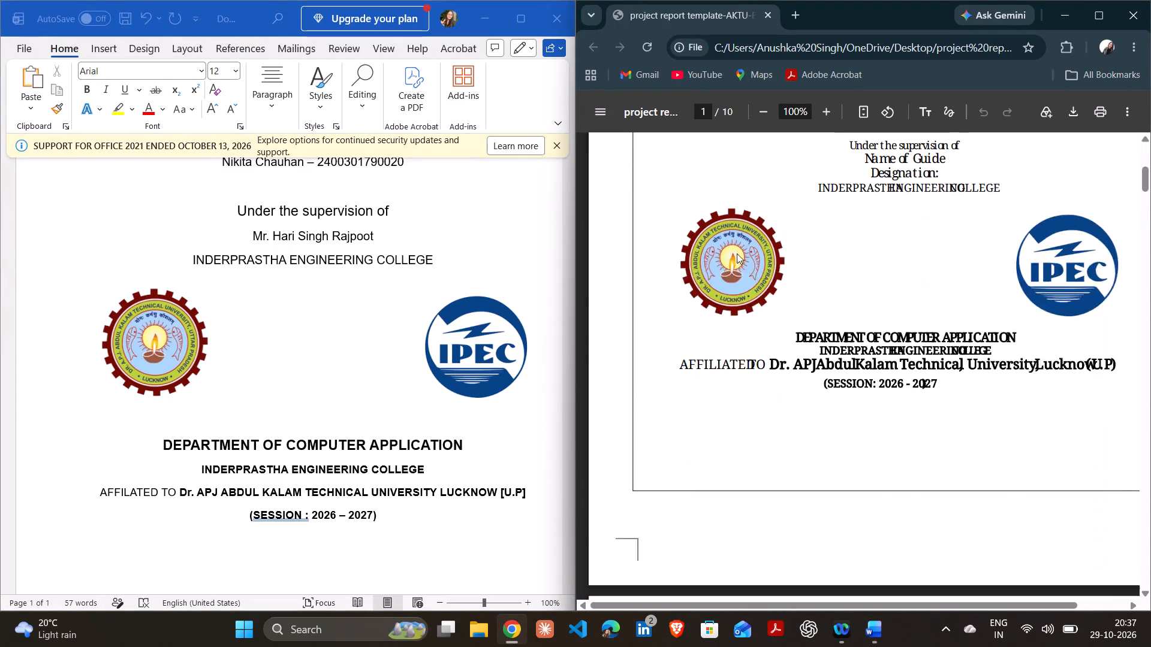
Look through the template's following pages up to the Manual for Preparation of Project Report and examine its format and content-arrangement rules.
key(Down)
key(Down)
key(Down)
key(Down)
key(Down)
key(Down)
key(Down)
key(Down)
key(Down)
key(Down)
key(Down)
key(Down)
key(Down)
key(Down)
key(Down)
key(Down)
key(Down)
key(Down)
key(Down)
key(Down)
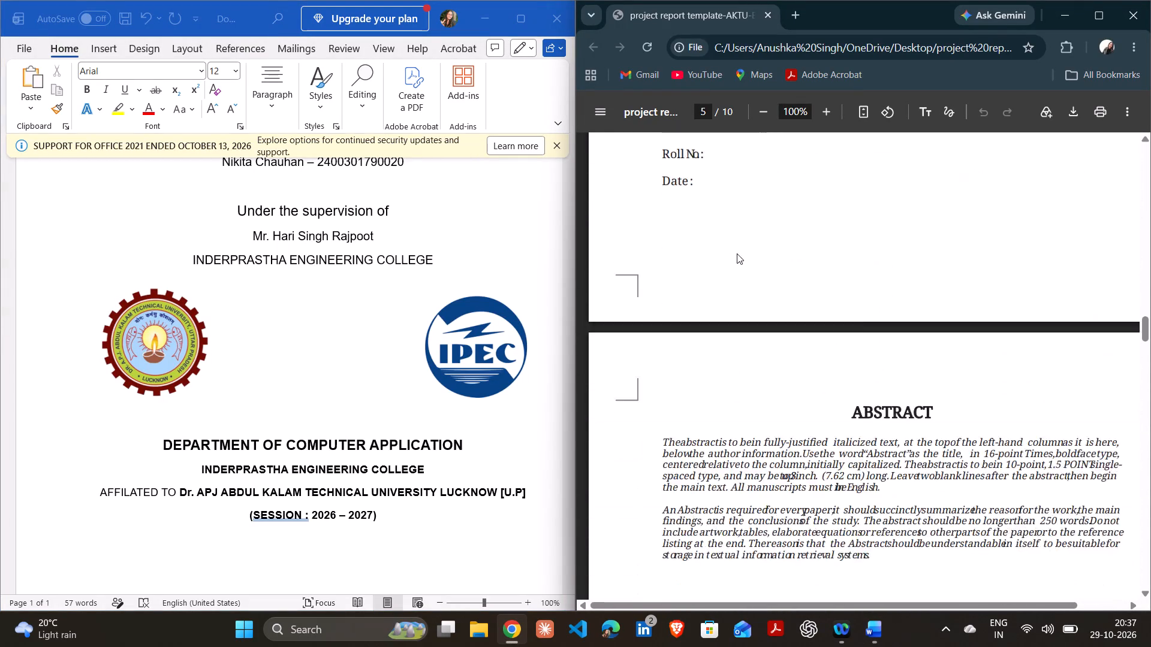
key(Right)
key(Right)
key(Right)
key(Down)
key(Down)
key(Down)
key(Down)
key(Down)
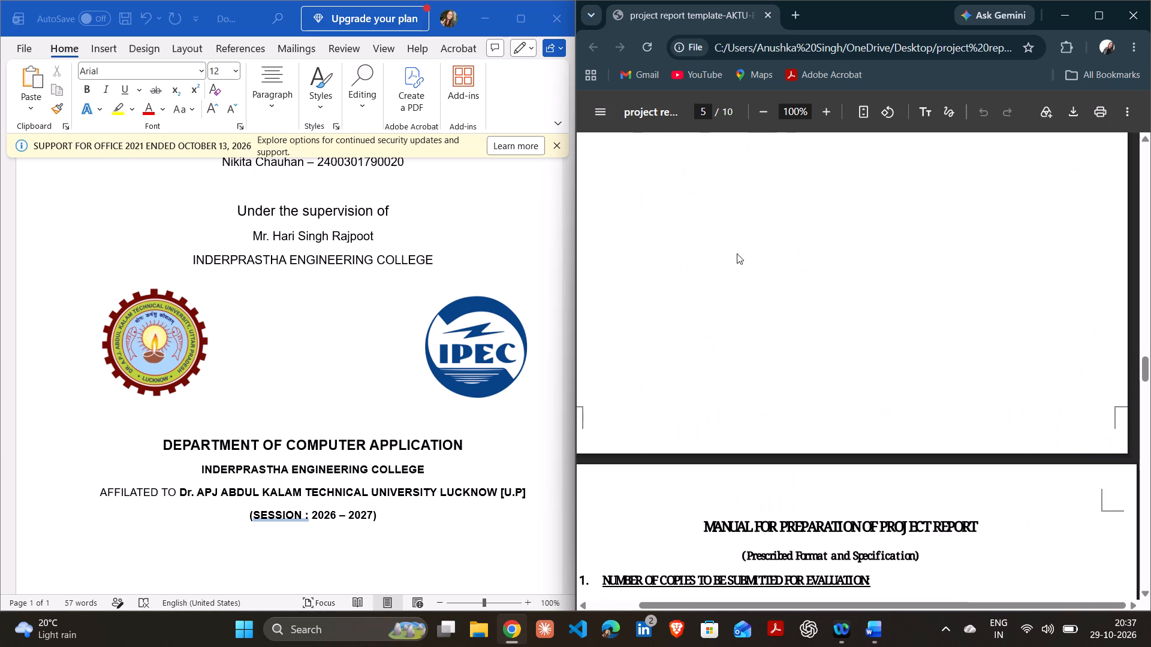
key(Left)
key(Left)
key(Down)
key(Down)
key(Down)
key(Down)
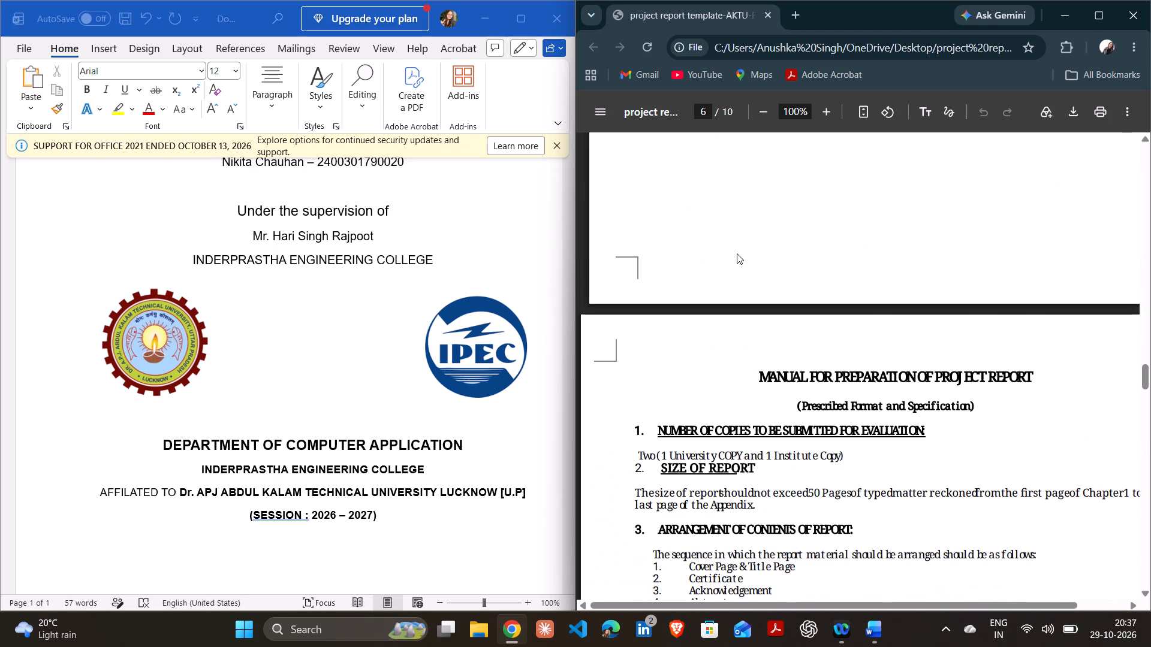
key(Down)
key(Down)
key(Down)
key(Down)
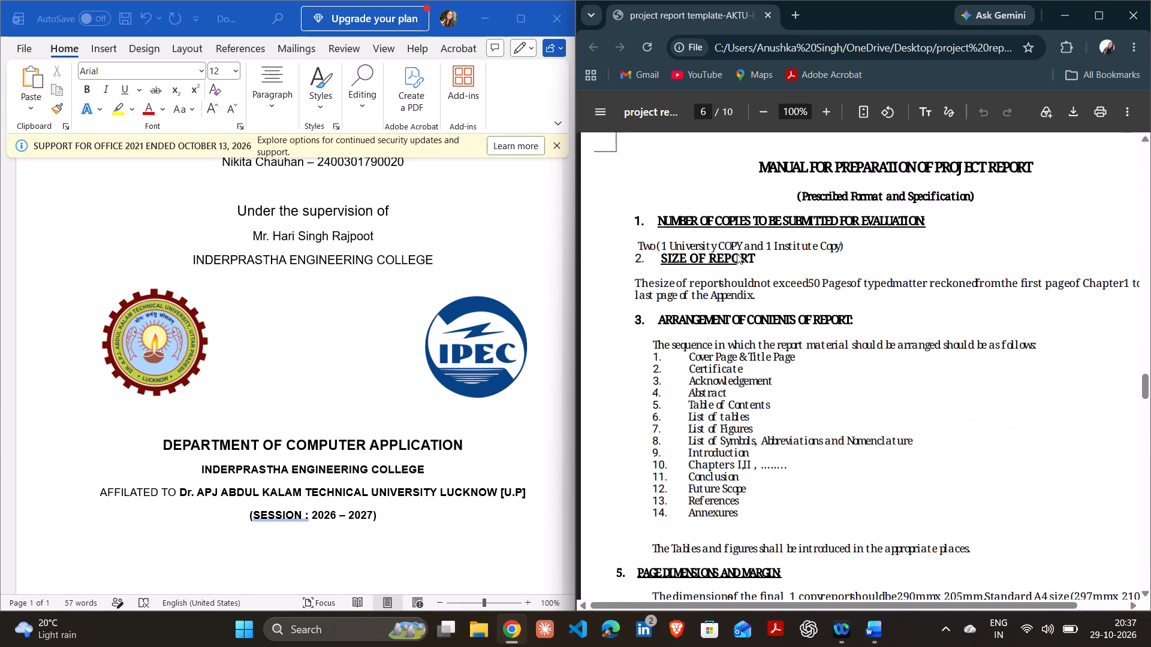
Read the PDF template's report preparation manual, covering the arrangement of contents, page dimensions and margins, and heading rules.
key(Right)
key(Right)
key(Up)
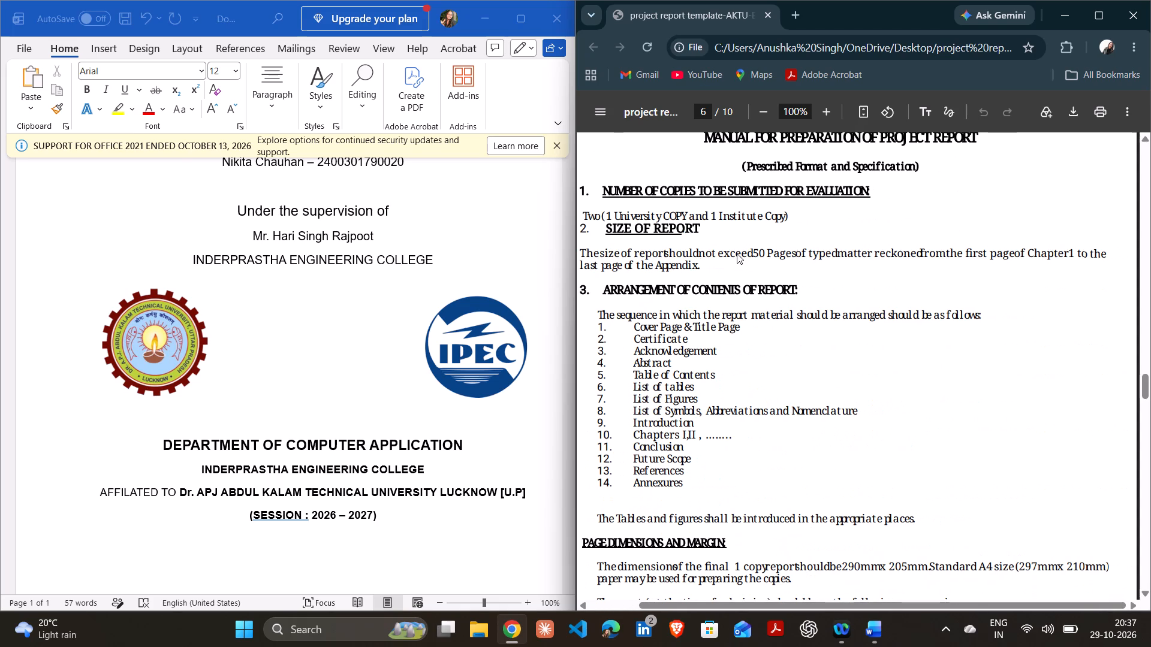
key(Left)
key(Down)
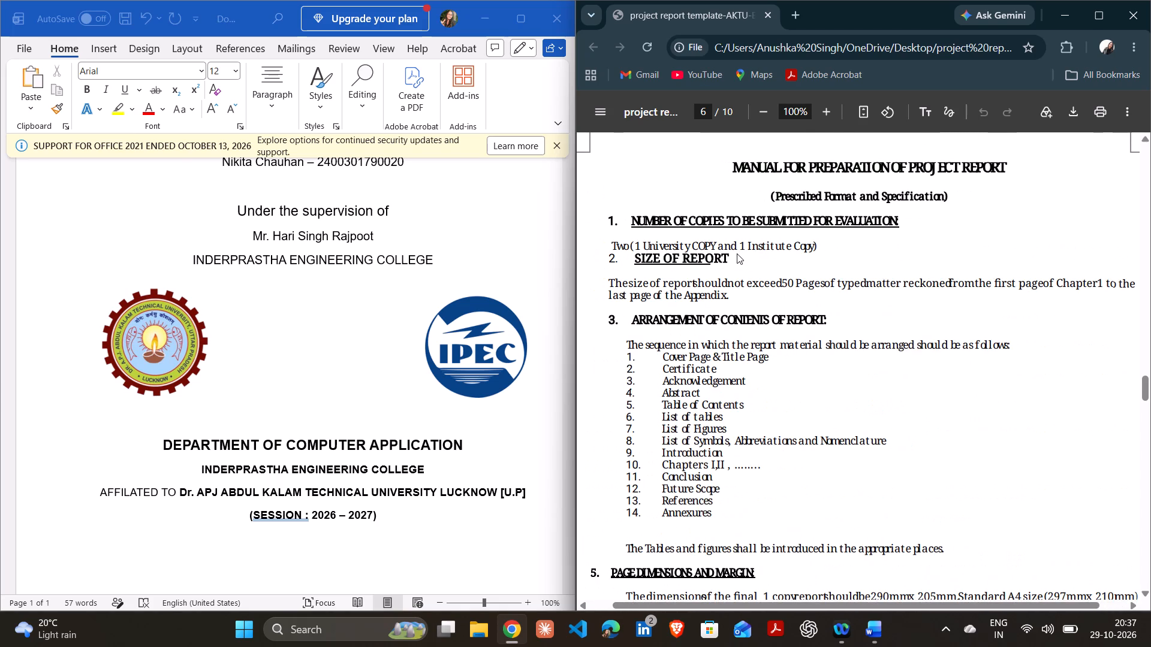
key(Down)
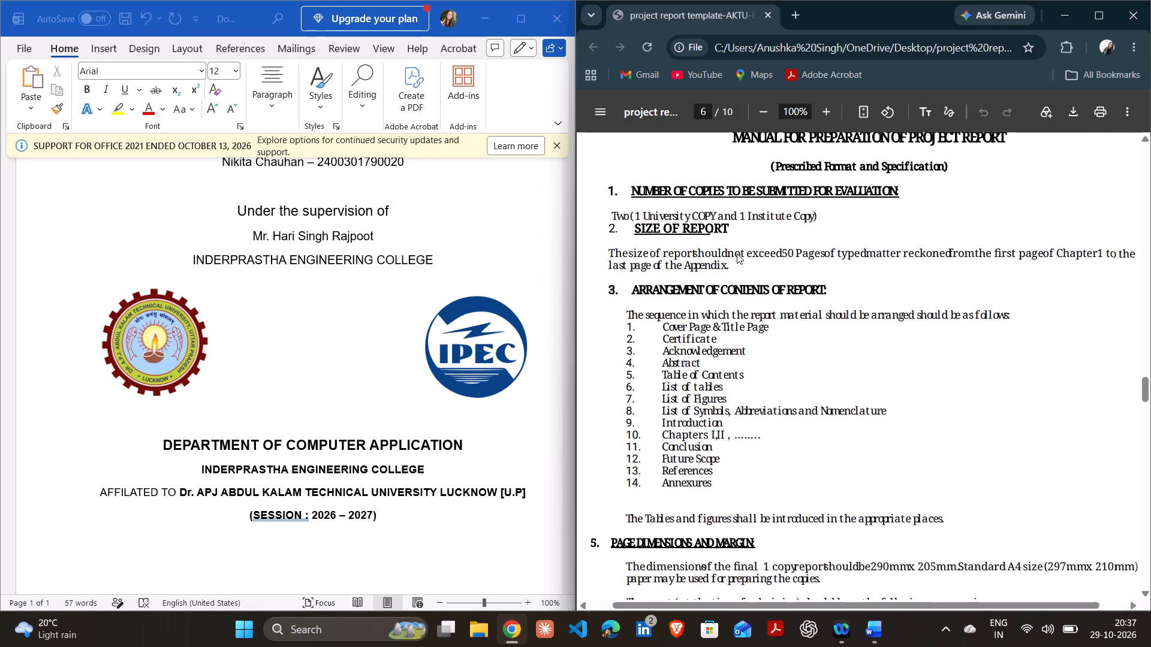
key(Down)
key(Down)
key(Down)
key(Down)
key(Down)
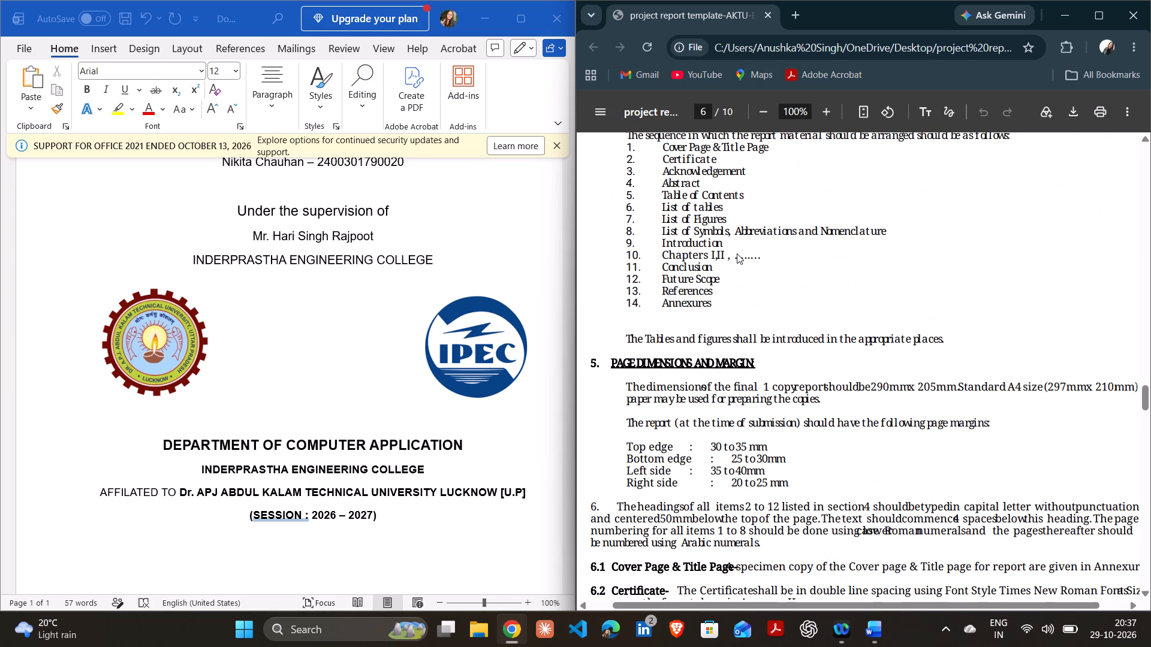
key(Down)
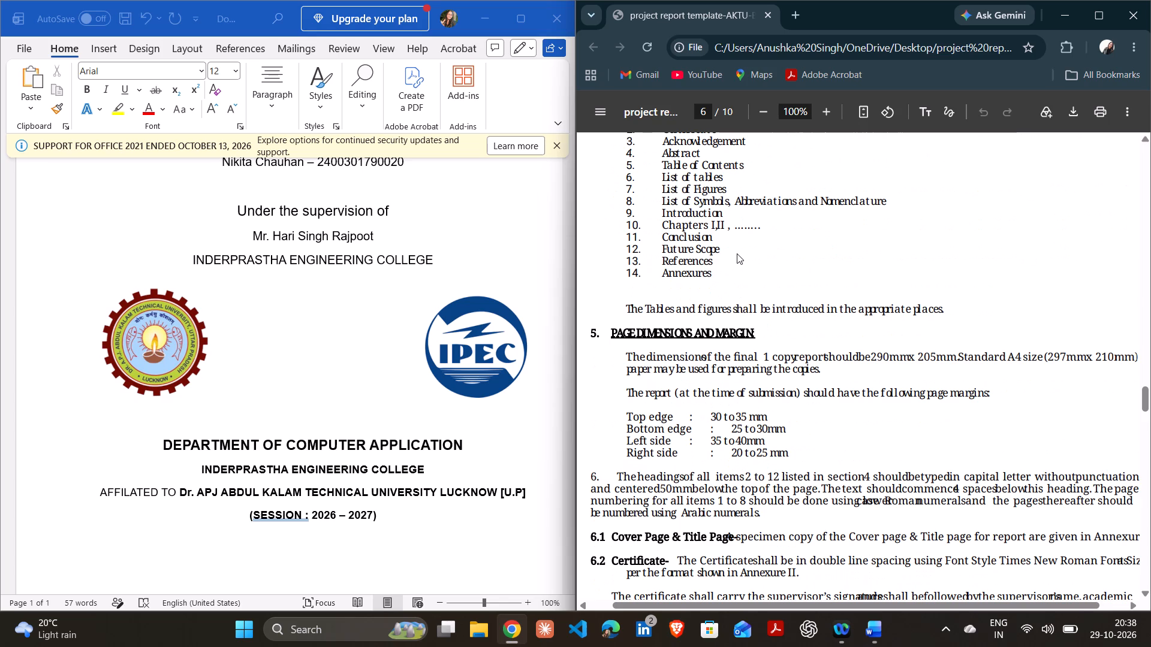
key(Down)
key(Down)
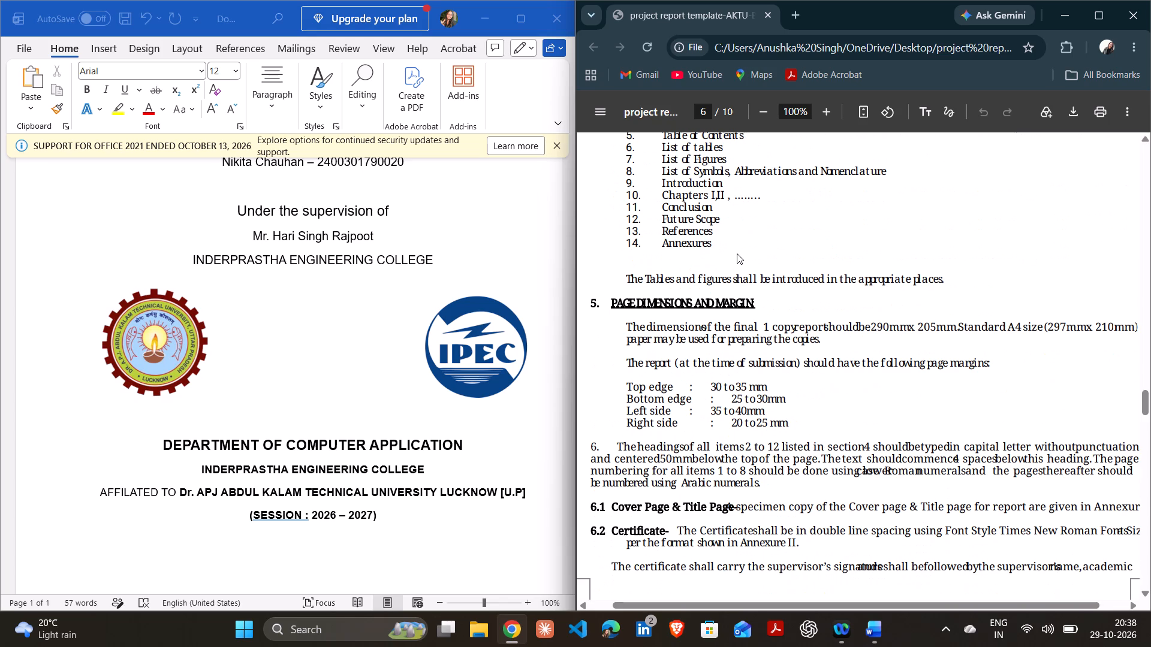
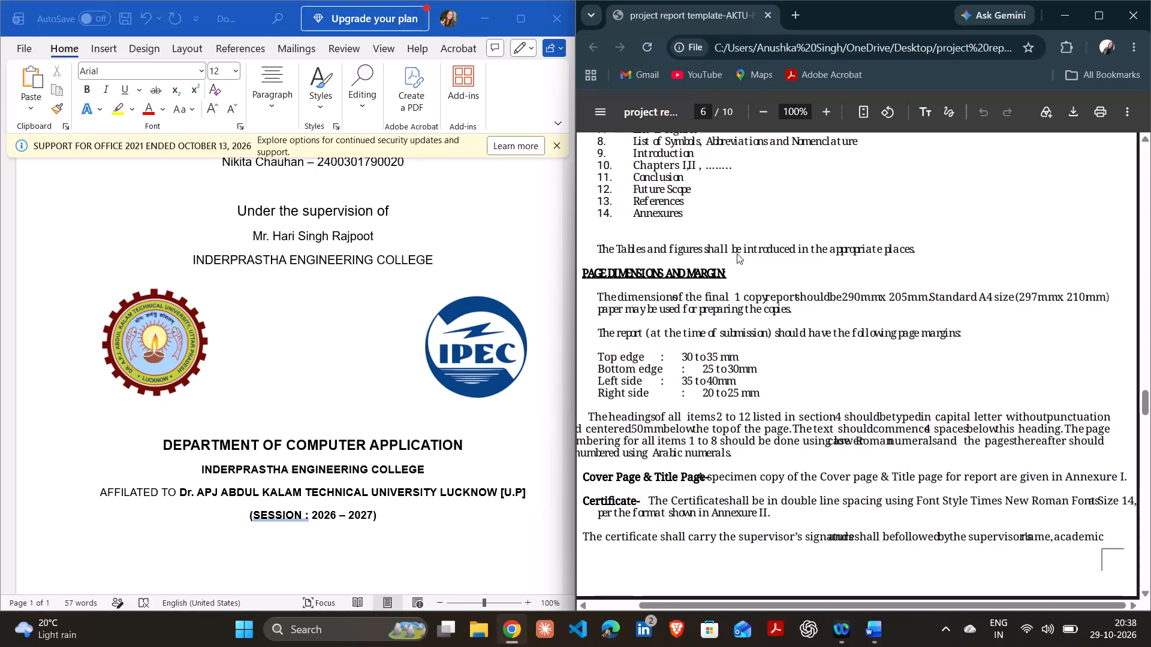
Read the manual's rules for the certificate, abstract, acknowledgement, table of contents and the lists of tables, figures and symbols.
key(Down)
key(Right)
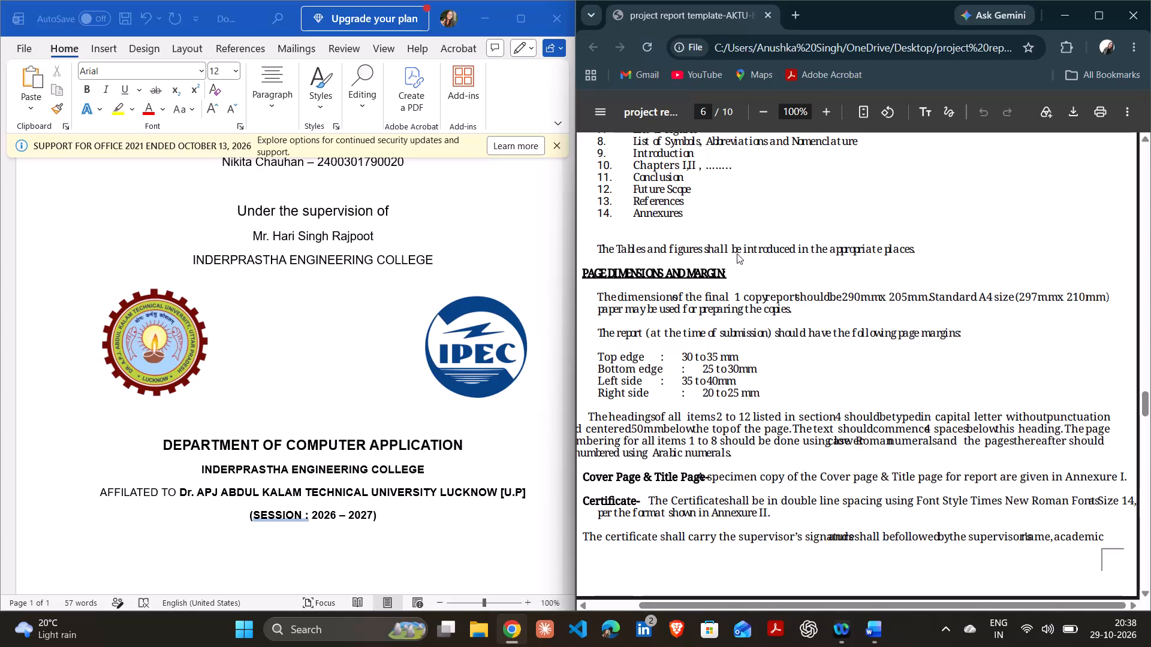
key(Right)
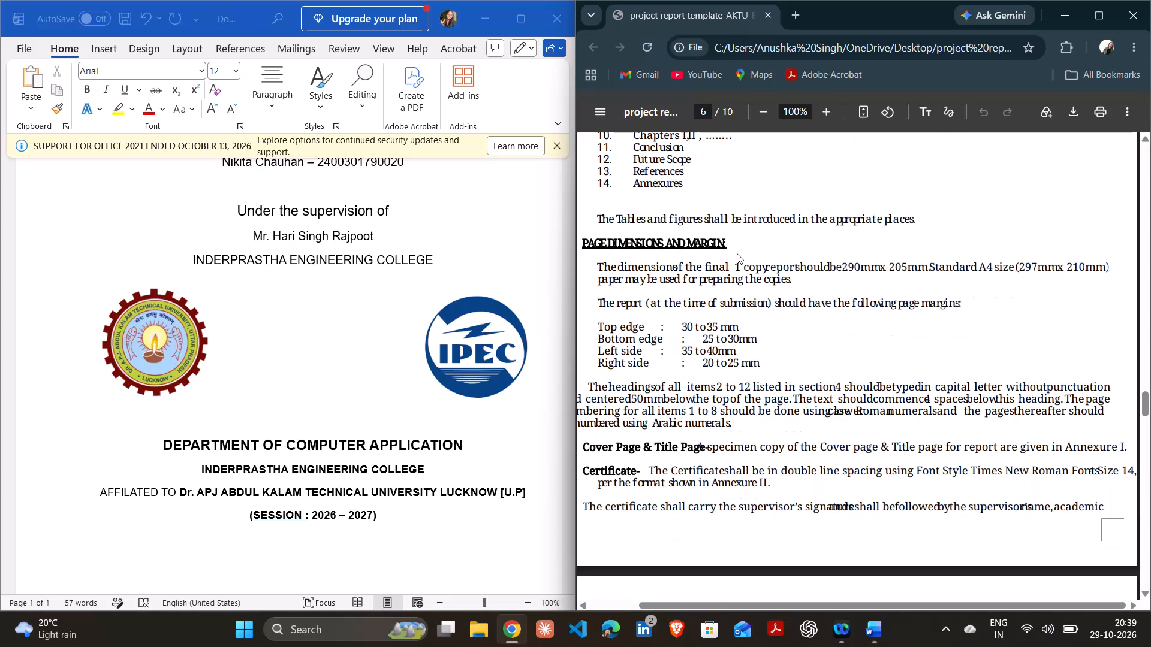
key(Down)
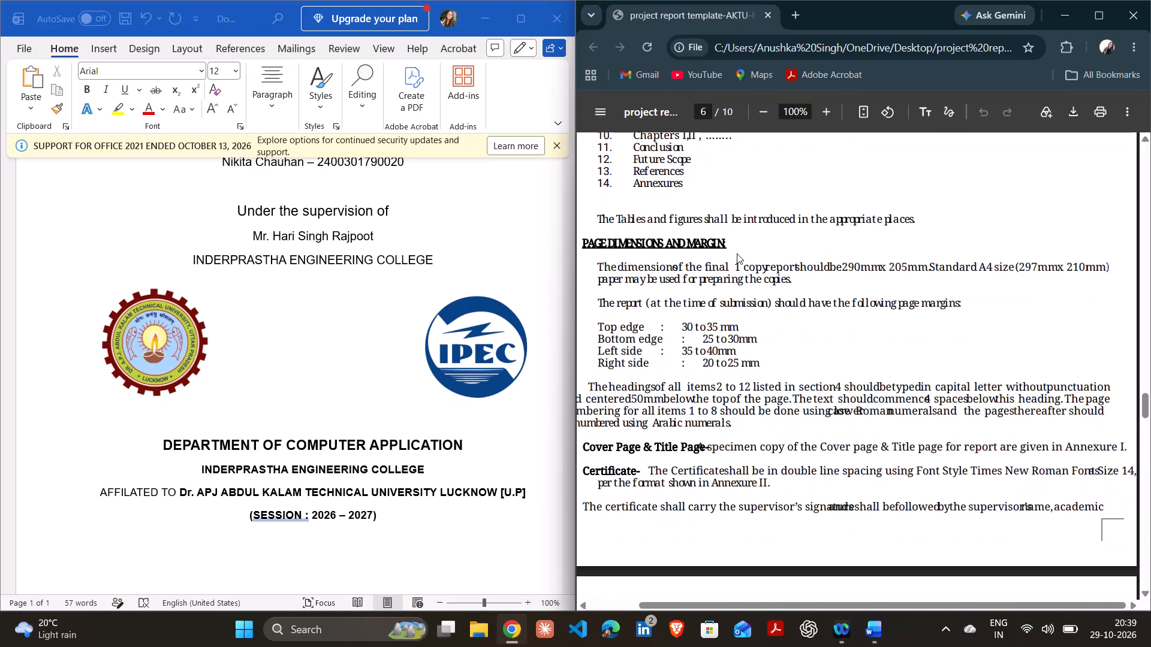
key(Down)
key(Down)
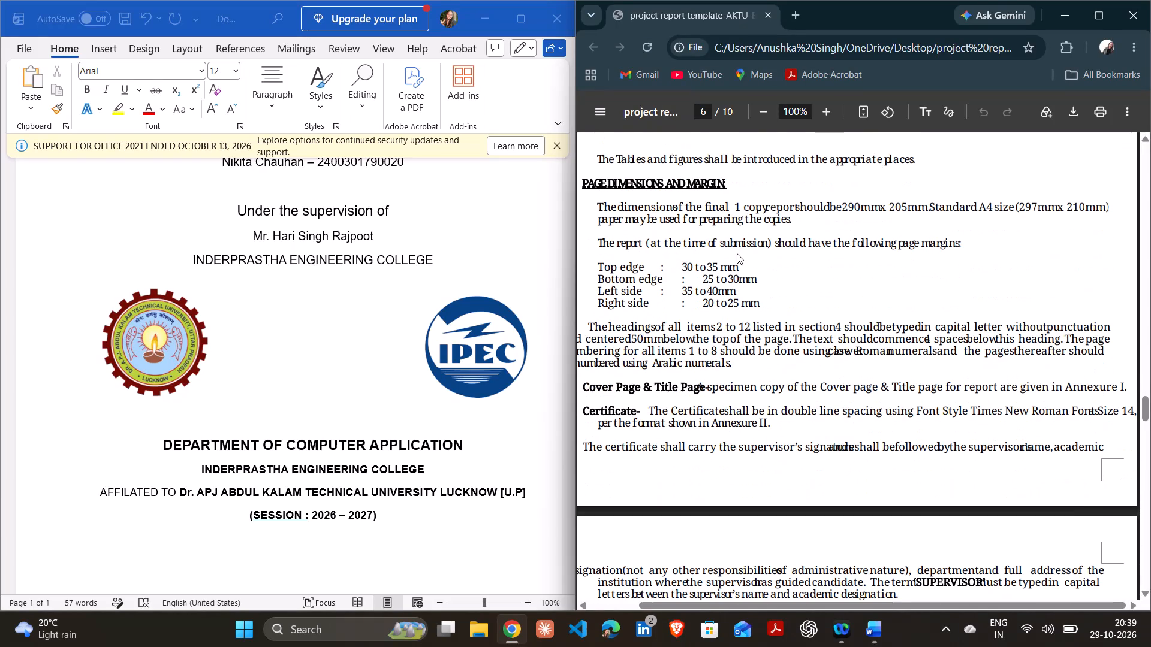
key(Down)
key(Down)
key(Down)
key(Down)
key(Left)
key(Down)
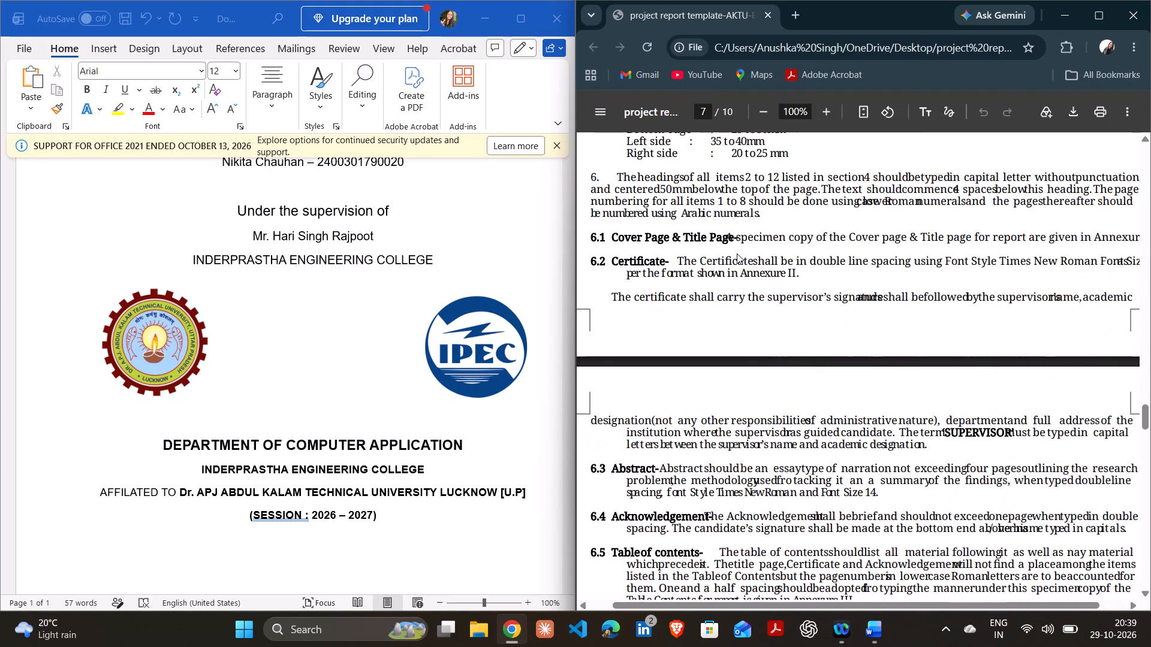
key(Down)
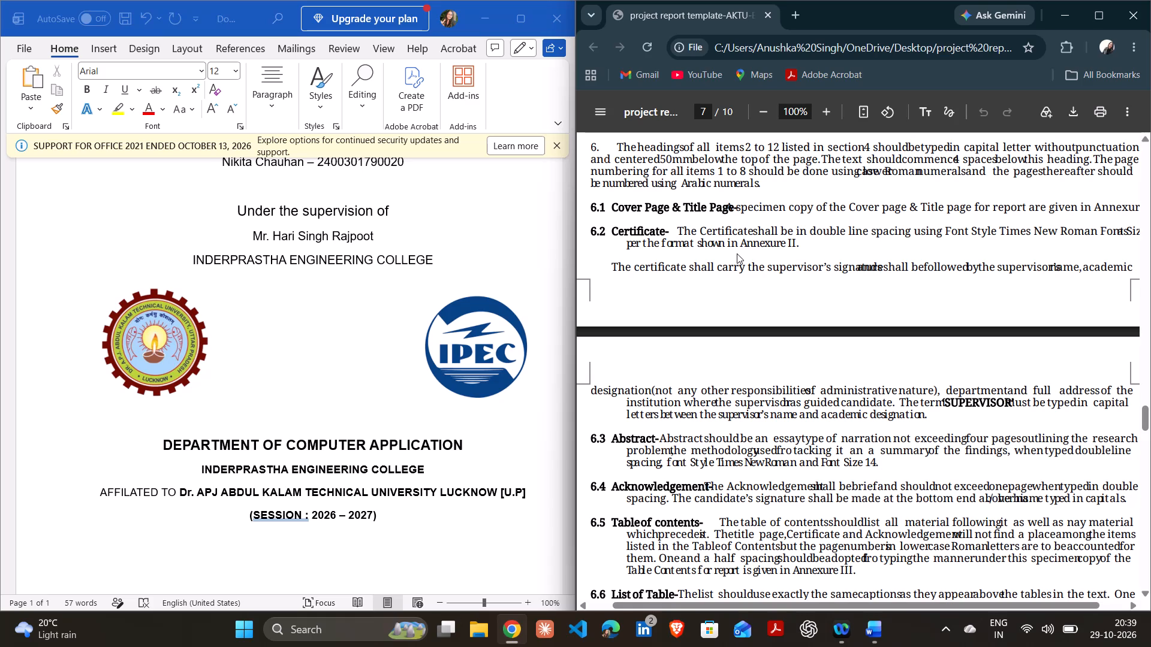
key(Down)
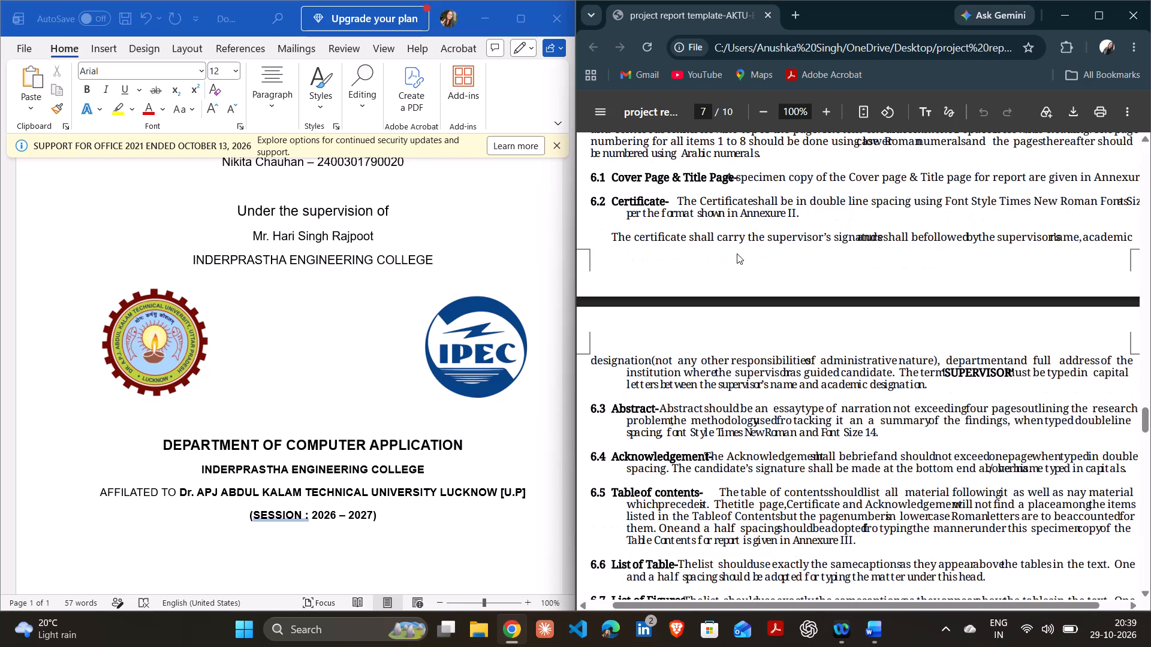
key(Down)
key(Down)
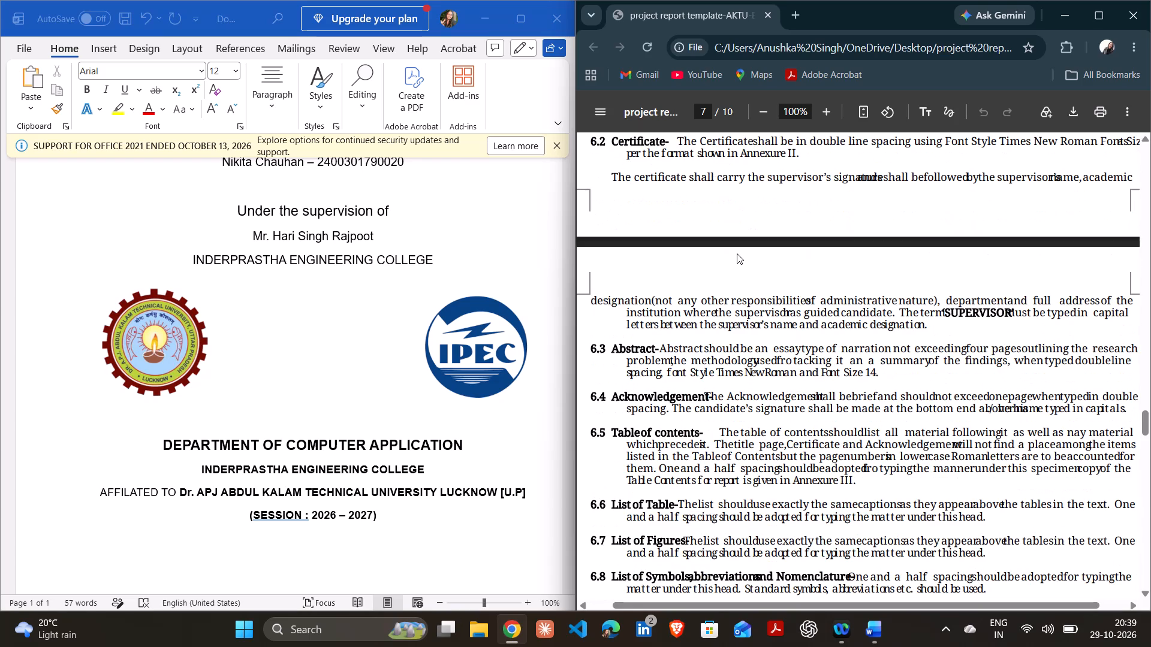
Skim the manual's remaining content rules through to the typing instructions, examining the General and Chapters sections.
key(Down)
key(Down)
key(Down)
key(Down)
key(Down)
key(Down)
key(Down)
key(Down)
key(Down)
key(Down)
key(Down)
key(Down)
key(Down)
key(Down)
key(Down)
key(Down)
key(Down)
key(Down)
key(Down)
key(Down)
key(Down)
key(Down)
key(Down)
key(Down)
key(Down)
key(Down)
key(Down)
key(Down)
key(Down)
key(Down)
key(Down)
key(Down)
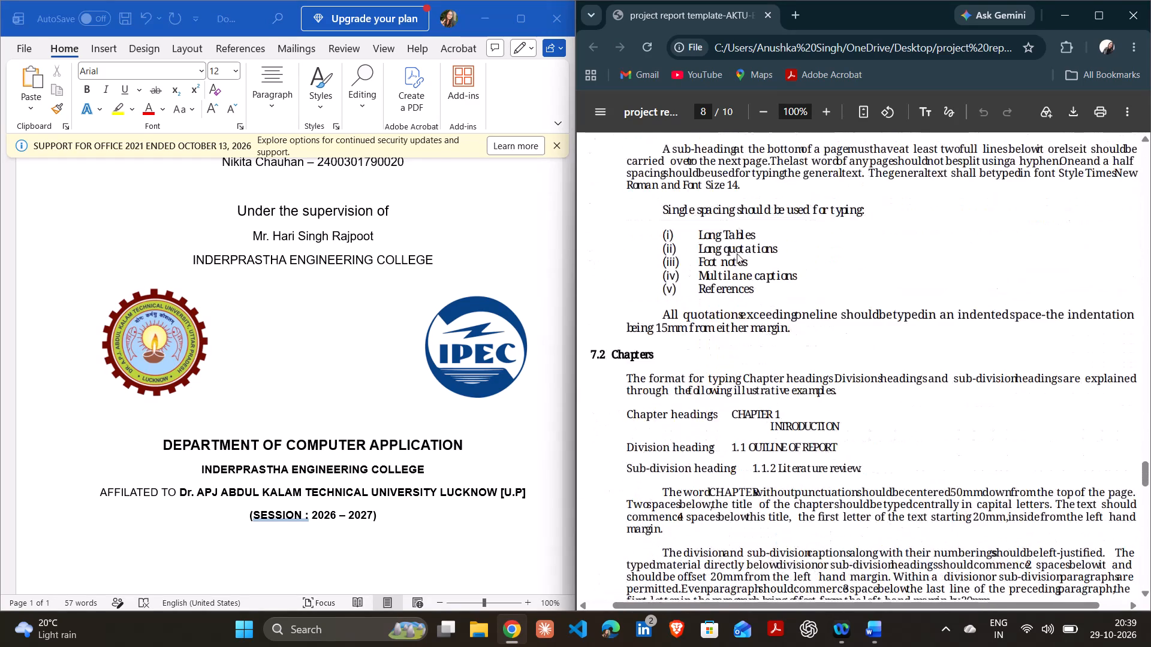
key(Up)
key(Up)
key(Up)
key(Up)
key(Up)
key(Up)
key(Up)
key(Up)
key(Up)
key(Up)
key(Up)
key(Up)
key(Up)
key(Up)
key(Up)
key(Up)
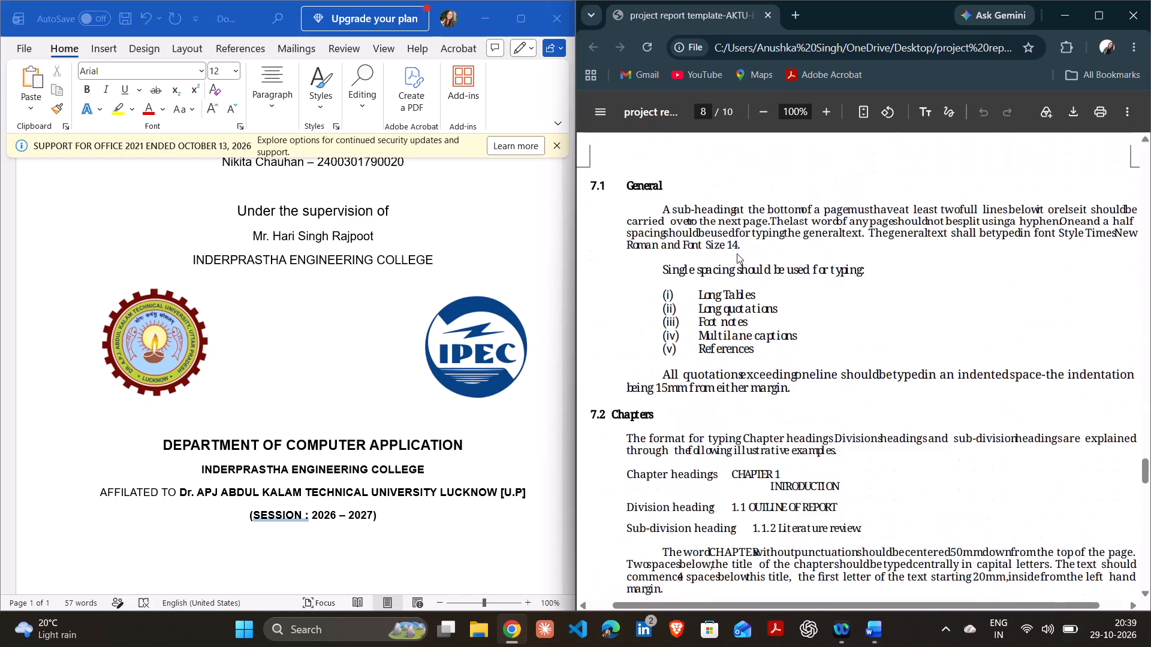
Using the template's specimen title page for reference, retype the supervisor's title and name in capital letters on the Word title page.
drag(1146, 445, 1150, 440)
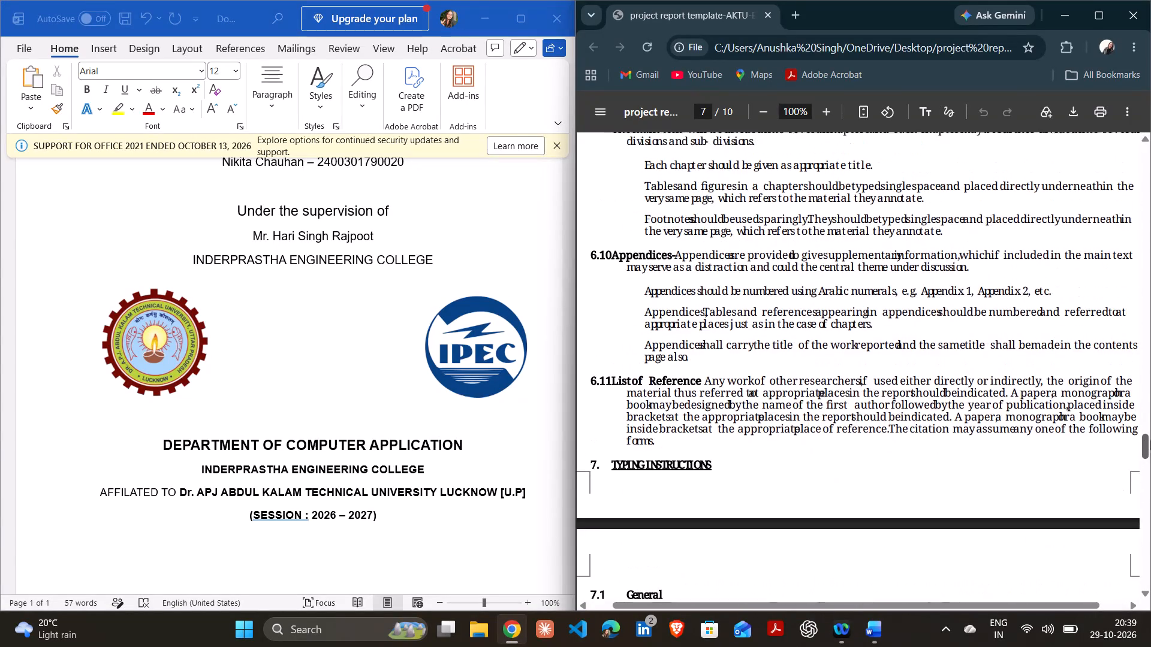
drag(1150, 440, 1150, 147)
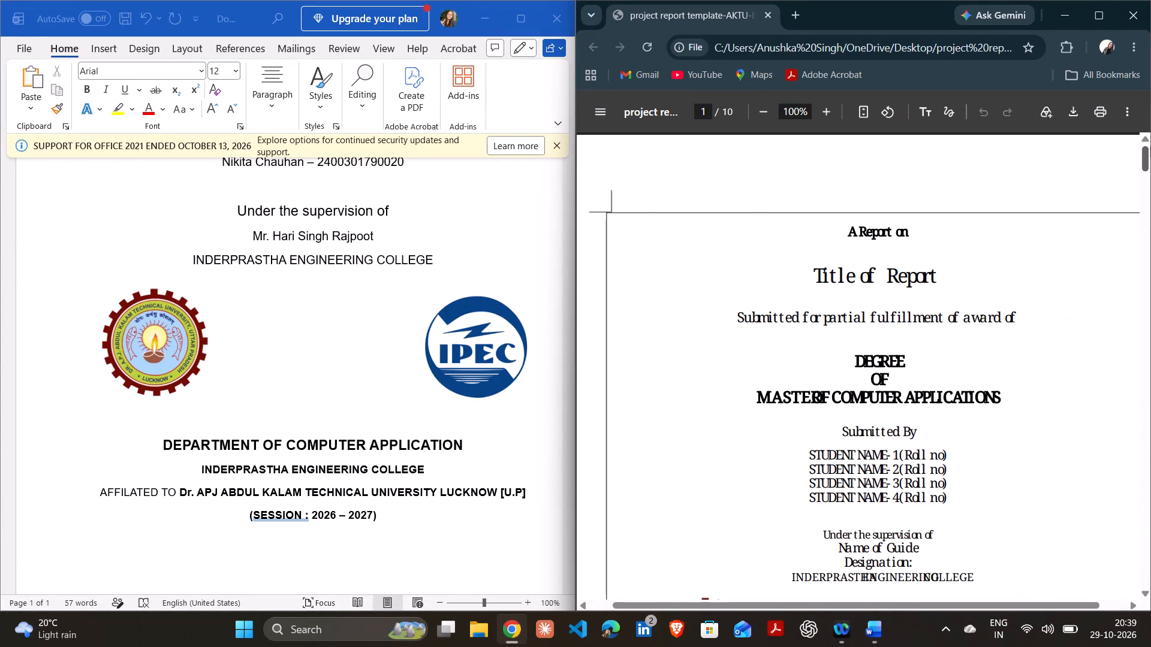
drag(1150, 147, 1143, 165)
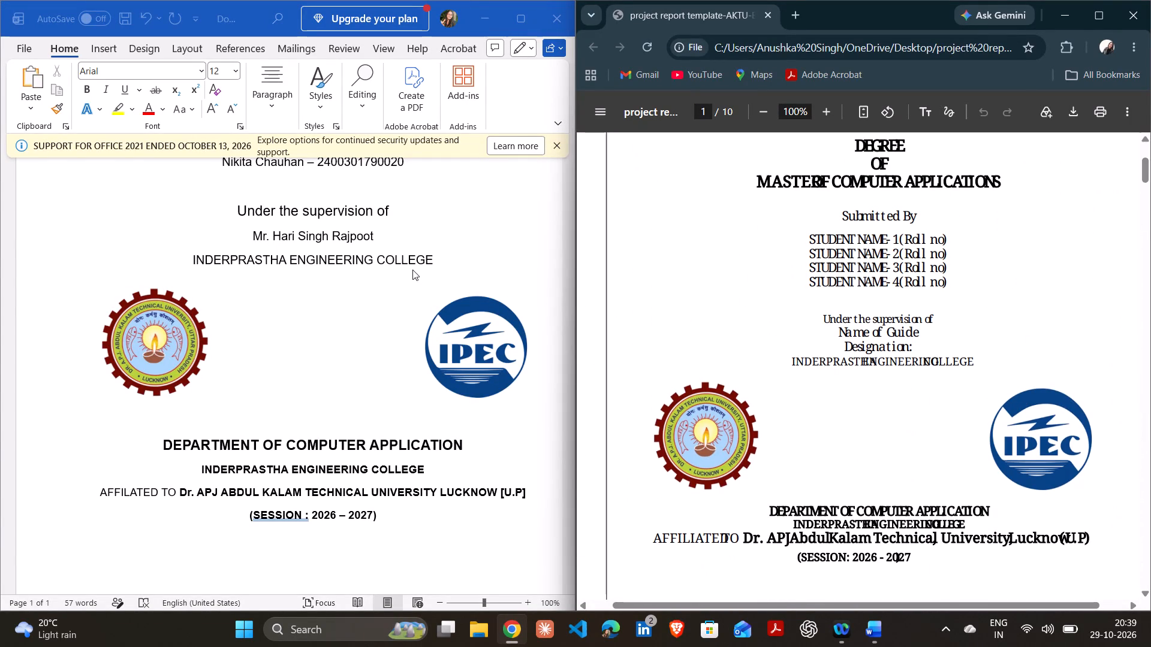
drag(378, 236, 398, 222)
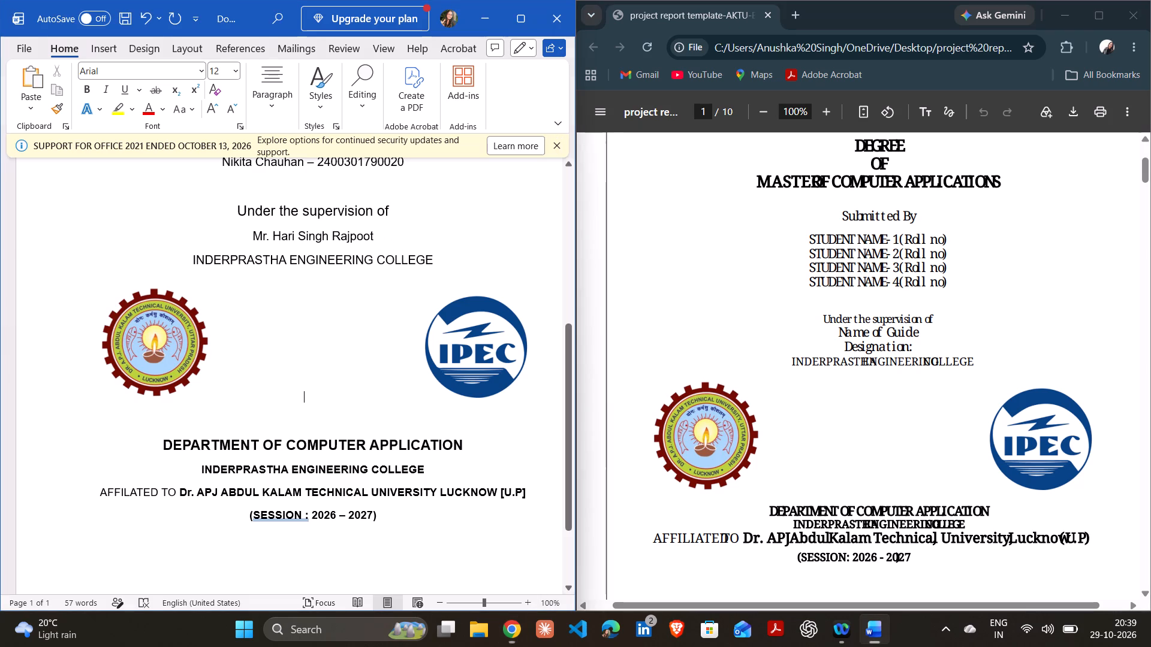
drag(398, 222, 358, 235)
click(375, 235)
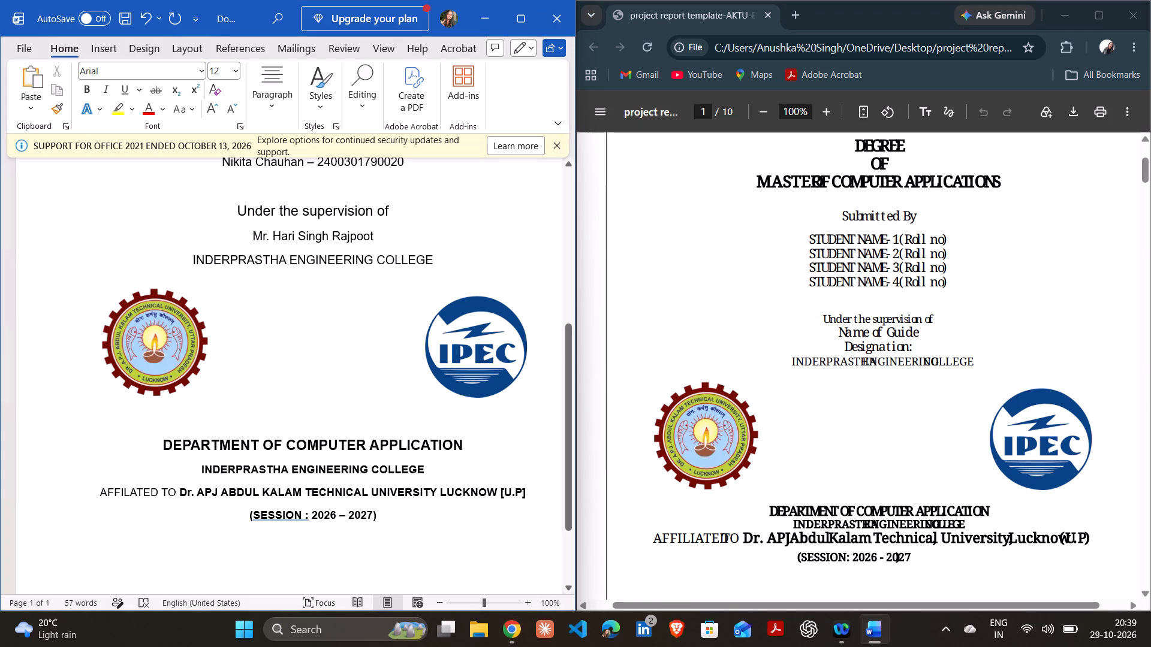
key(BackSpace)
key(BackSpace)
key(BackSpace)
key(BackSpace)
key(BackSpace)
key(BackSpace)
key(BackSpace)
key(BackSpace)
key(BackSpace)
key(BackSpace)
key(BackSpace)
key(BackSpace)
key(BackSpace)
key(BackSpace)
key(BackSpace)
key(BackSpace)
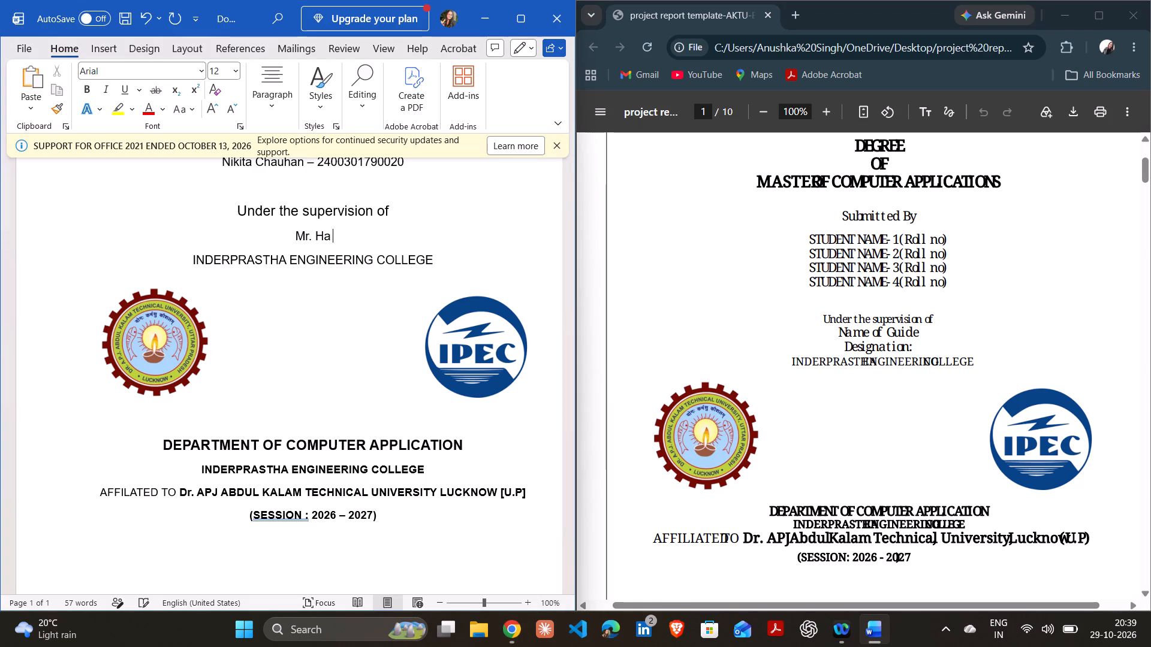
key(BackSpace)
key(BackSpace)
key(BackSpace)
key(BackSpace)
key(BackSpace)
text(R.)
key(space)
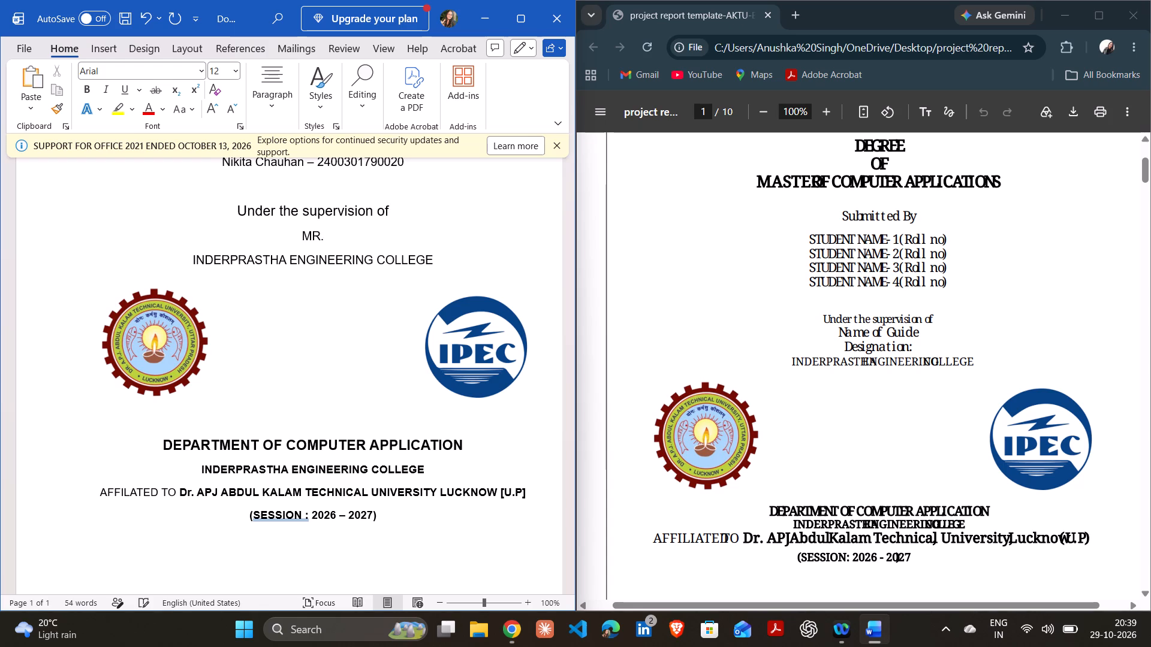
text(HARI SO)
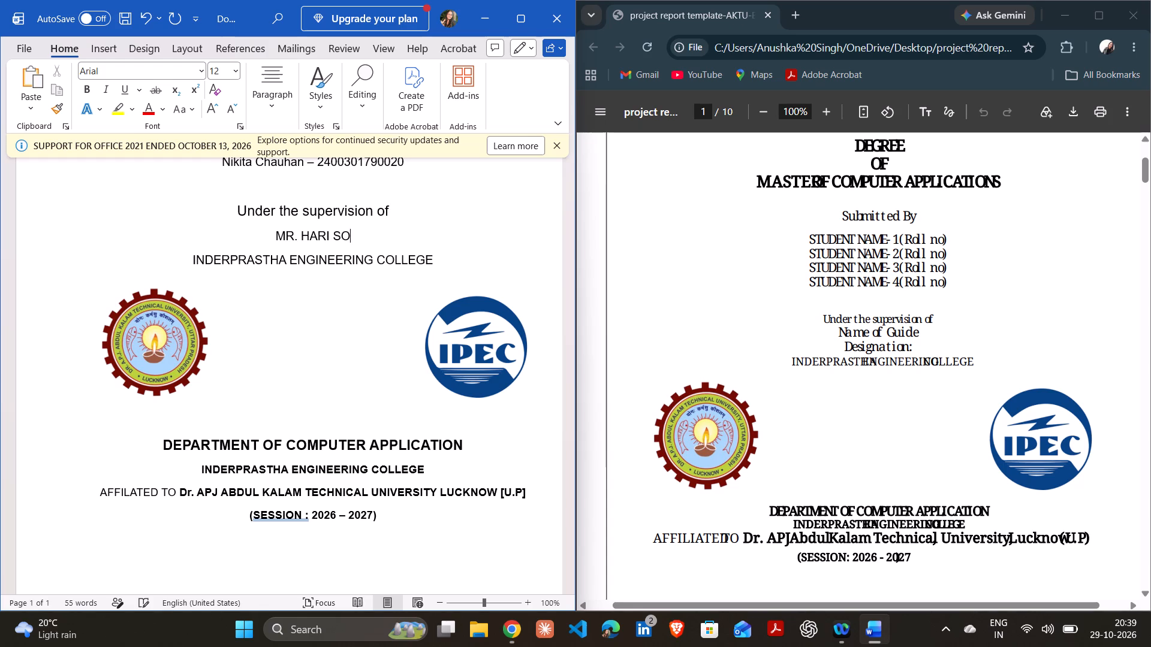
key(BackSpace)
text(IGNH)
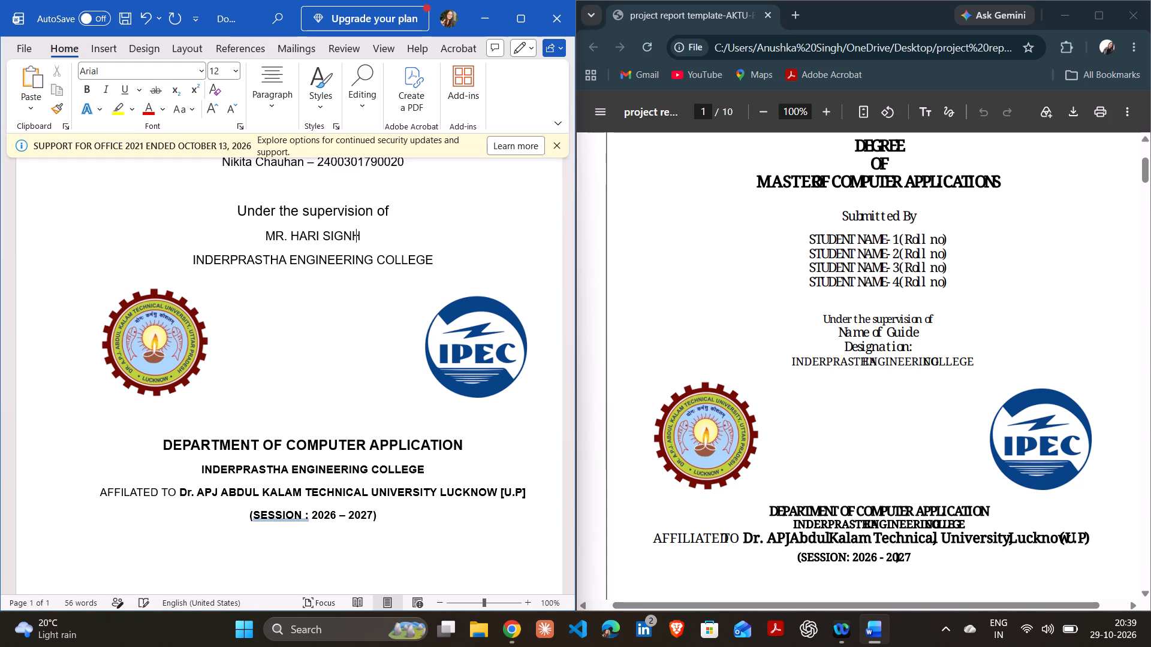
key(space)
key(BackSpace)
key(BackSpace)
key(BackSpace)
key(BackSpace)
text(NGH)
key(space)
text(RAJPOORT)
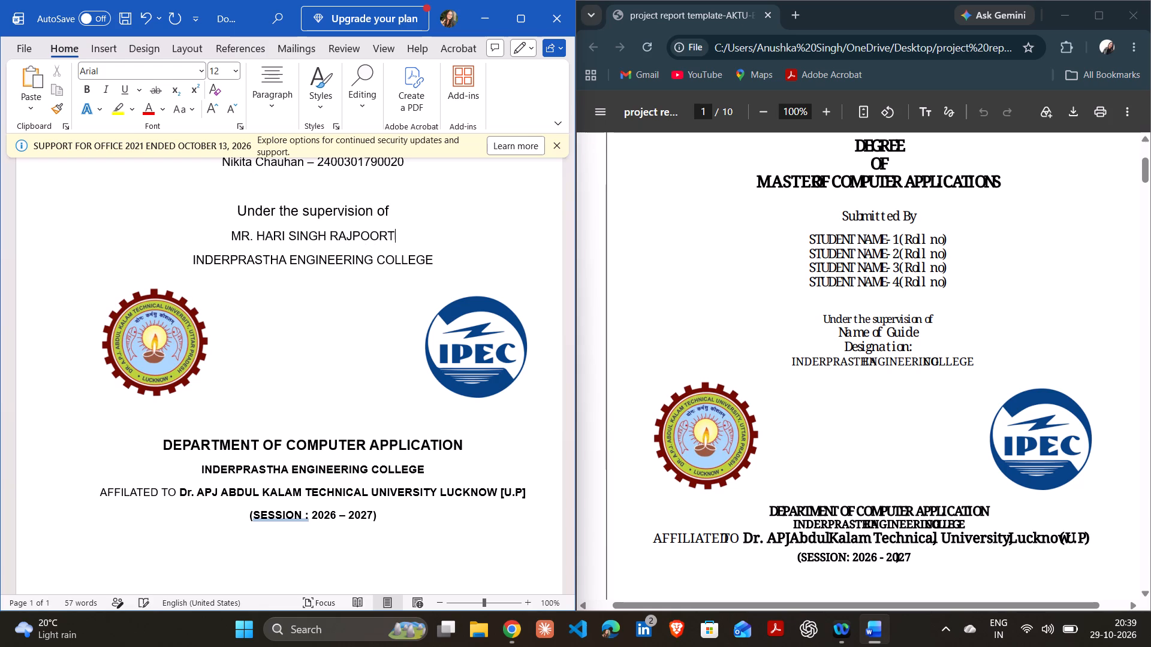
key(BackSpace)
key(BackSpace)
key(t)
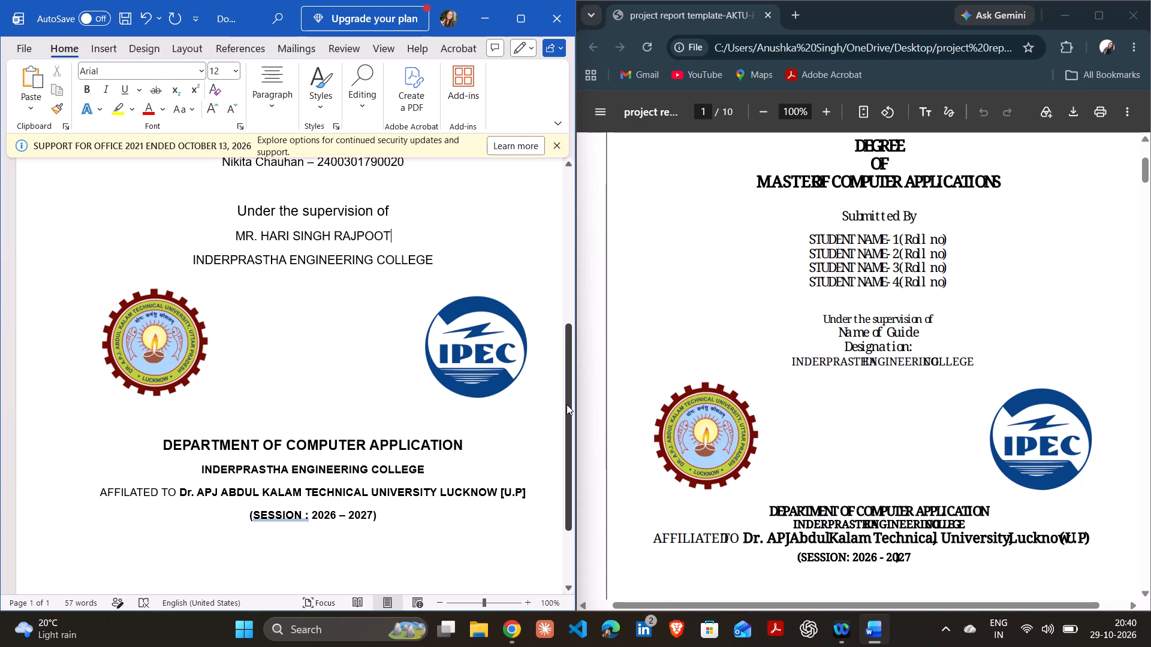
Apply the font name "NEW TIMES ROAMN" to all the title page text, from "A Report on" through the session line.
click(567, 404)
drag(570, 362, 564, 304)
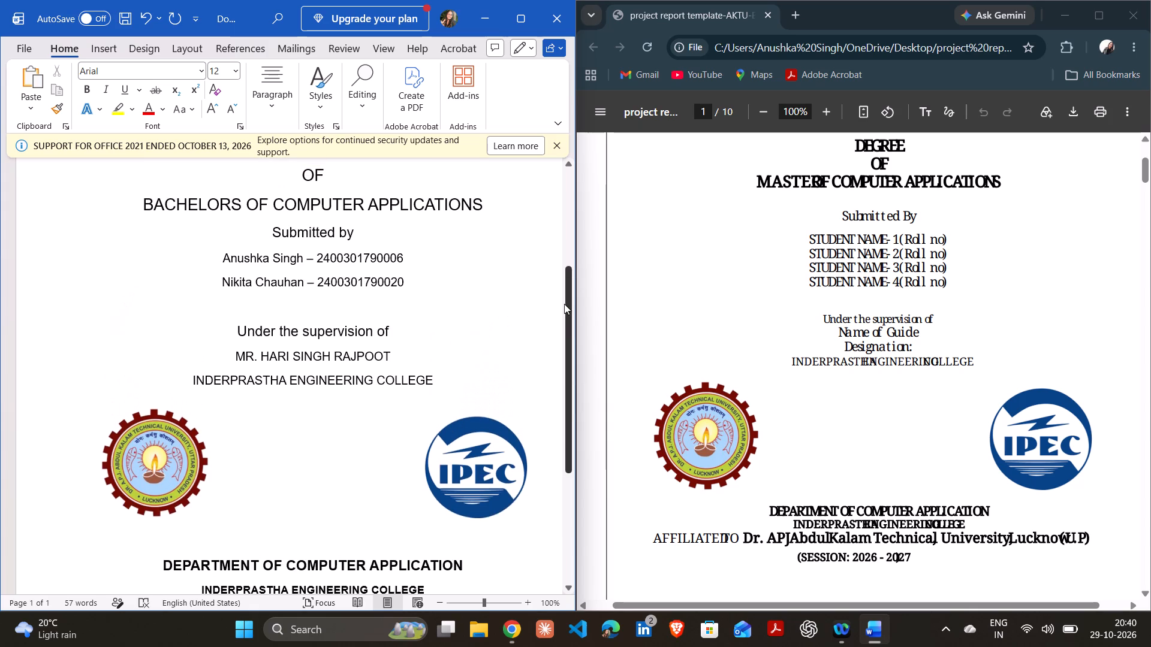
drag(564, 304, 529, 226)
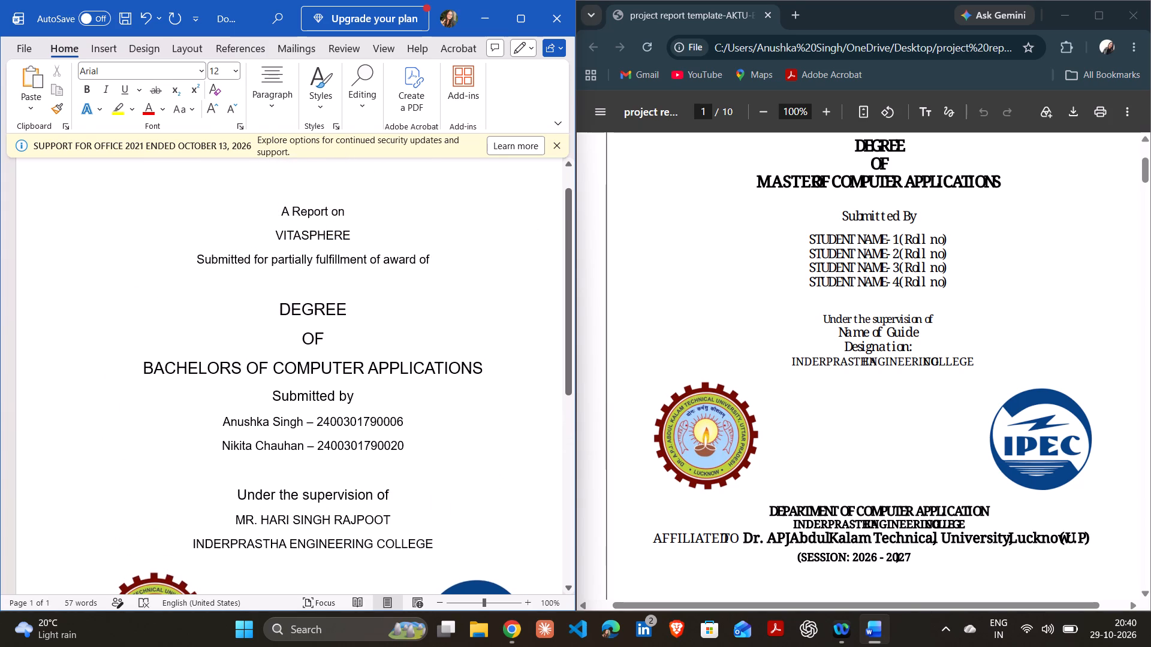
drag(273, 204, 423, 541)
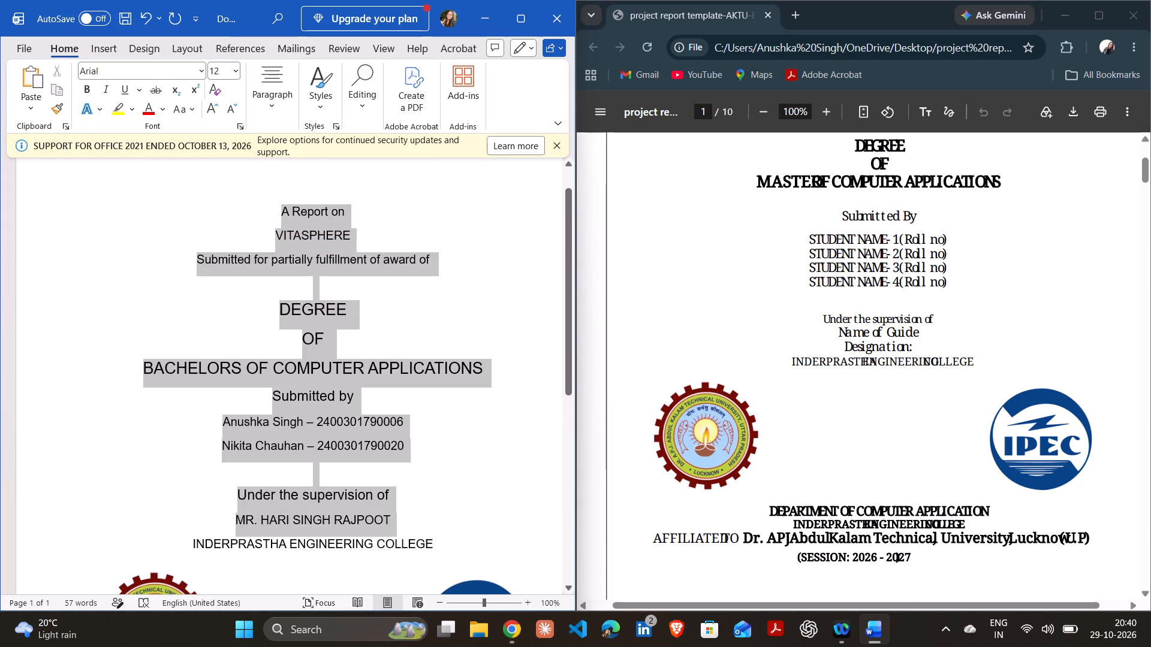
drag(423, 541, 383, 411)
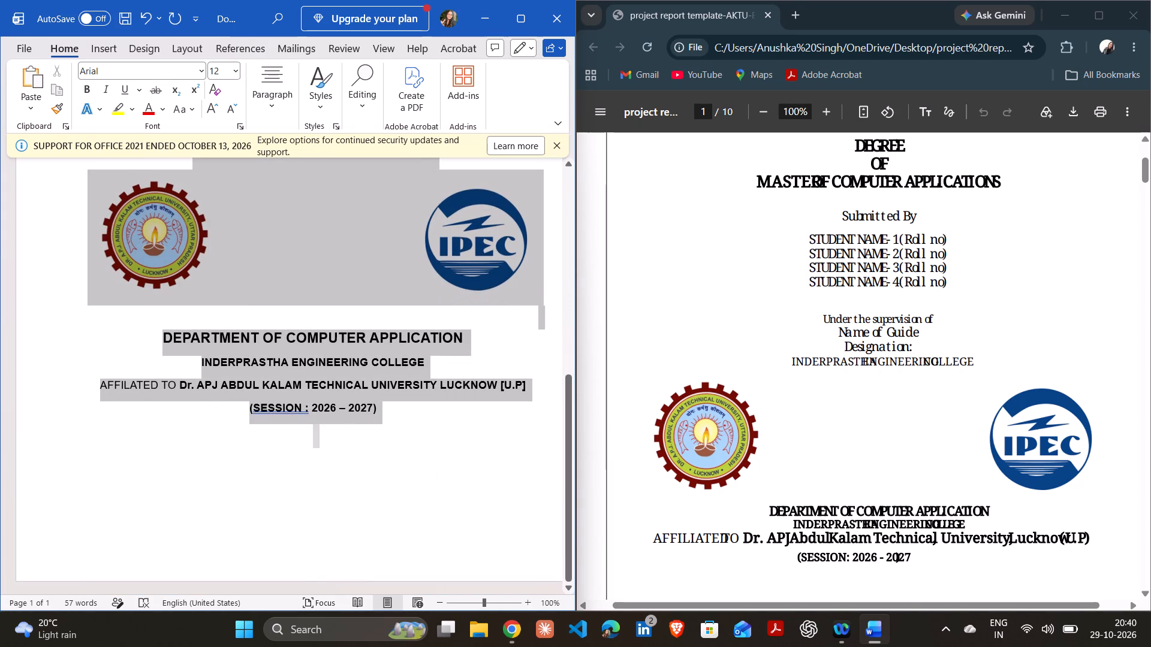
drag(383, 411, 383, 412)
click(462, 365)
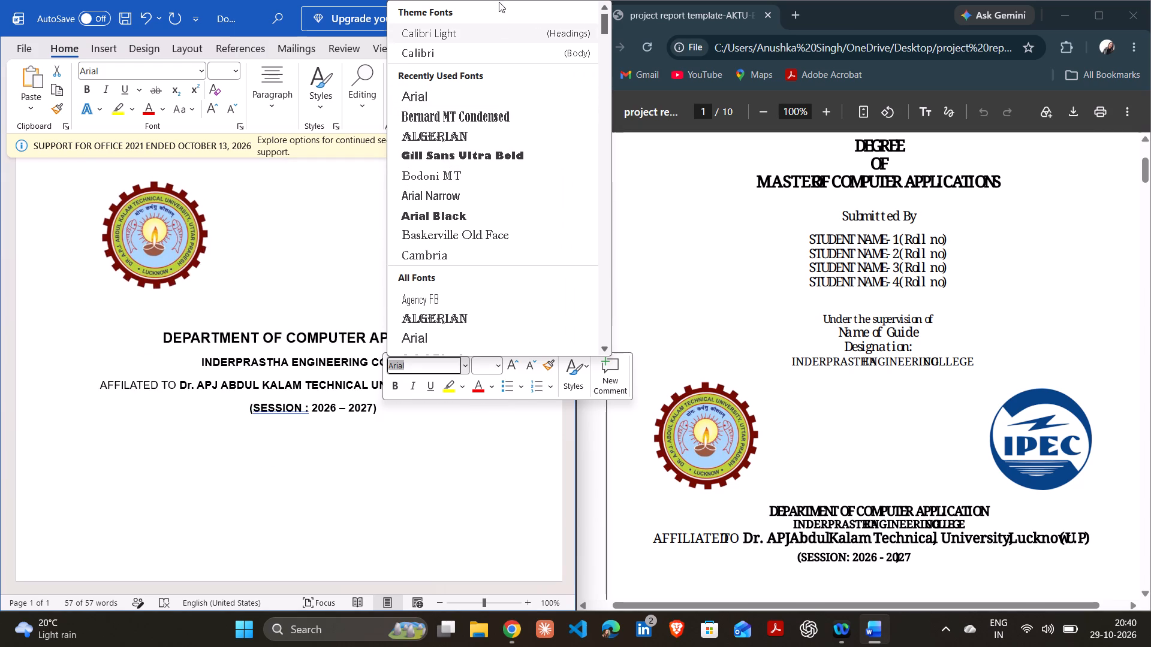
drag(601, 26, 605, 59)
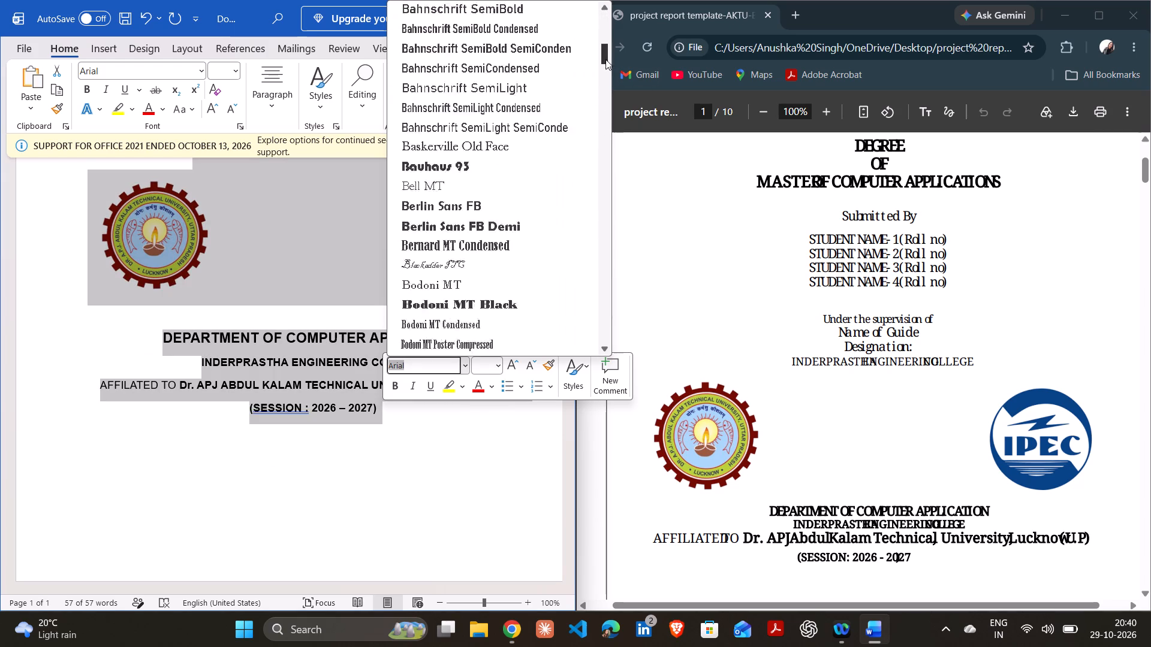
drag(605, 59, 604, 47)
click(425, 367)
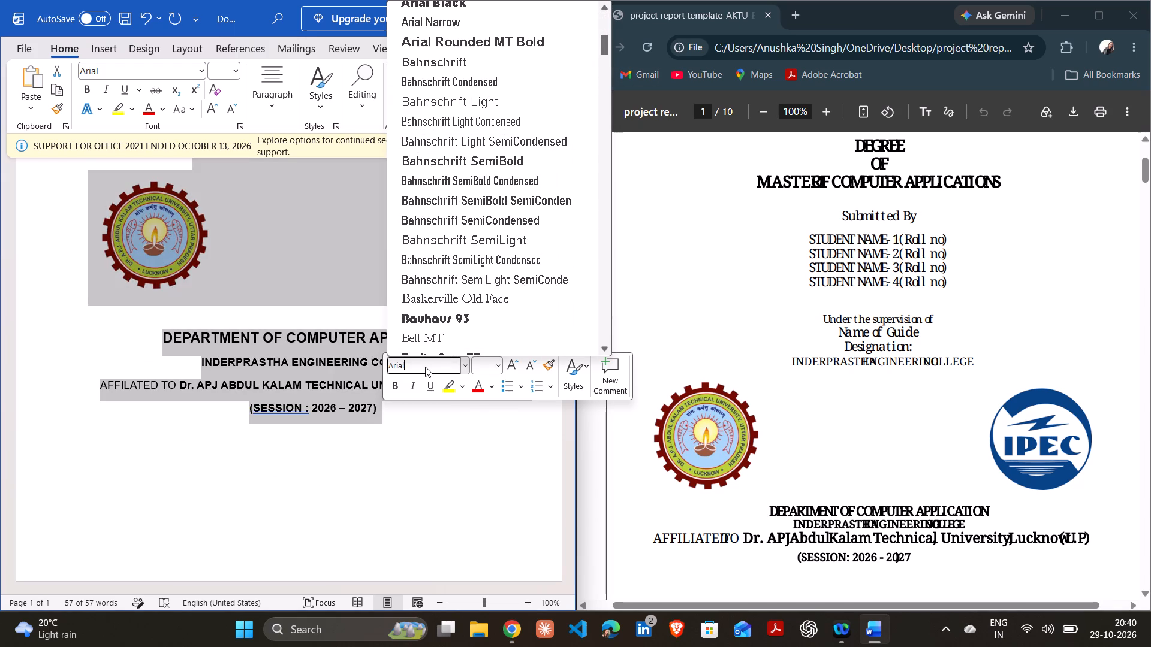
key(BackSpace)
key(BackSpace)
key(BackSpace)
key(BackSpace)
key(BackSpace)
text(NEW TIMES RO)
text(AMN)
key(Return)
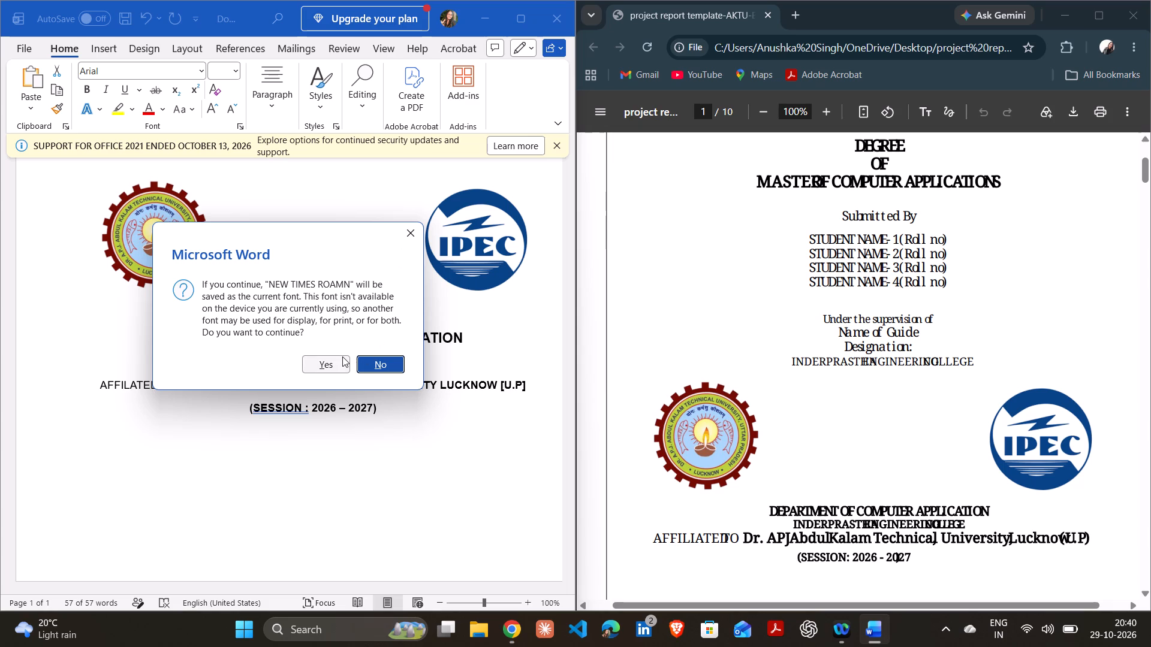
click(330, 365)
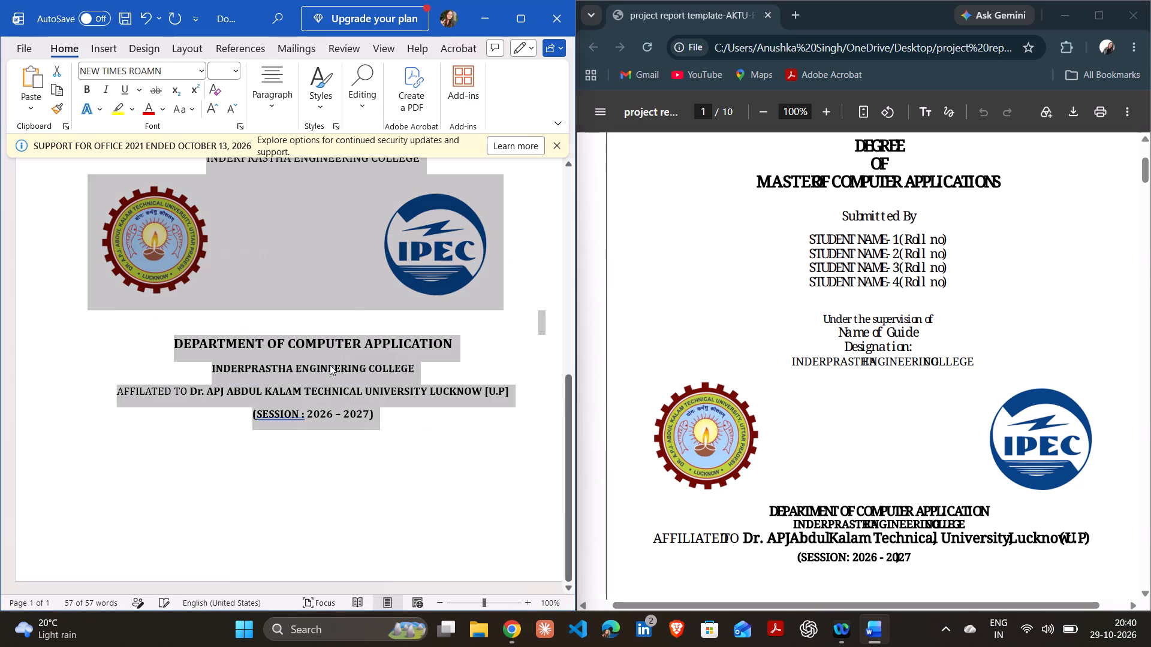
drag(572, 420, 555, 301)
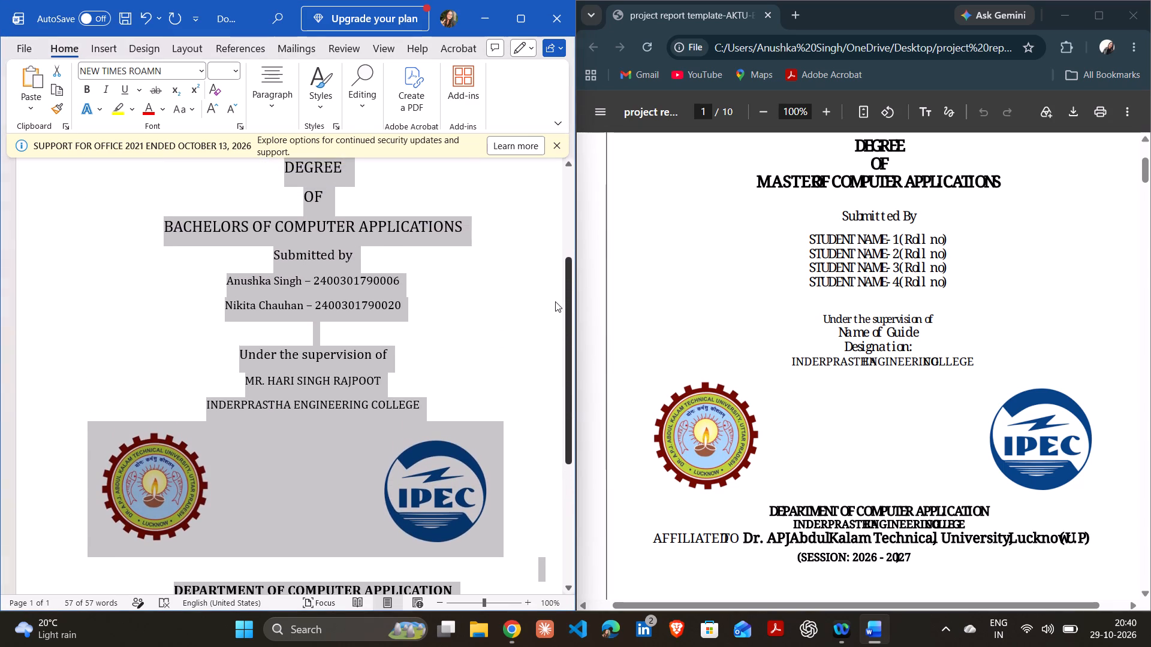
drag(555, 301, 555, 298)
click(513, 344)
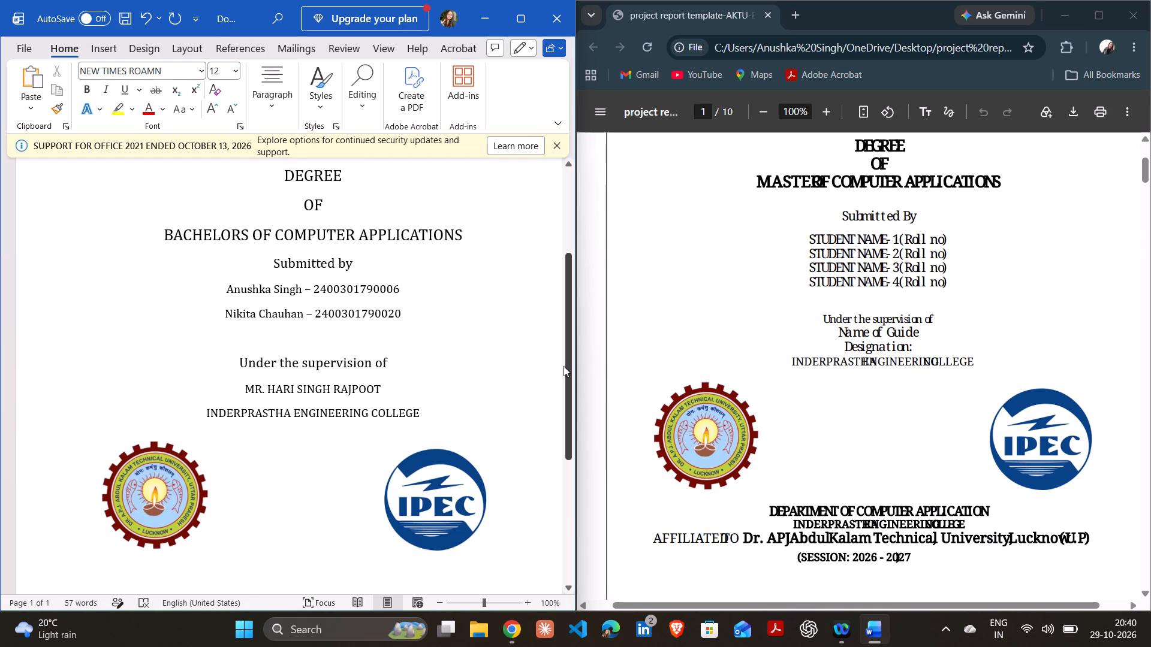
Make the title page lines "DEGREE", "OF" and "BACHELORS OF COMPUTER APPLICATIONS" bold.
drag(571, 364, 559, 285)
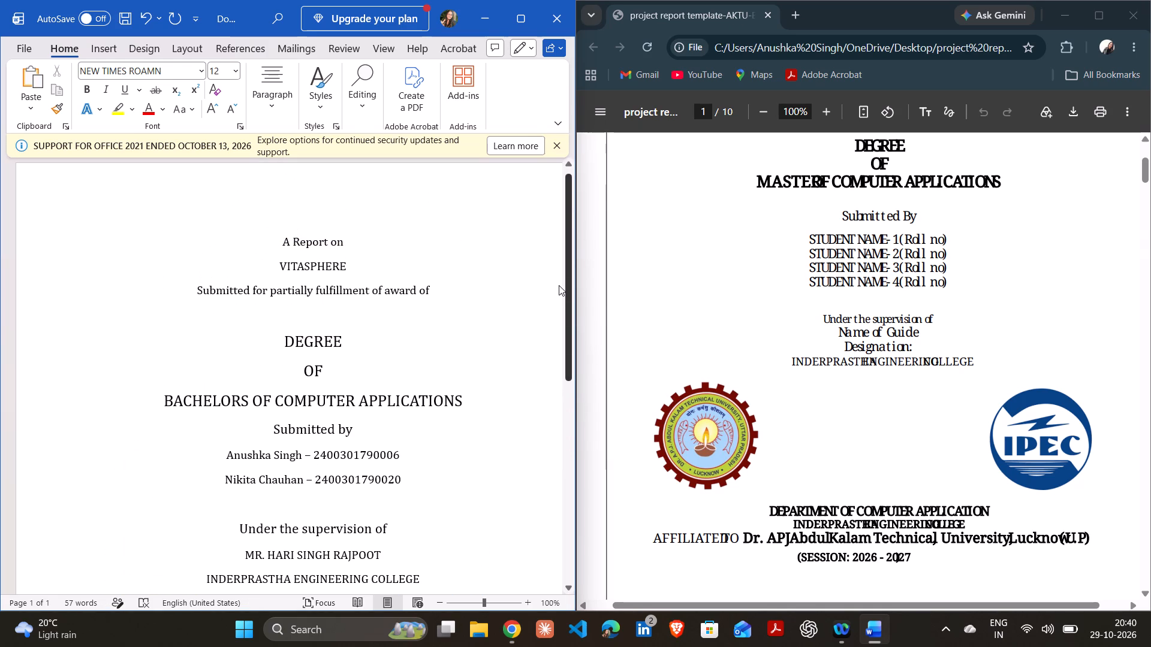
drag(559, 285, 556, 288)
drag(468, 395, 285, 334)
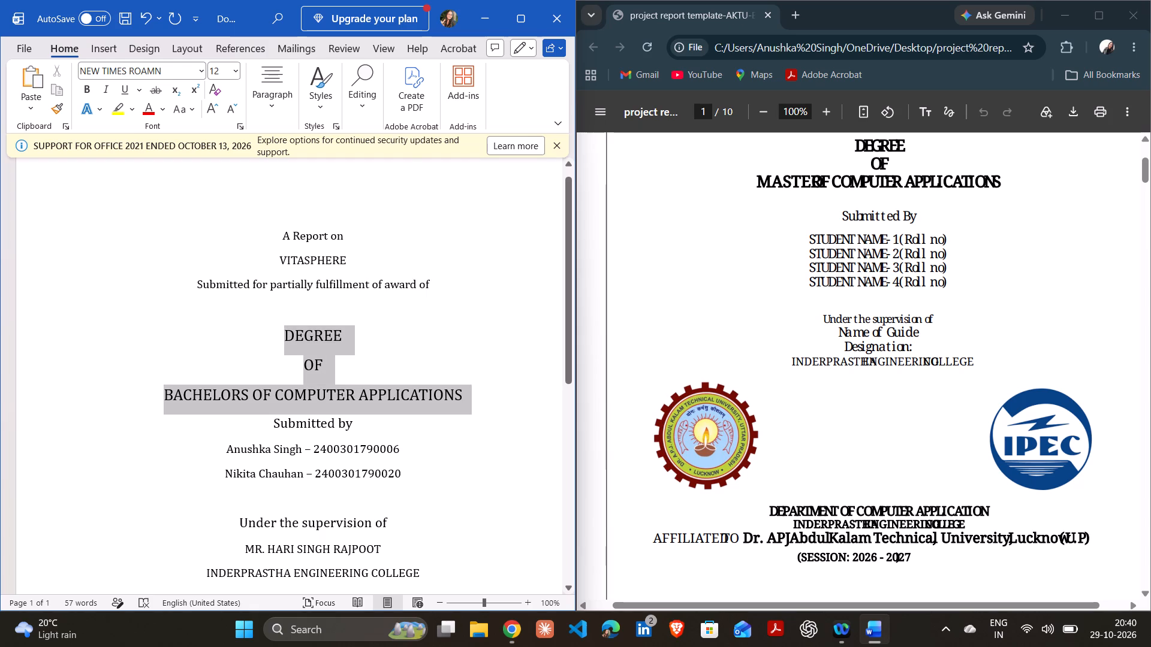
drag(285, 334, 283, 333)
click(288, 305)
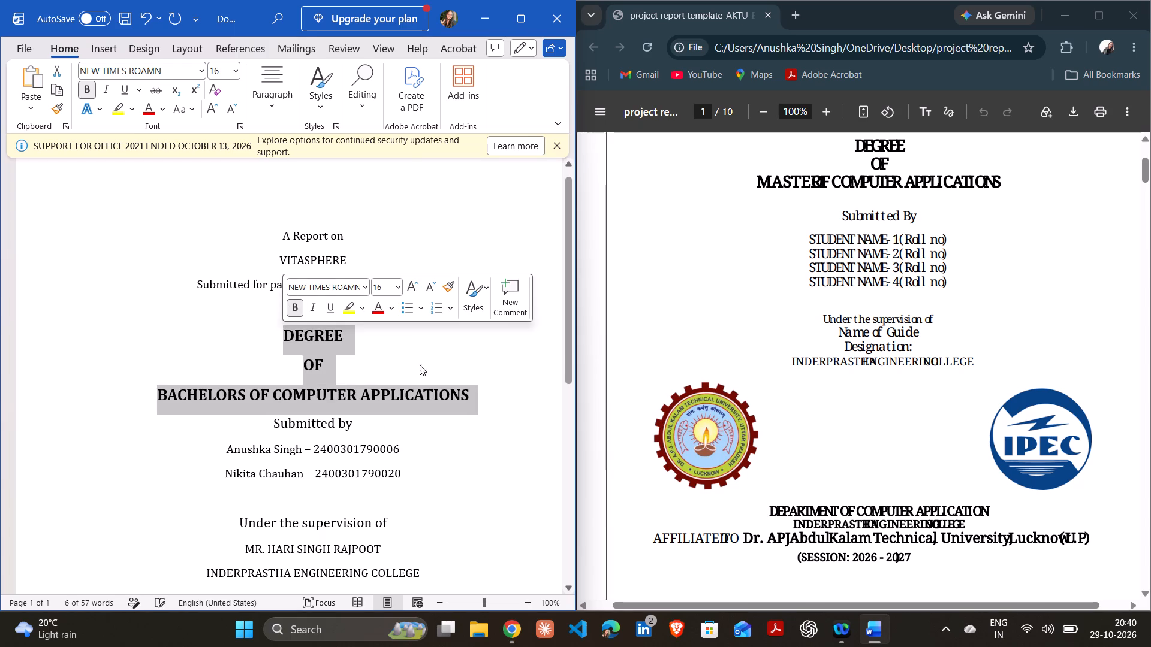
click(468, 356)
Check the top of the PDF template's title page and make the "A Report on" and "VITASPHERE" lines bold in Word.
click(688, 307)
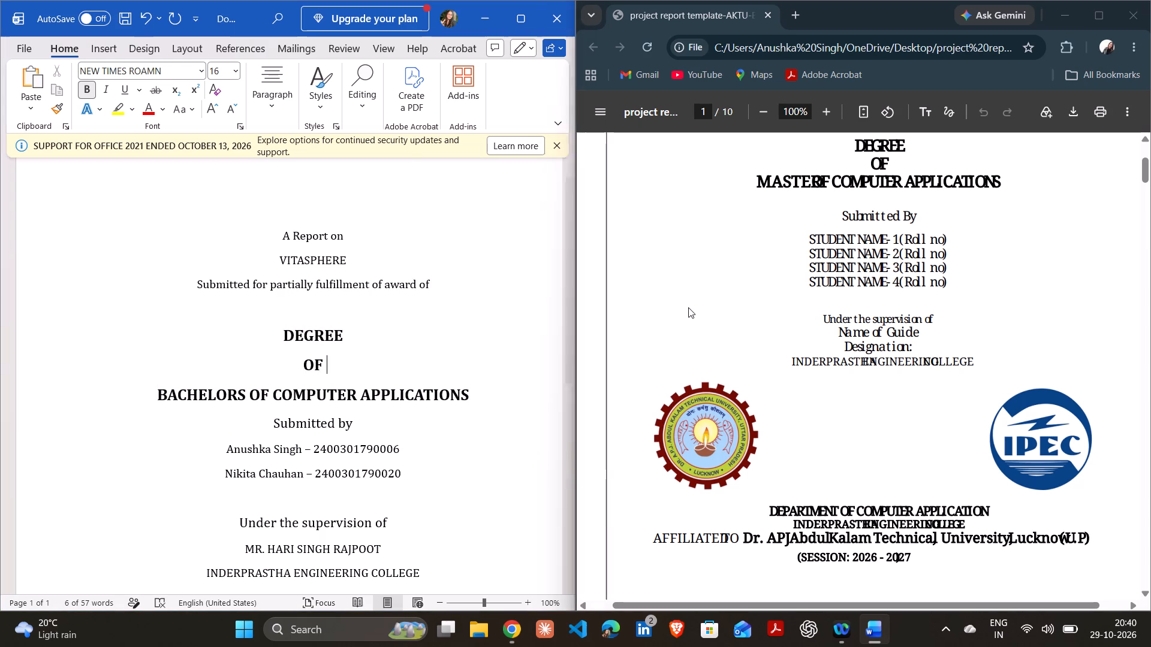
key(Up)
key(Up)
key(Up)
key(Up)
key(Up)
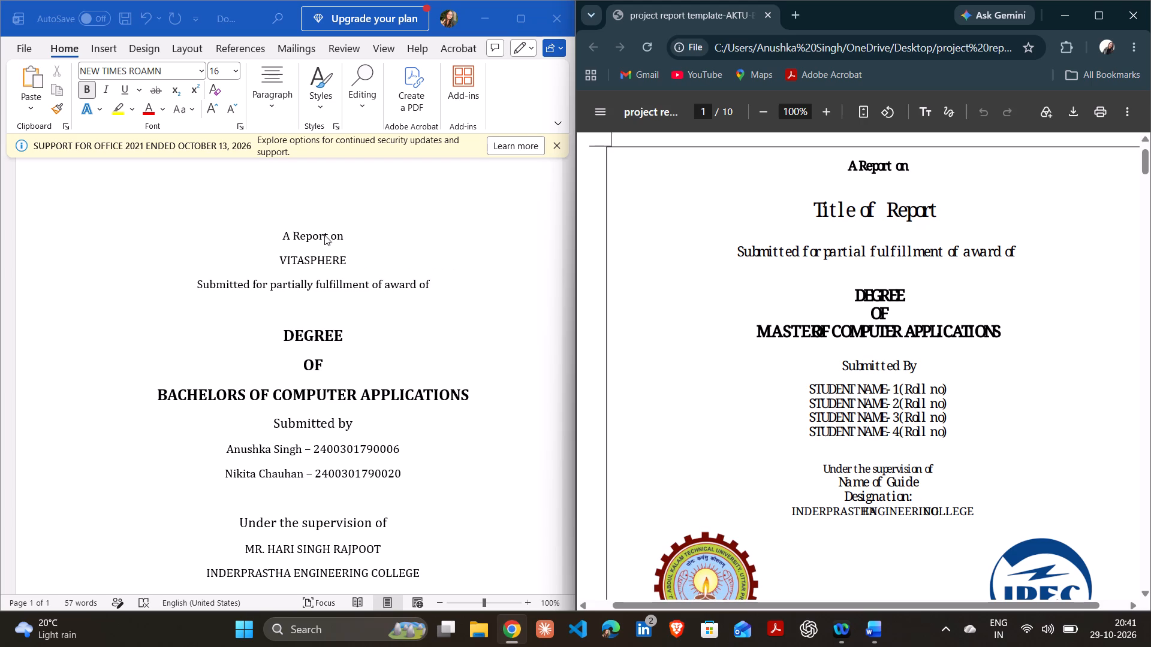
drag(342, 236, 314, 237)
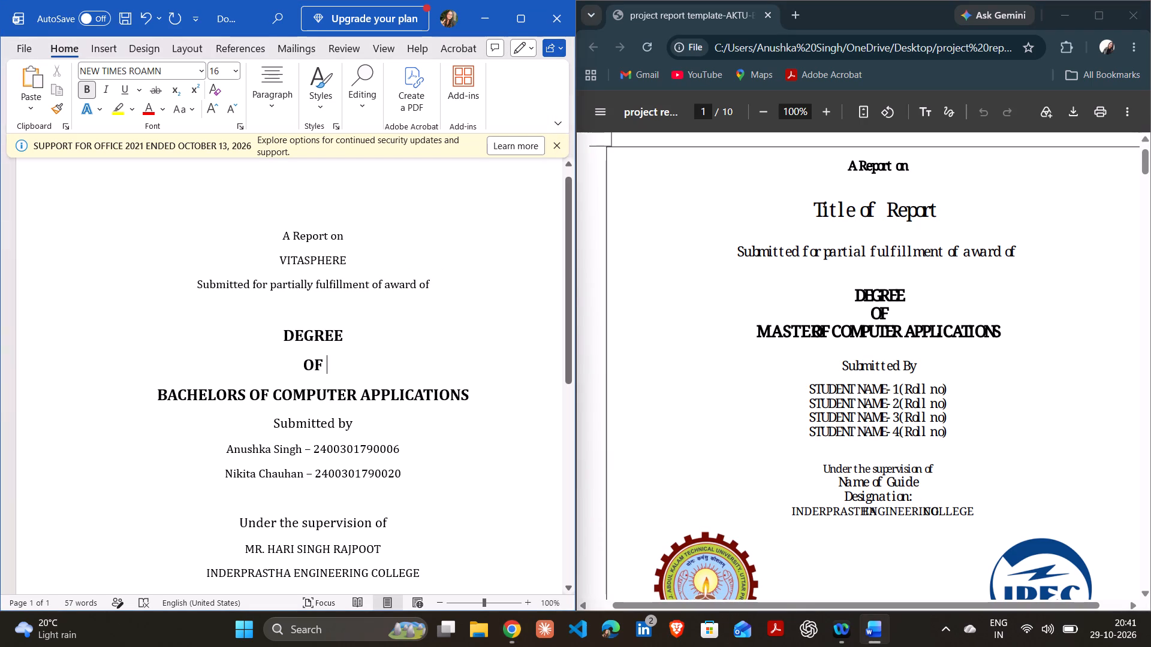
drag(350, 261, 285, 239)
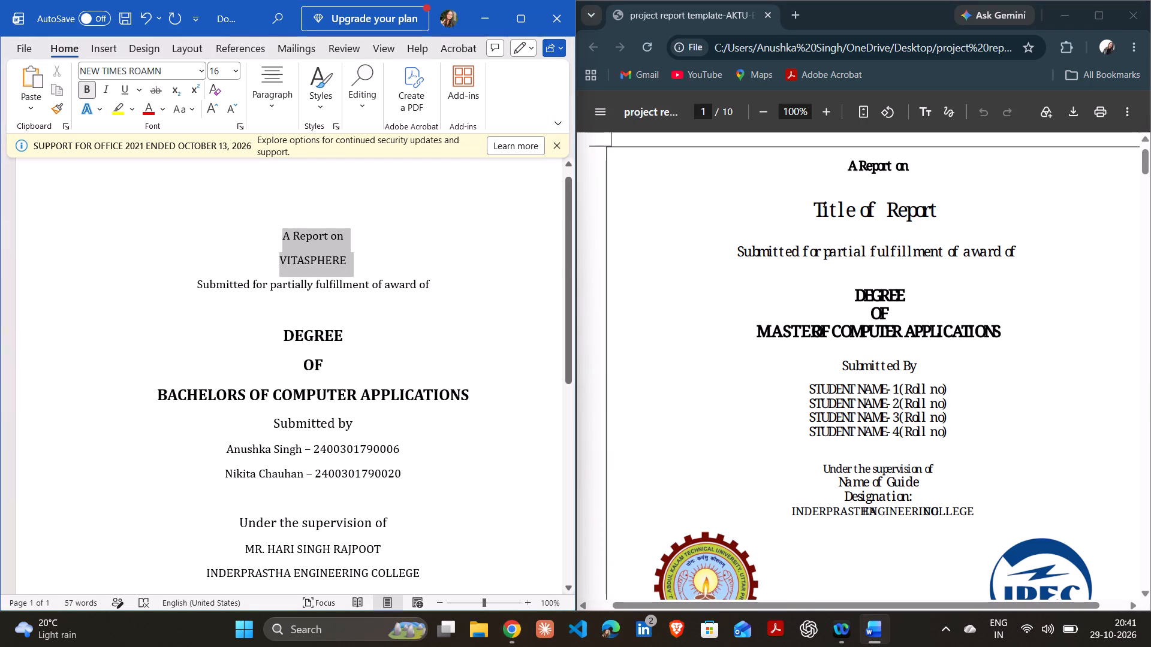
drag(285, 239, 272, 239)
click(390, 198)
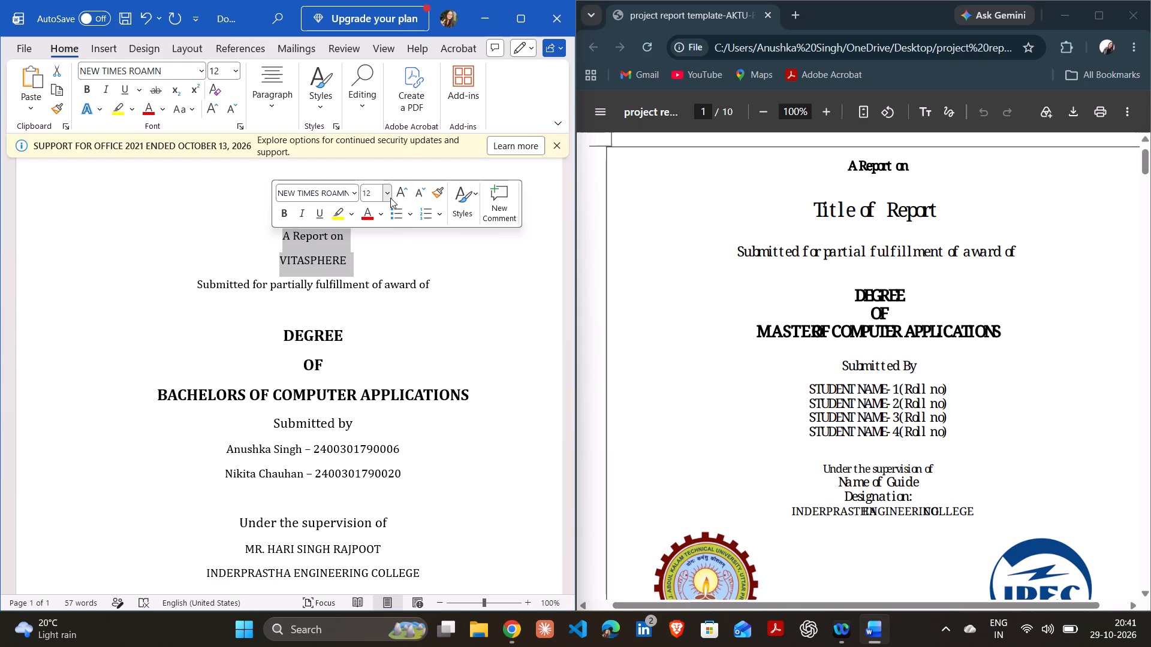
click(358, 194)
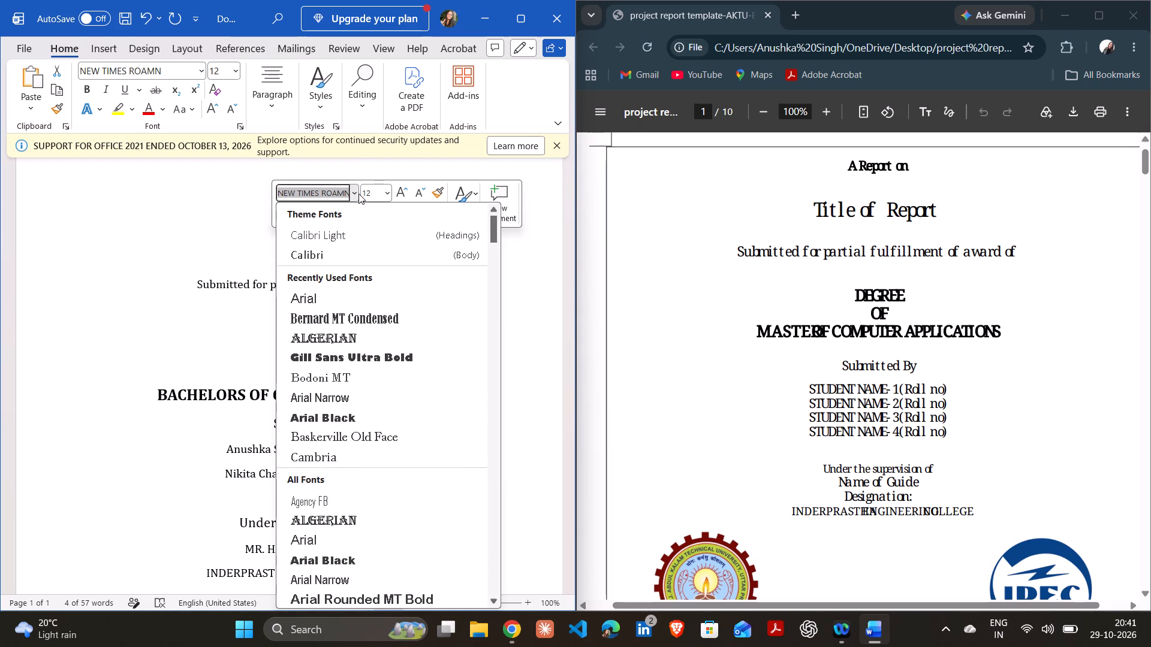
click(347, 183)
click(288, 211)
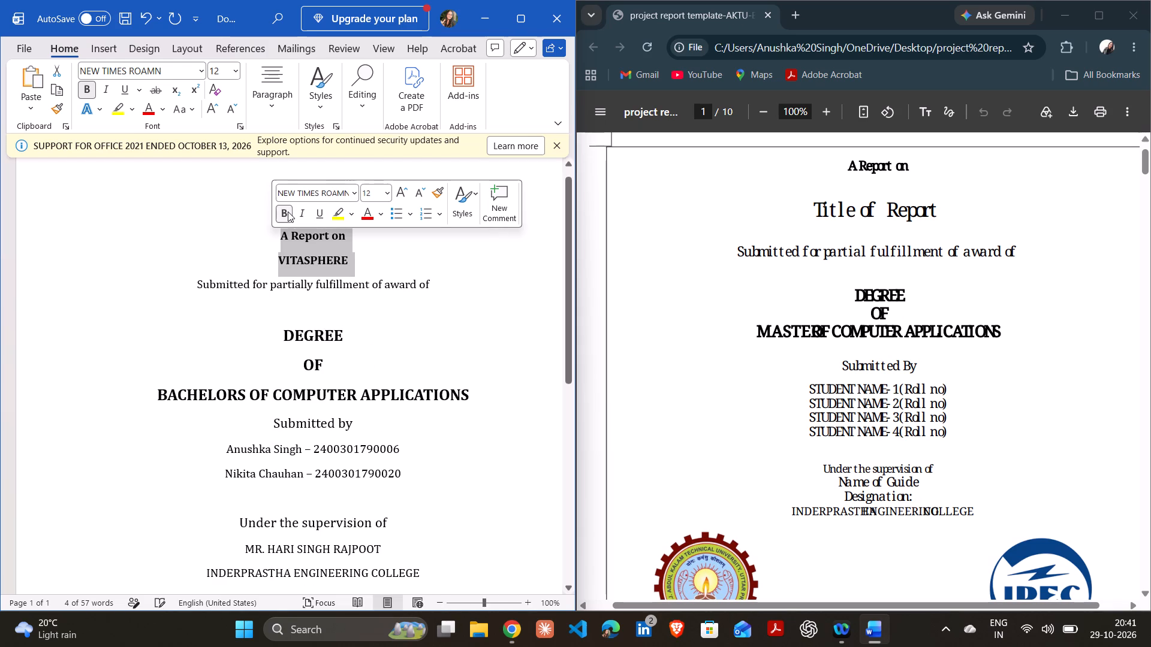
click(365, 263)
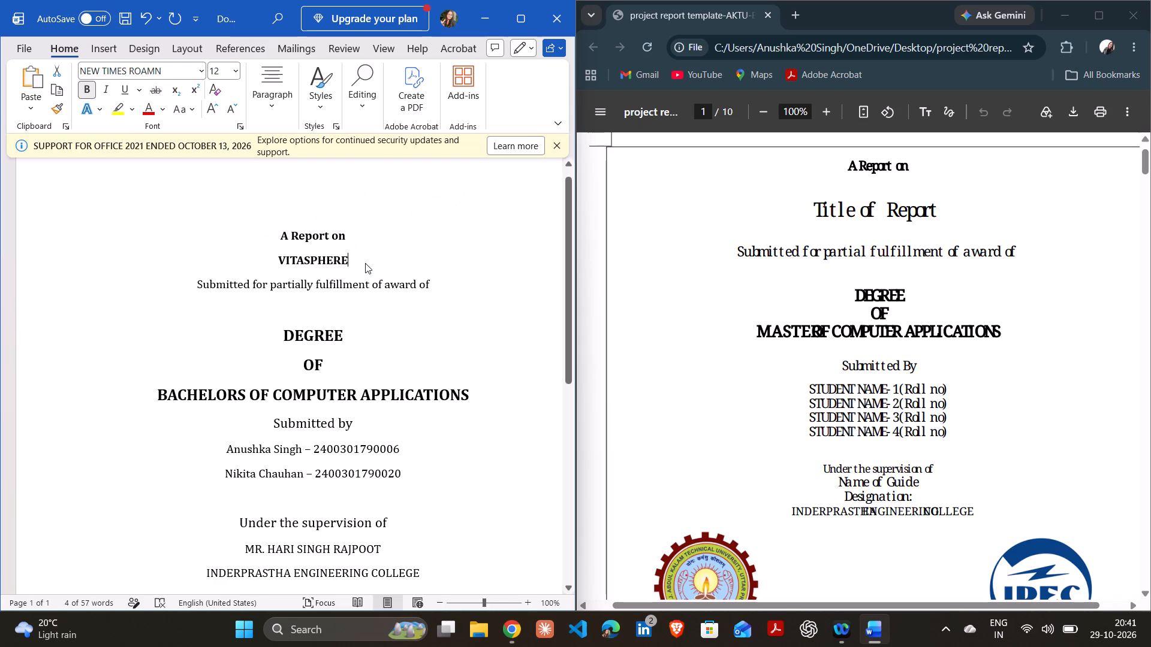
Set the "VITASPHERE" title line to font size 18 and remove its bold formatting.
drag(353, 258, 282, 263)
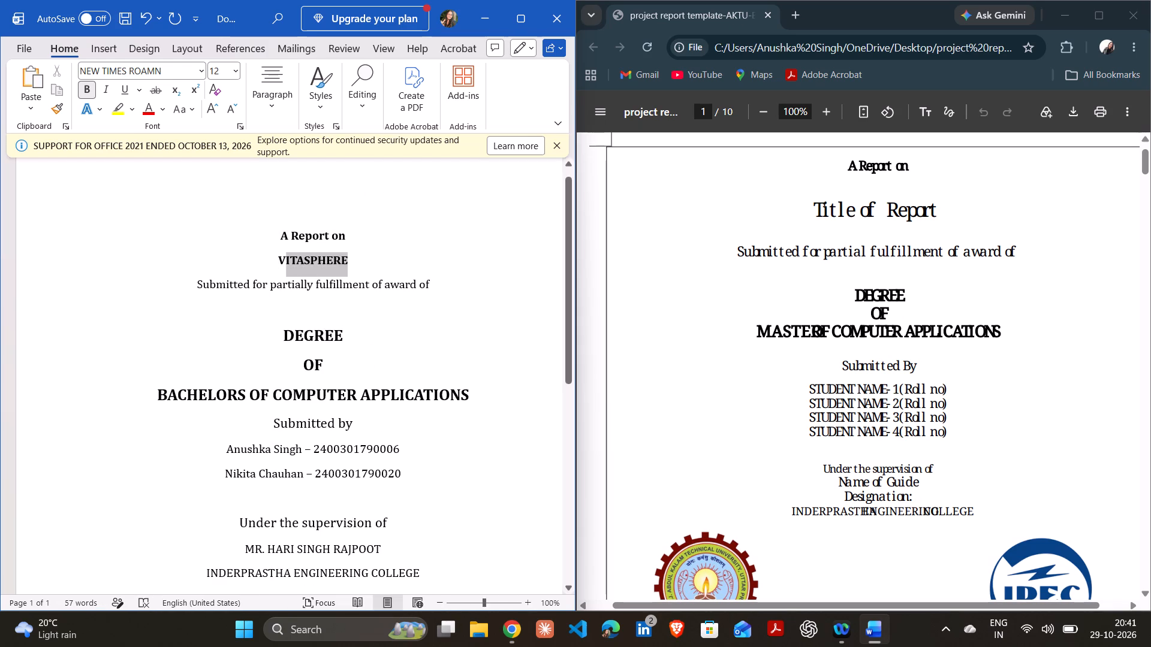
drag(282, 263, 275, 262)
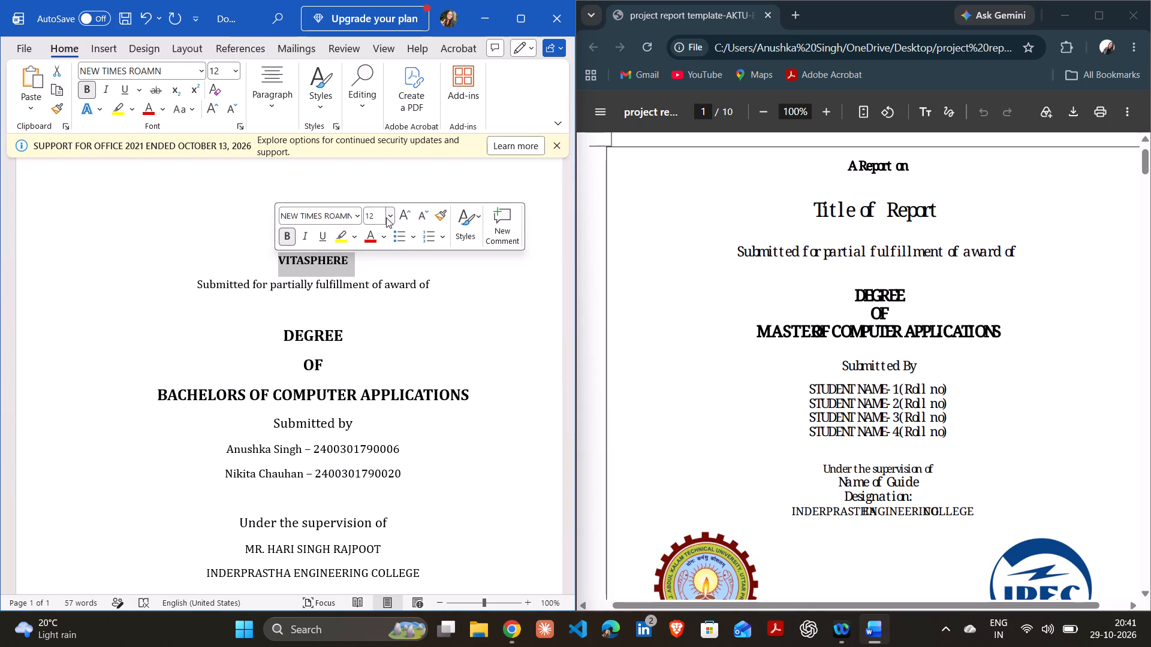
click(386, 217)
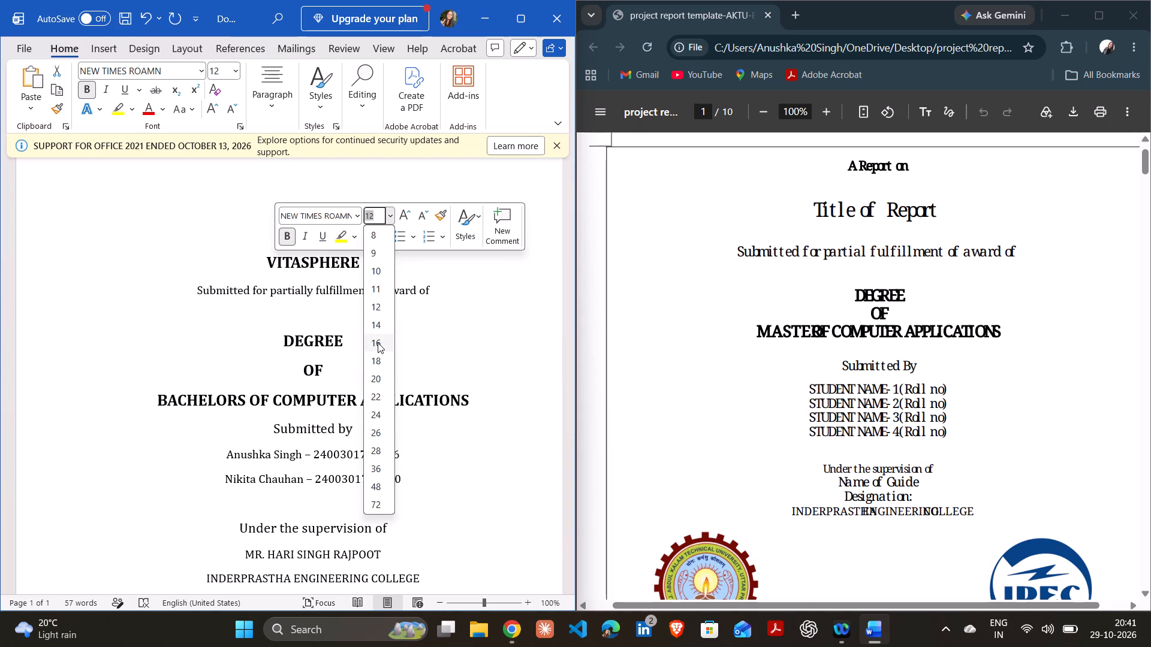
click(378, 363)
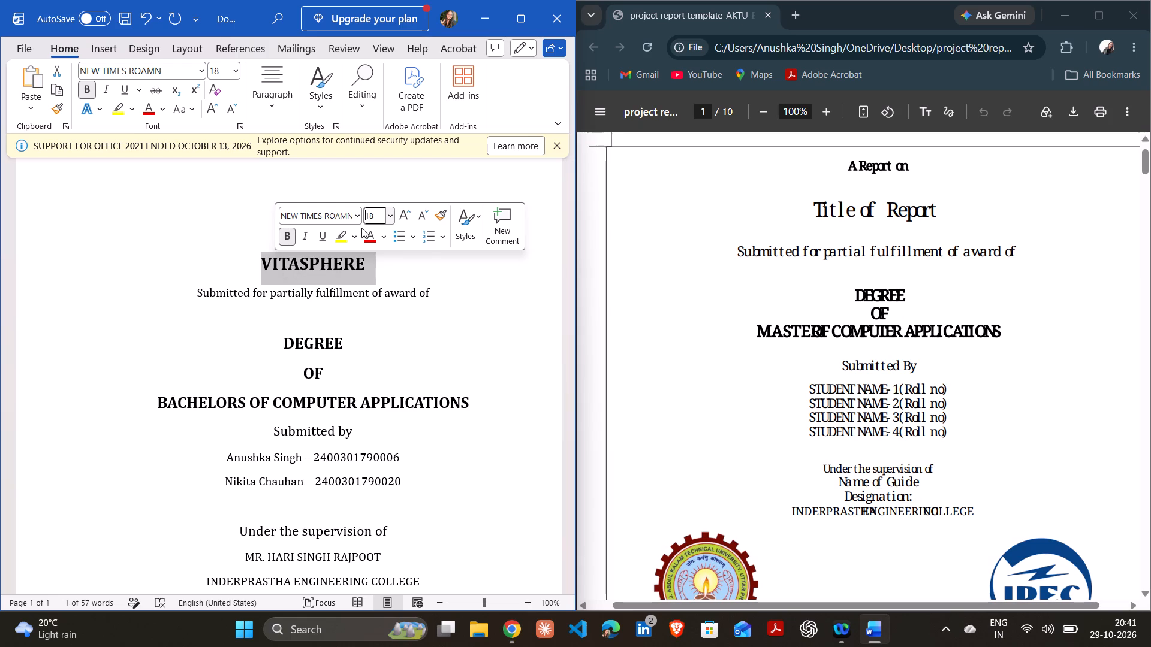
click(285, 230)
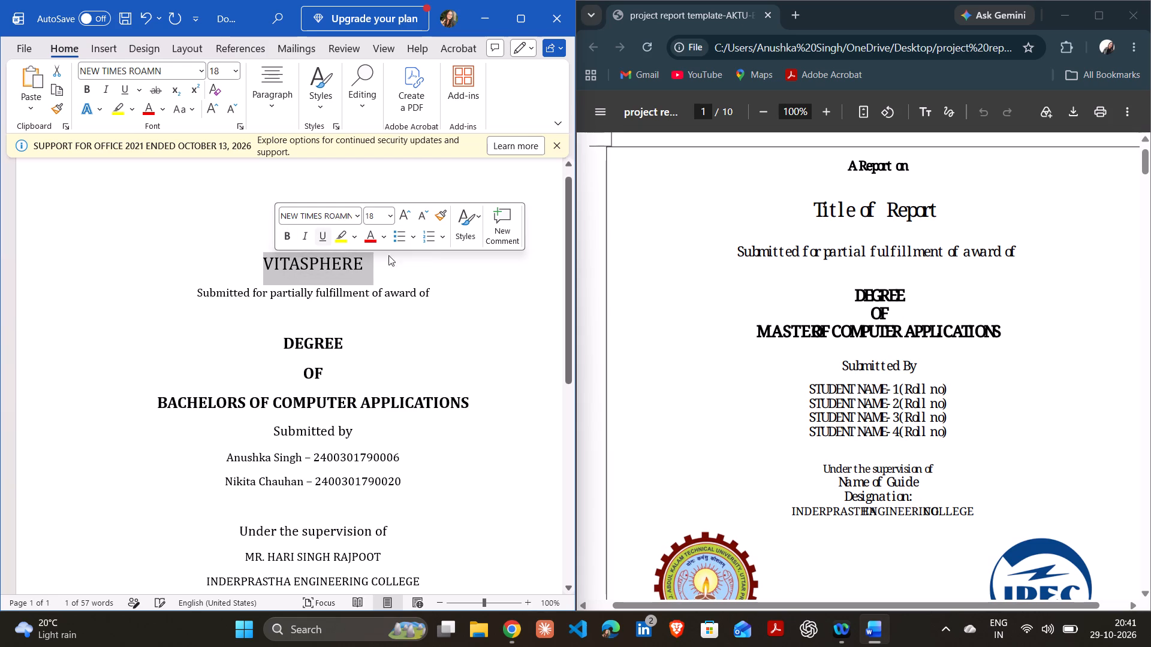
click(442, 271)
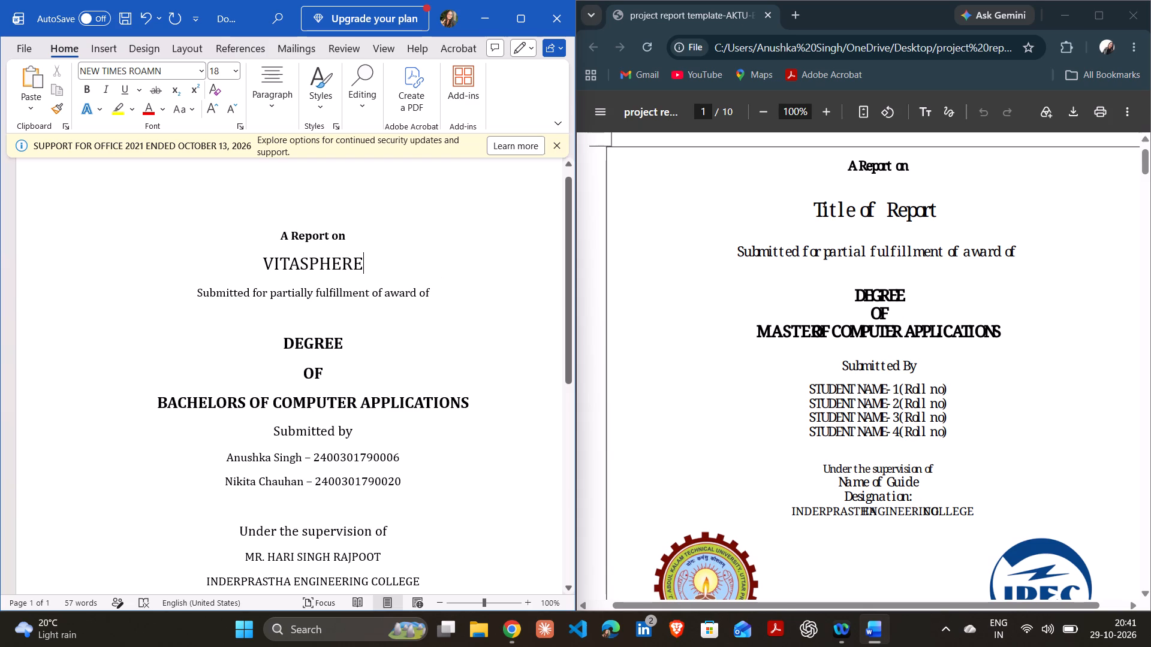
Apply the Narrow page margin preset, 1.27 cm on all sides, to the report document.
drag(569, 304, 570, 329)
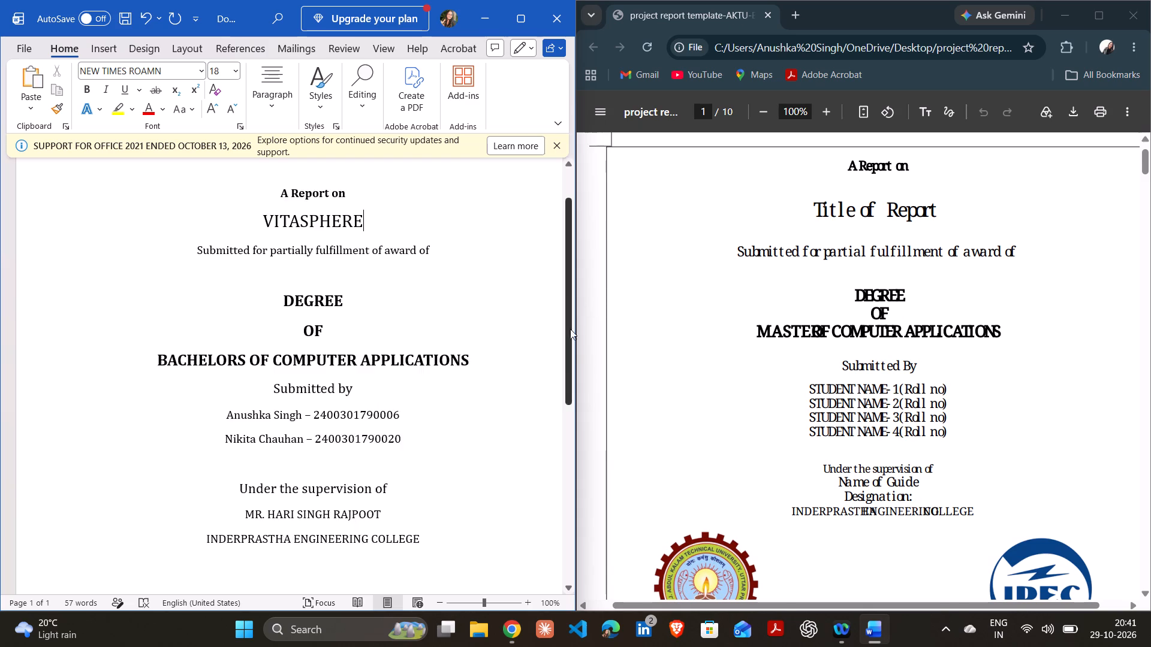
drag(570, 329, 565, 244)
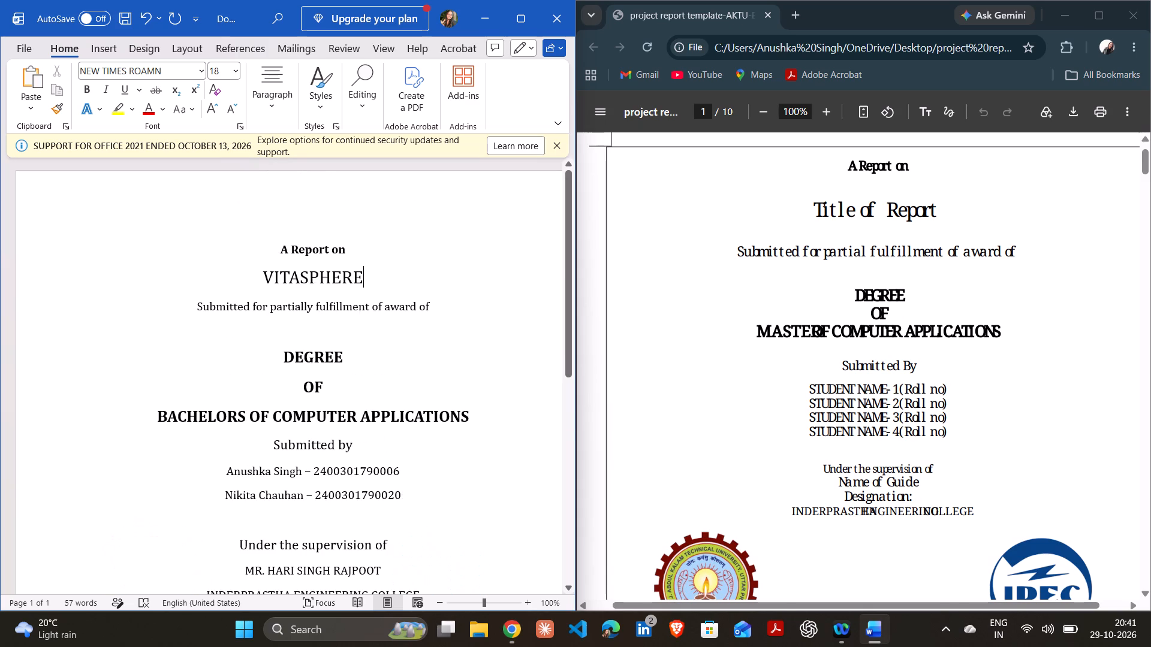
click(134, 51)
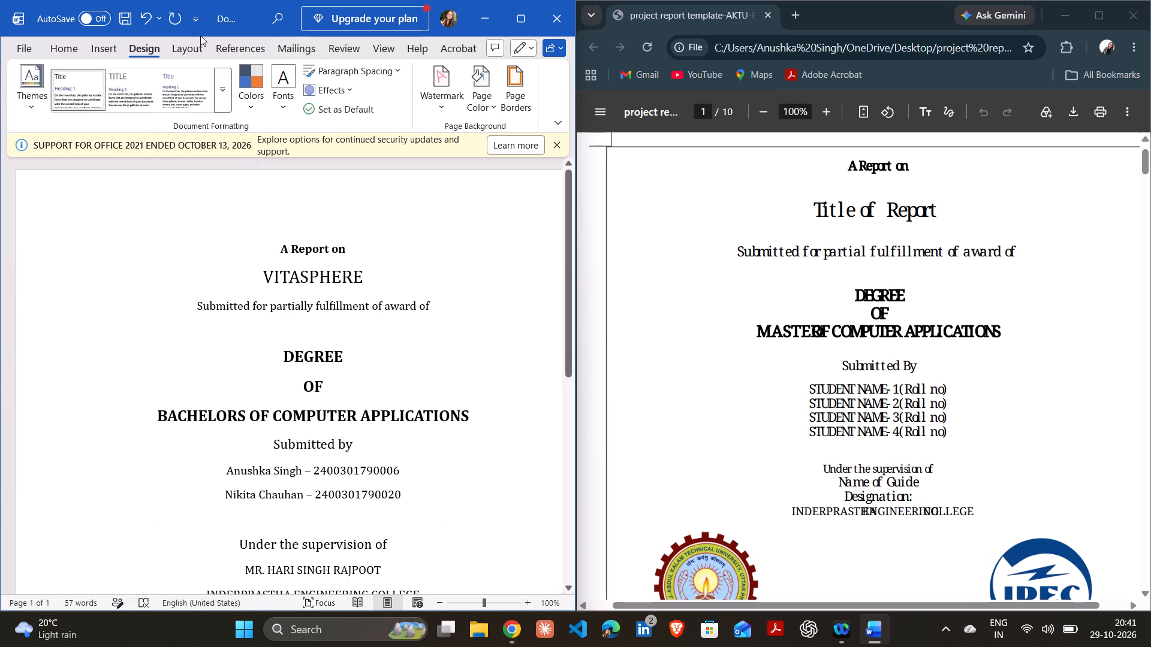
click(194, 52)
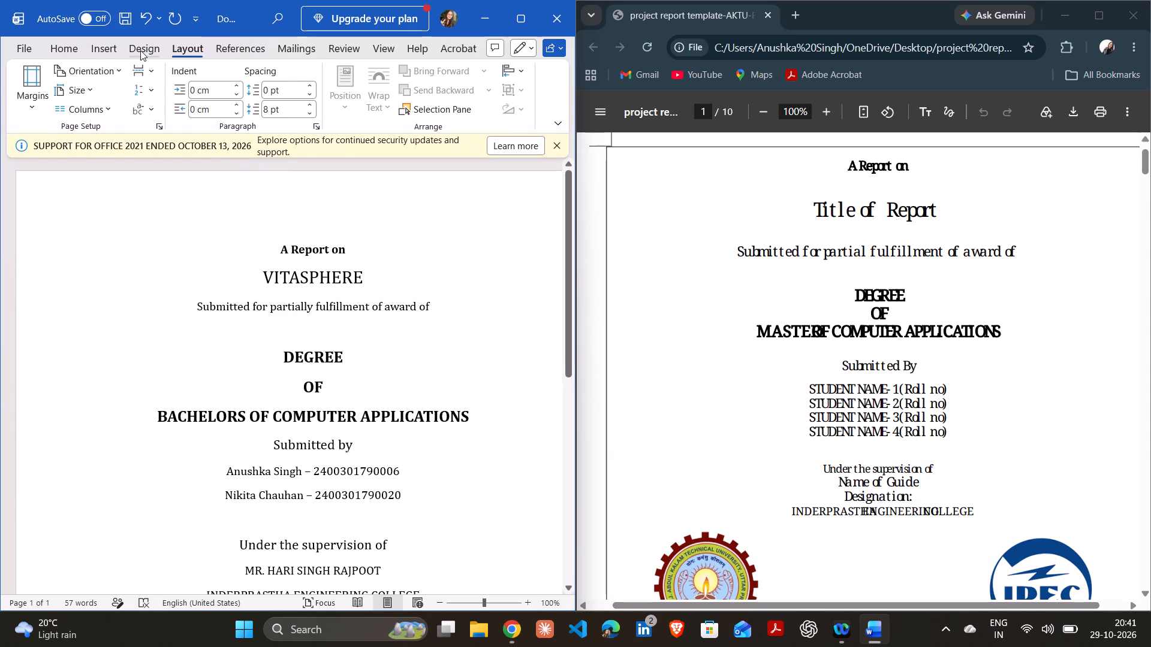
click(38, 88)
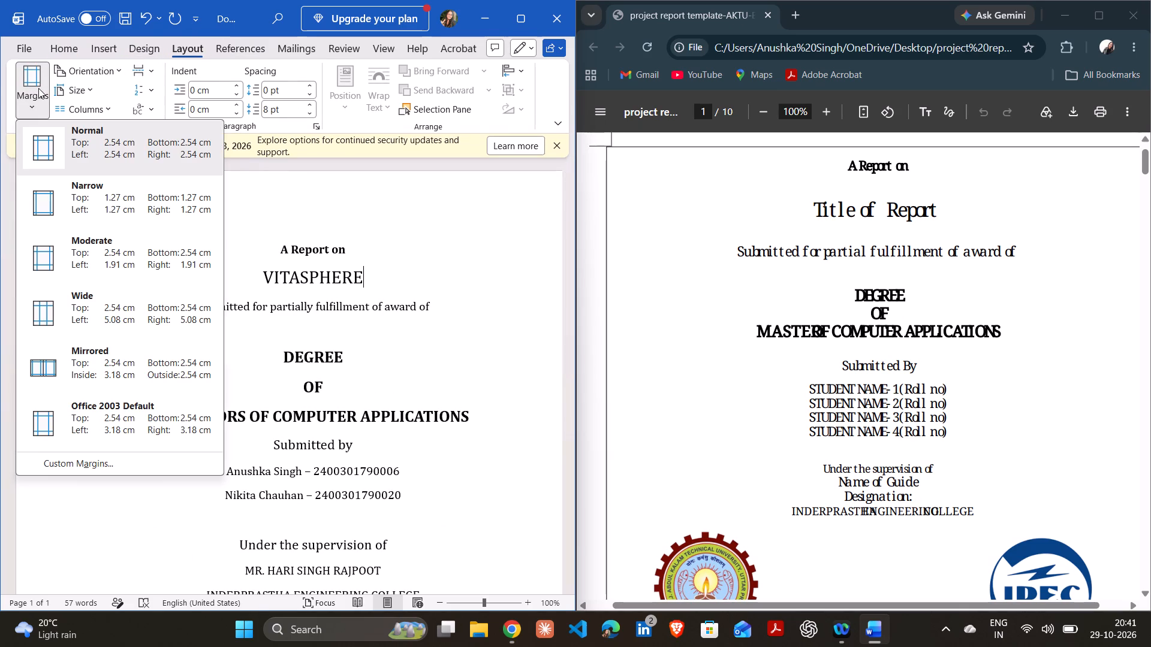
click(63, 208)
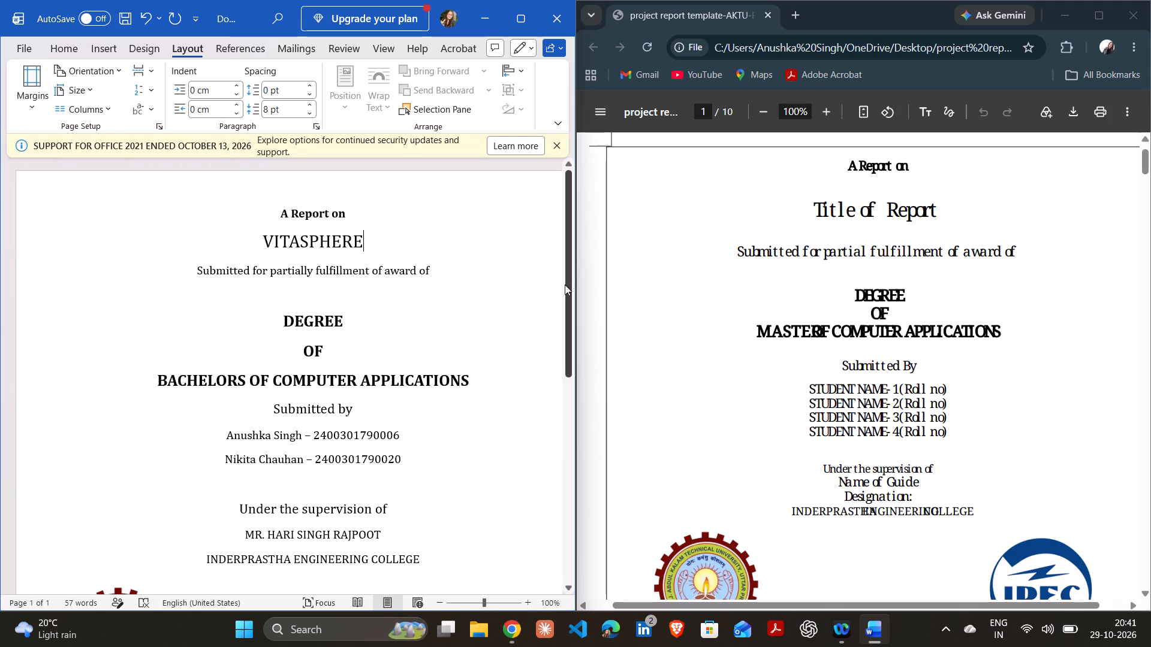
Widen the gap between the university and IPEC logos with 28 spaces, moving the IPEC logo towards the page's right margin.
drag(572, 293, 570, 398)
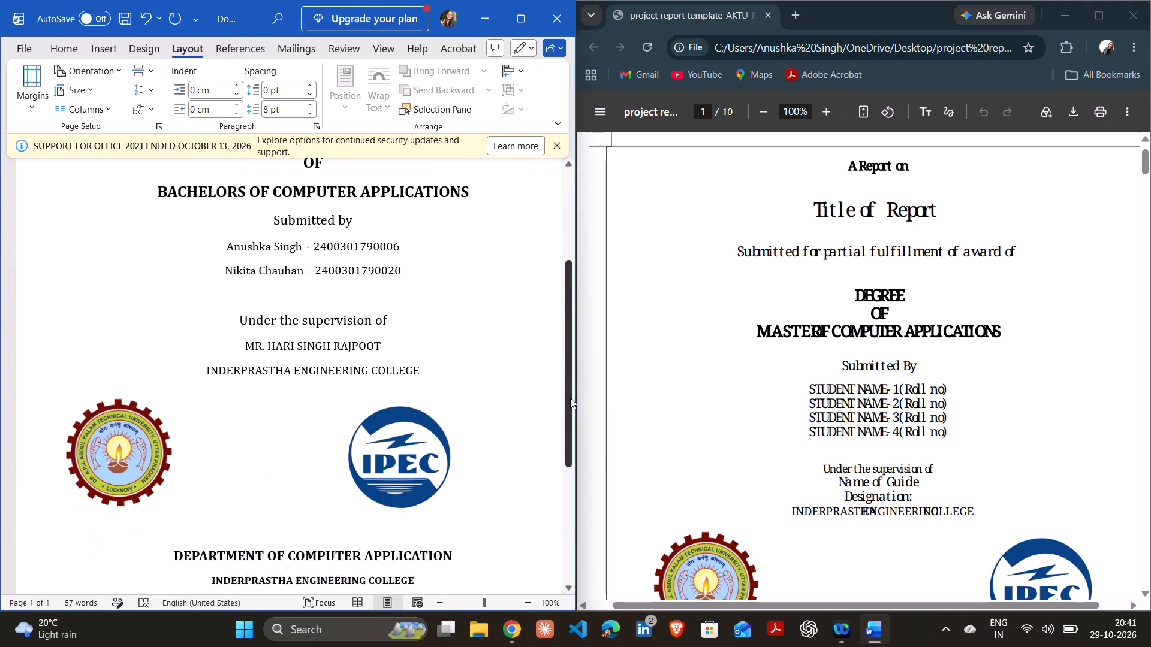
drag(570, 398, 571, 484)
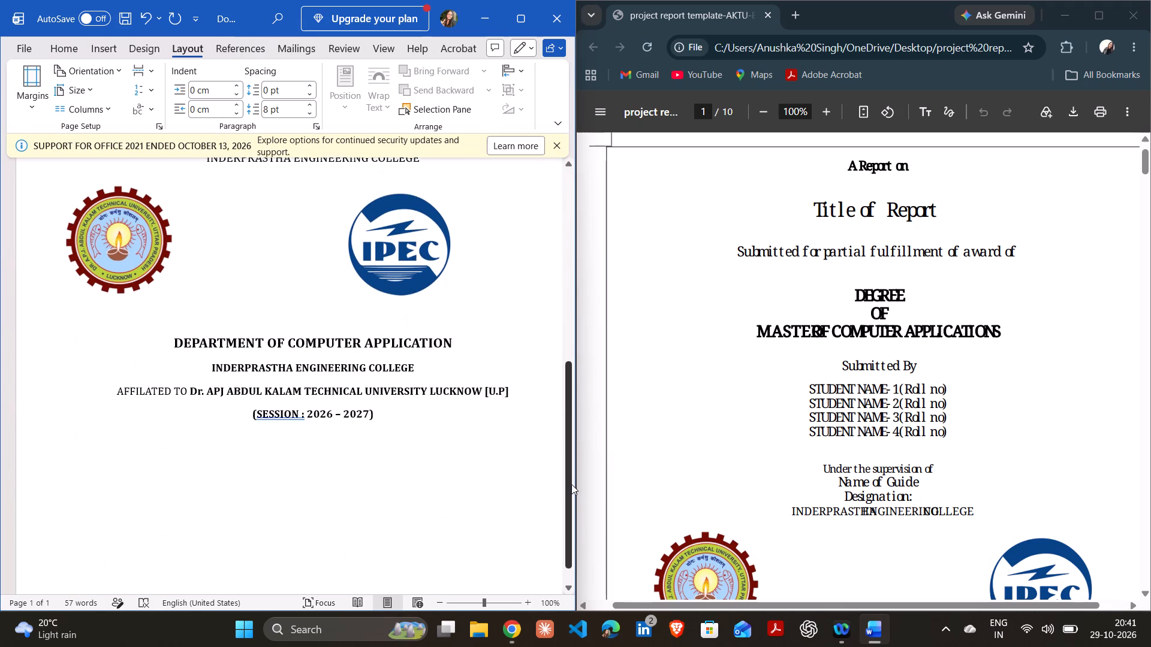
drag(571, 484, 538, 466)
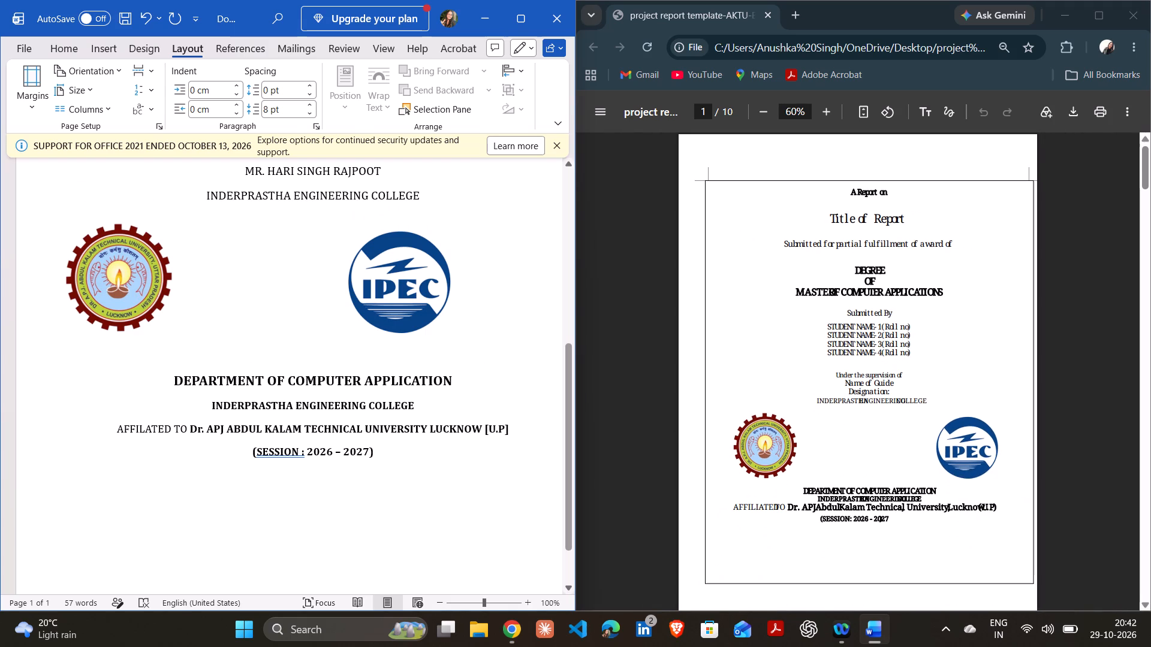
click(317, 286)
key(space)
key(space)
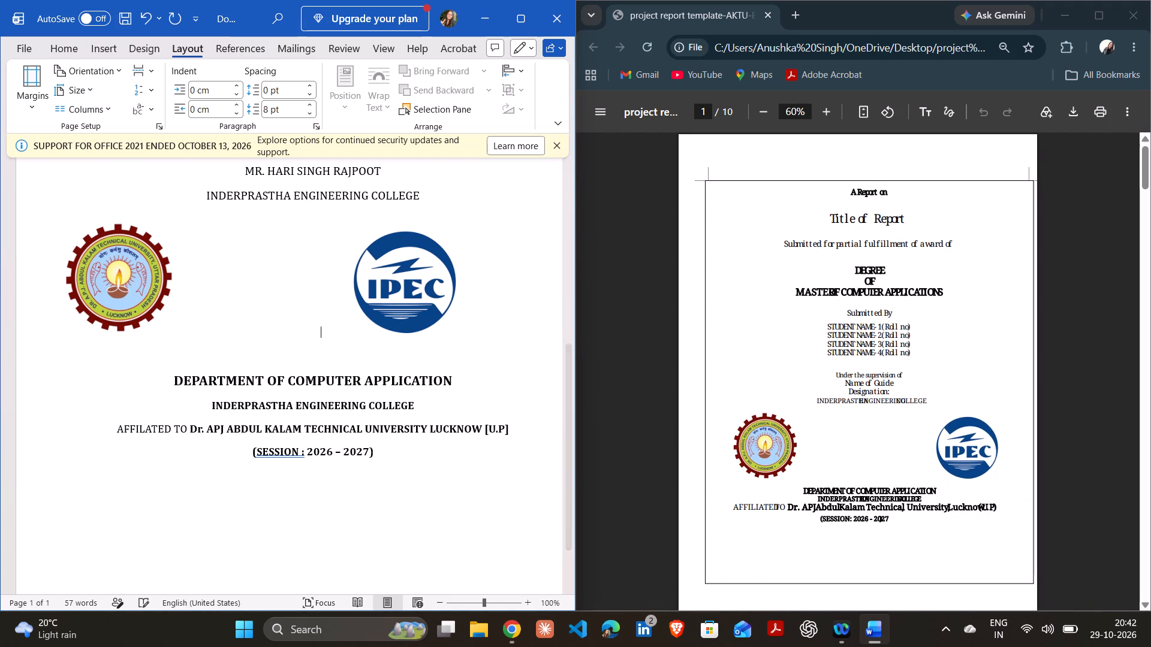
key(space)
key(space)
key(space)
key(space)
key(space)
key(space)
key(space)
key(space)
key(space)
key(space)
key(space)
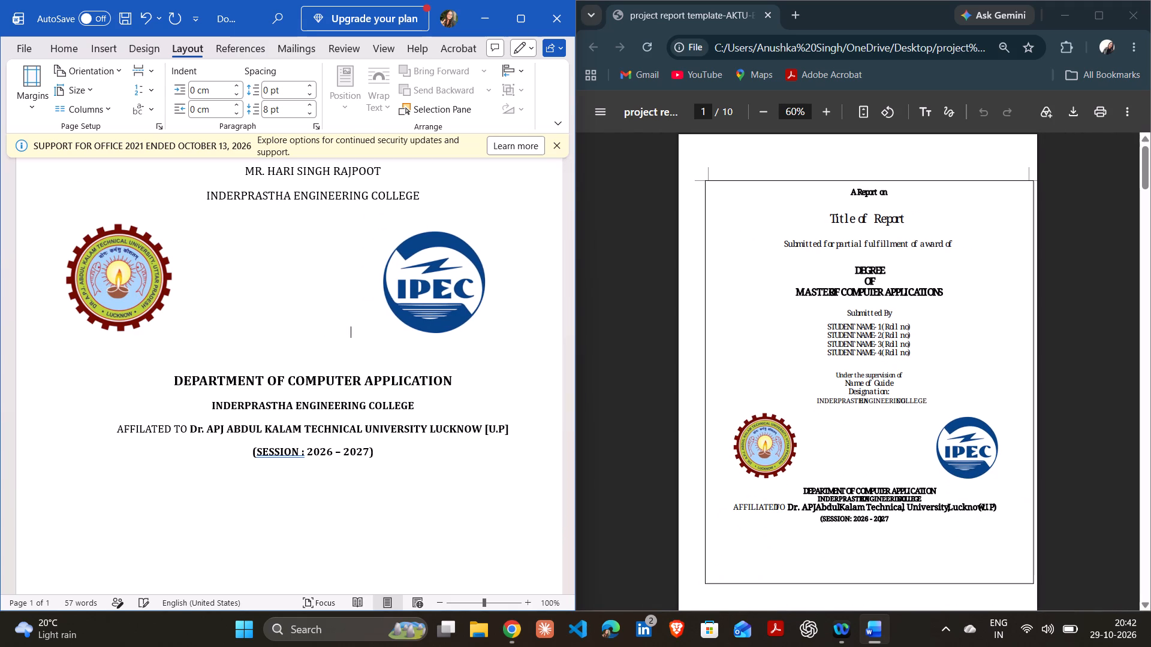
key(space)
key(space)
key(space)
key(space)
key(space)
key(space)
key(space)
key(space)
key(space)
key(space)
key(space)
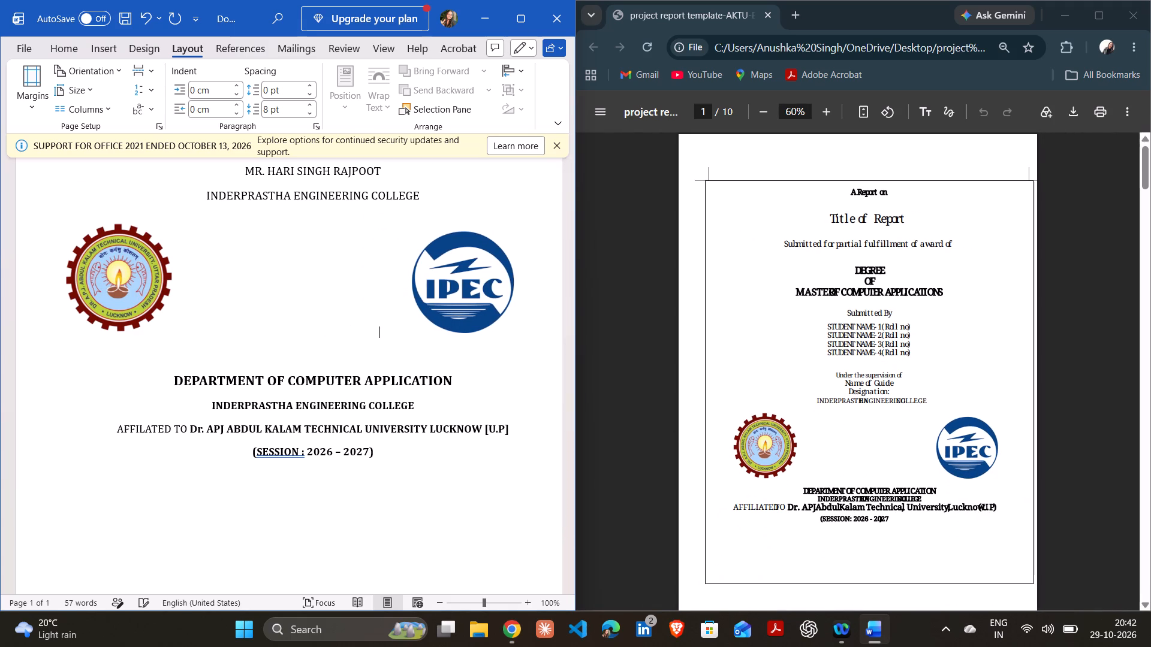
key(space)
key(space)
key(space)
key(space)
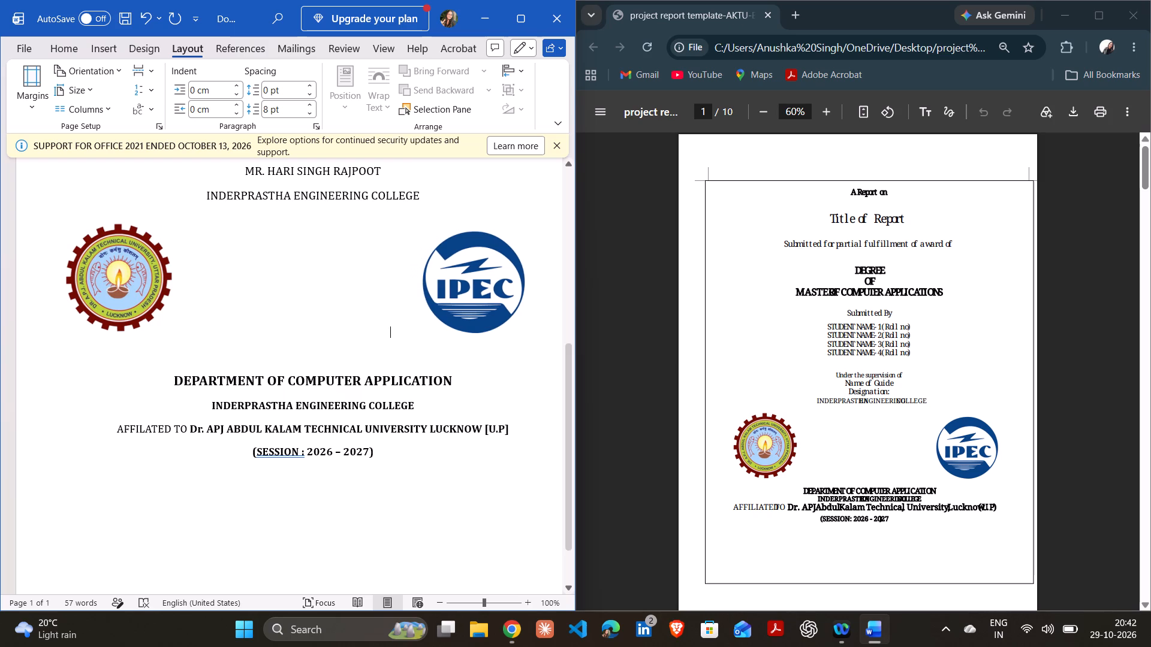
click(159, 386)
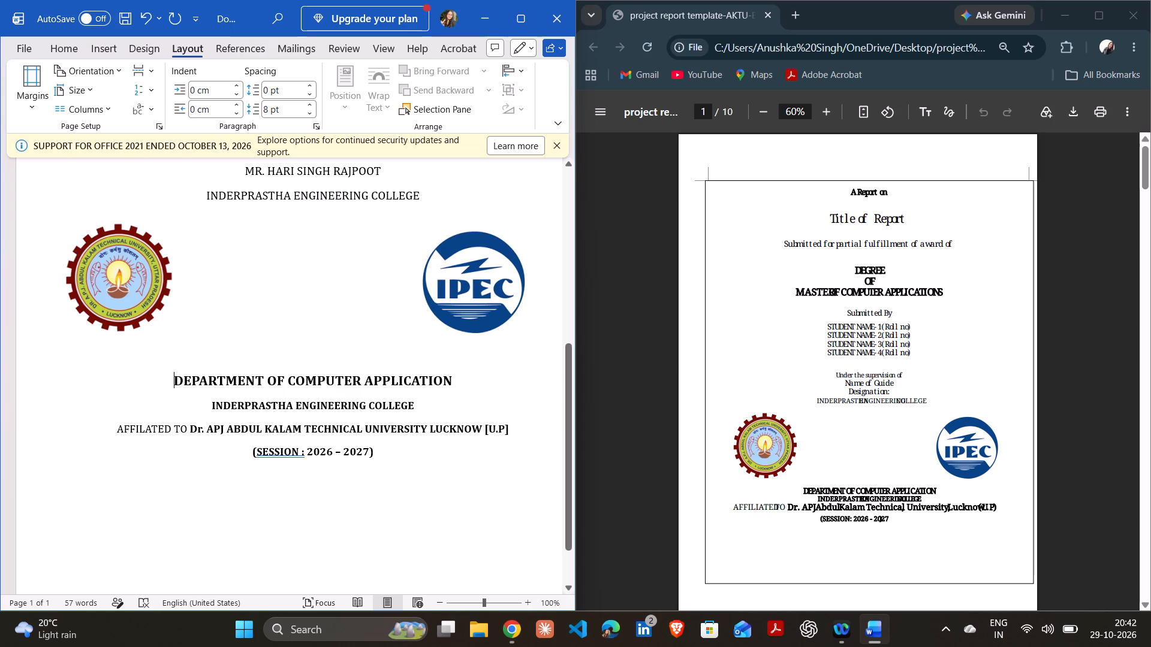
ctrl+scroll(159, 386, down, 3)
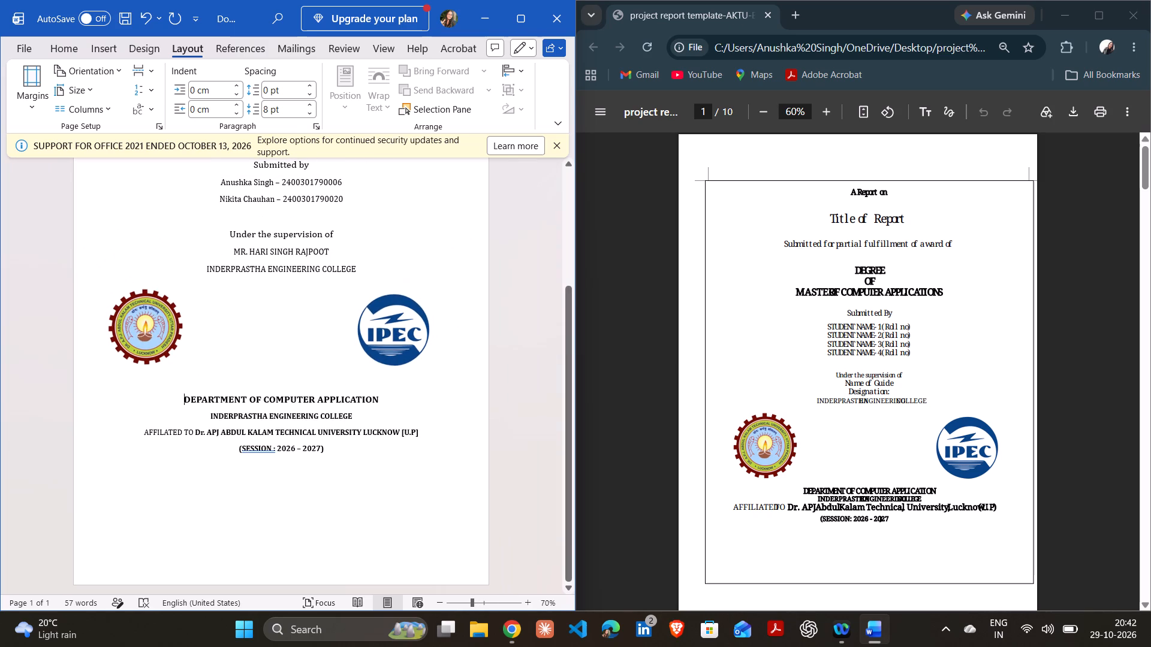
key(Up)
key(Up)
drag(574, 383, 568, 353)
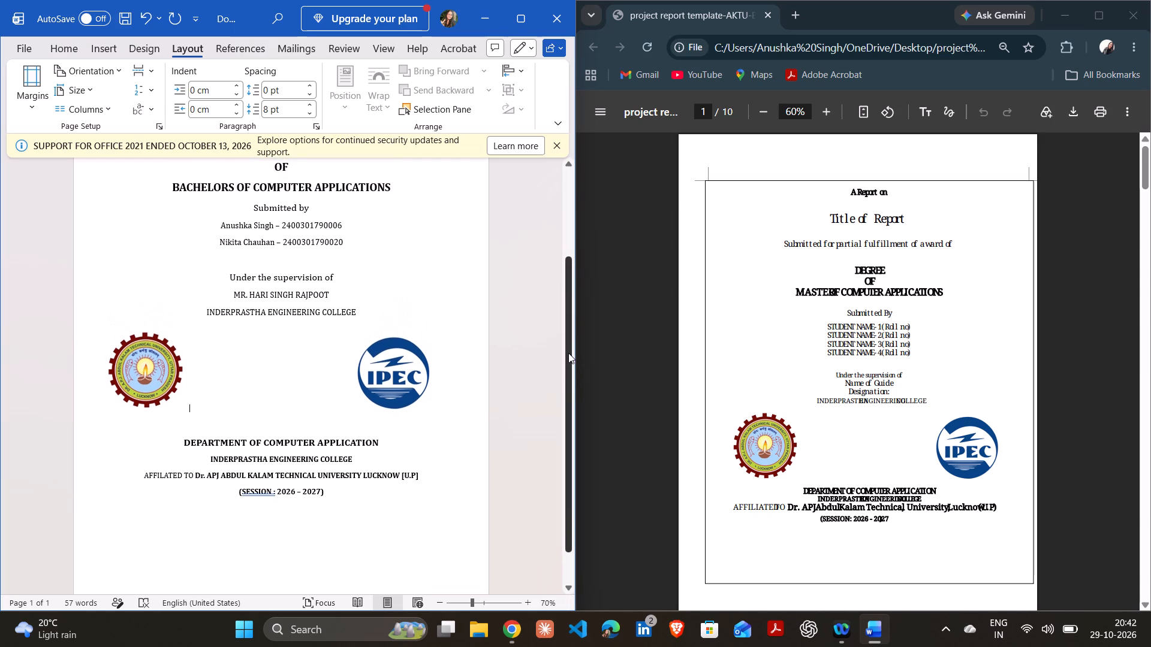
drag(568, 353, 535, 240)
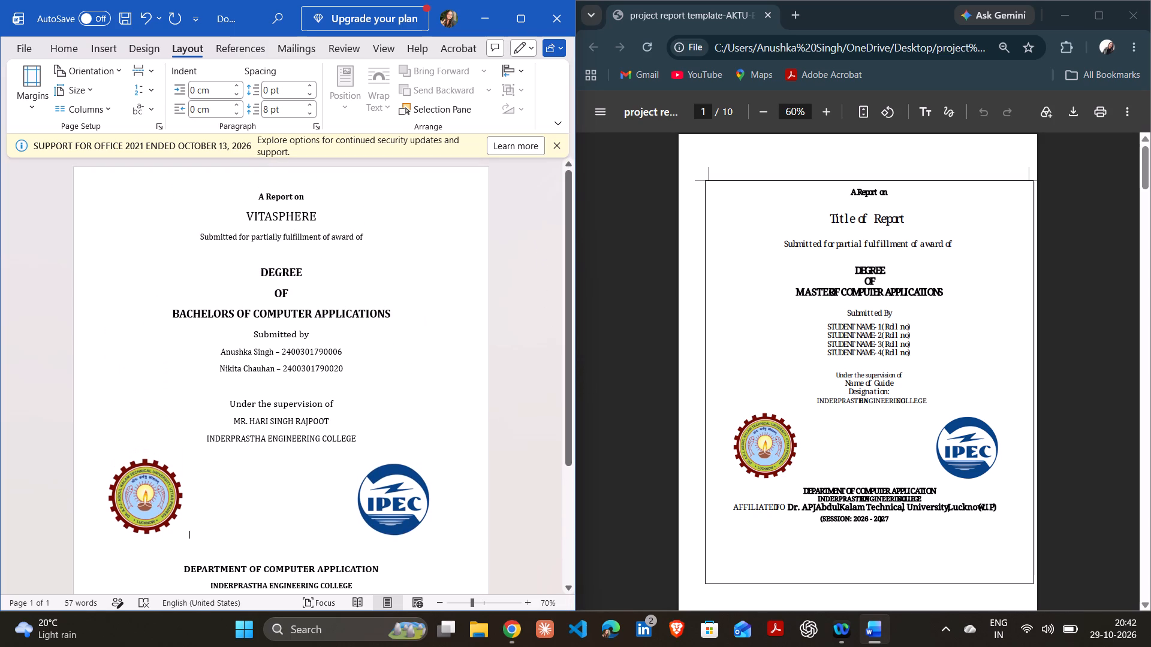
Insert two blank lines above "A Report on" at the top of the report's title page.
click(235, 197)
key(Return)
key(Return)
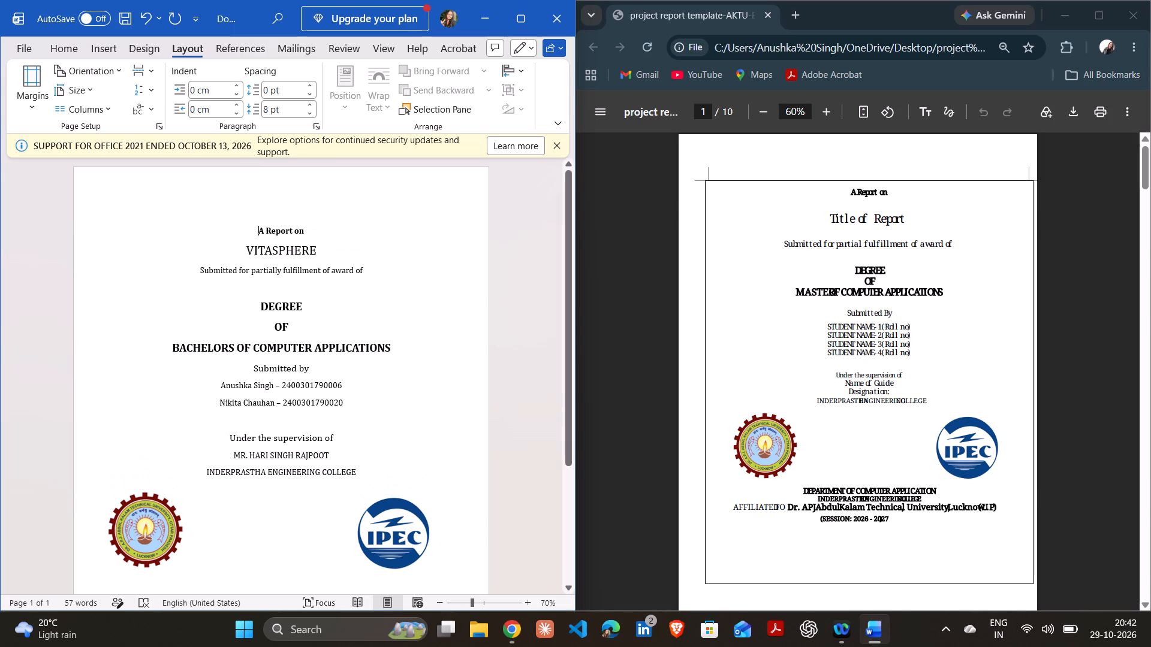
Add a space between the opening parenthesis and "SESSION" in the session line at the bottom of the title page.
click(493, 298)
drag(568, 300, 573, 467)
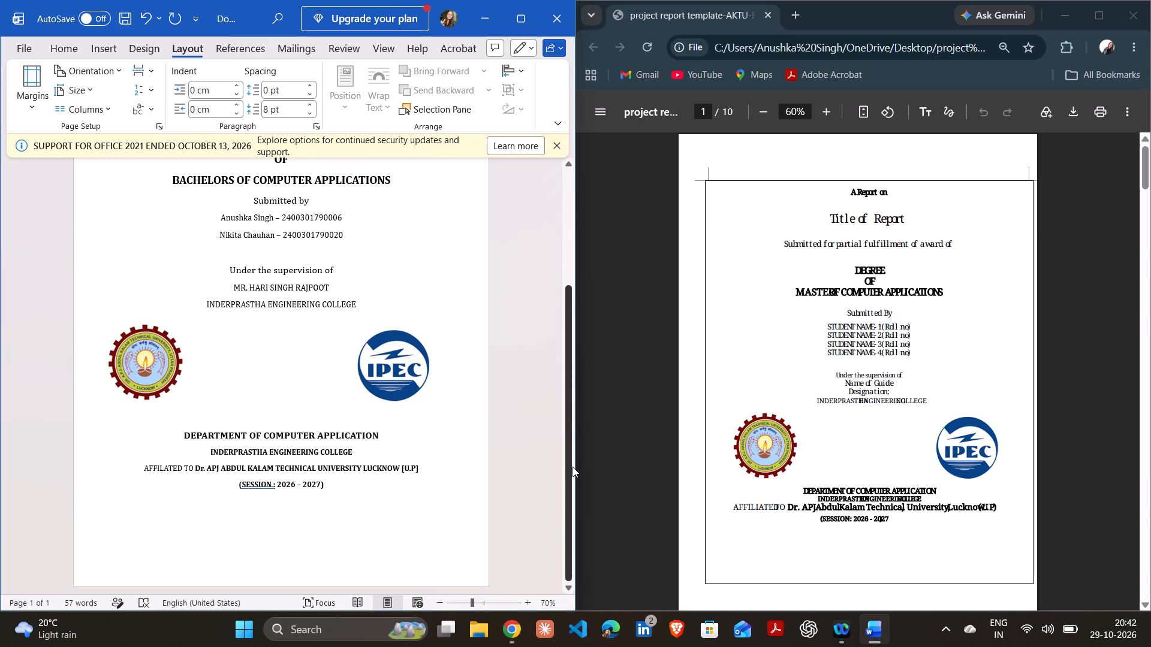
drag(573, 467, 567, 339)
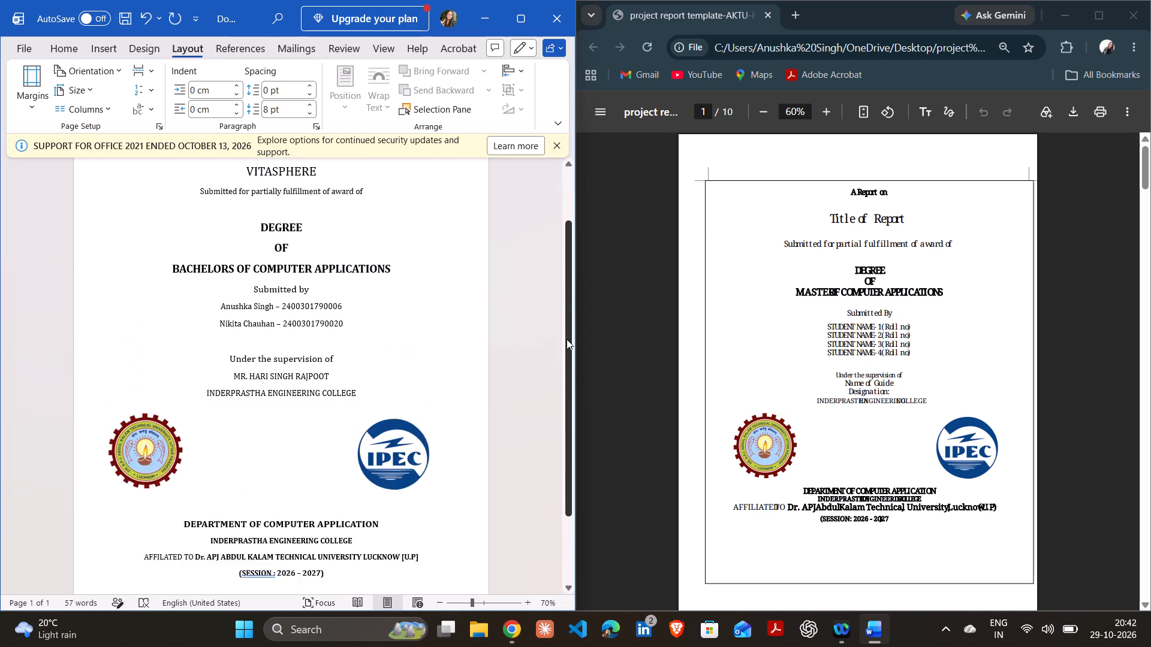
drag(567, 339, 586, 458)
click(254, 477)
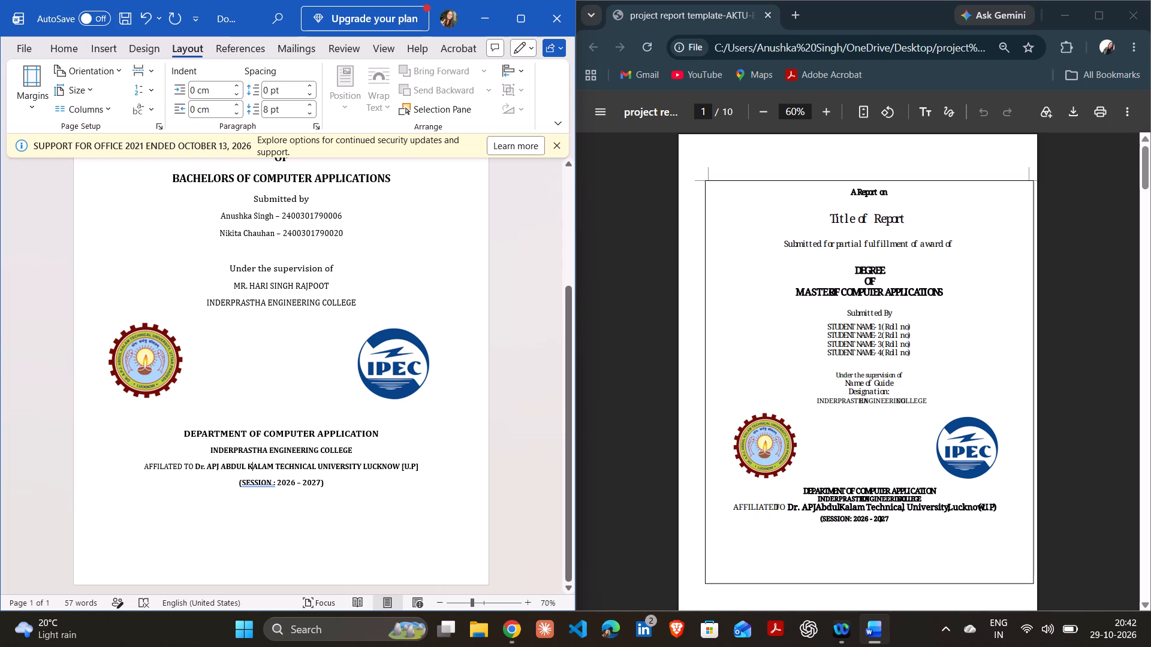
click(257, 483)
drag(270, 485, 243, 483)
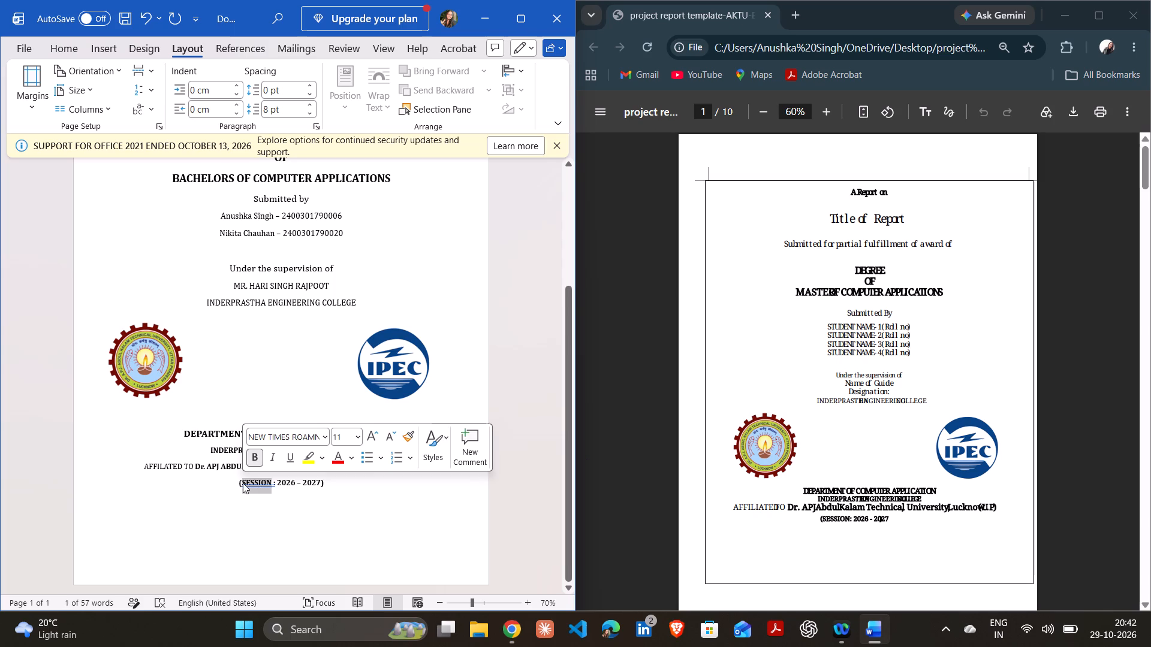
click(243, 483)
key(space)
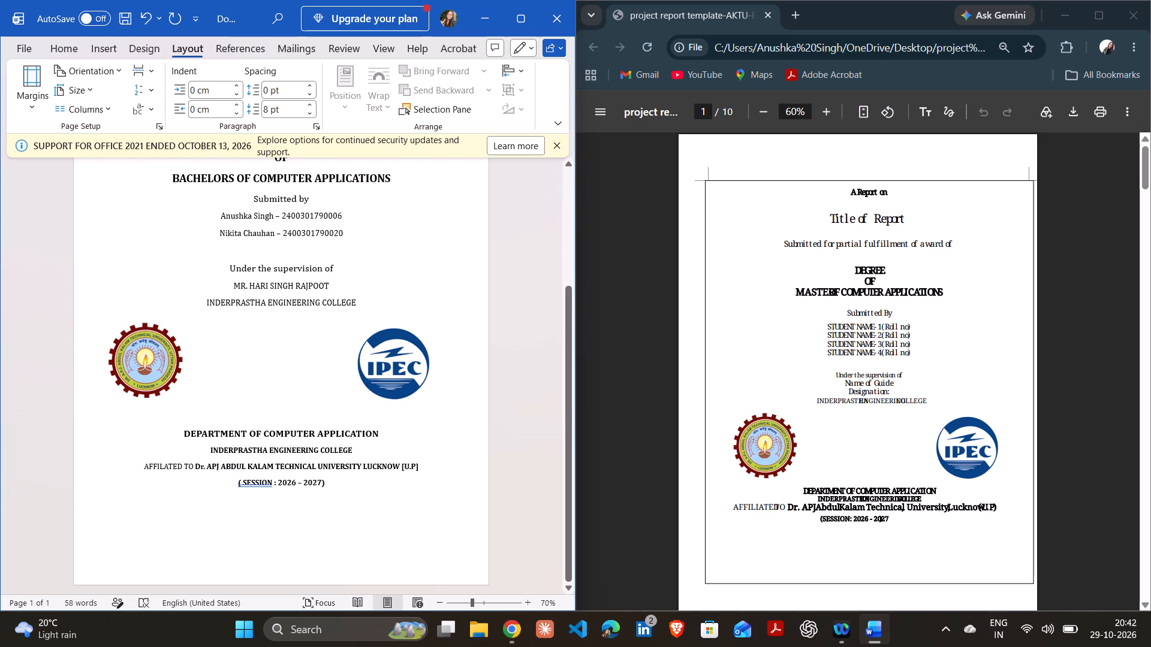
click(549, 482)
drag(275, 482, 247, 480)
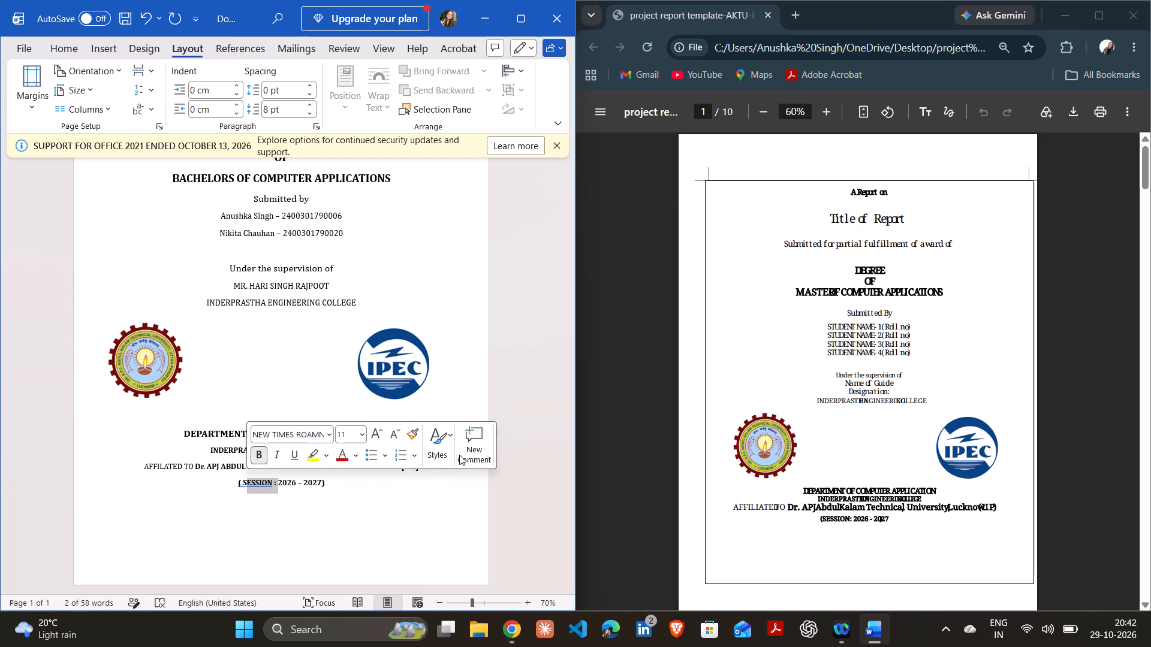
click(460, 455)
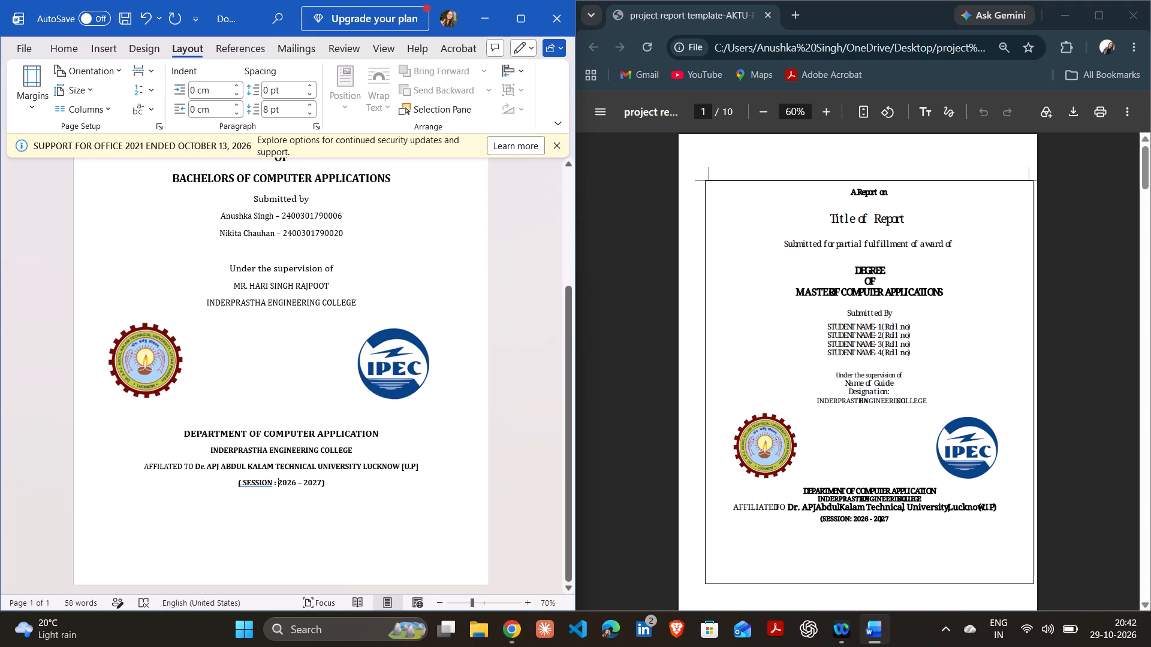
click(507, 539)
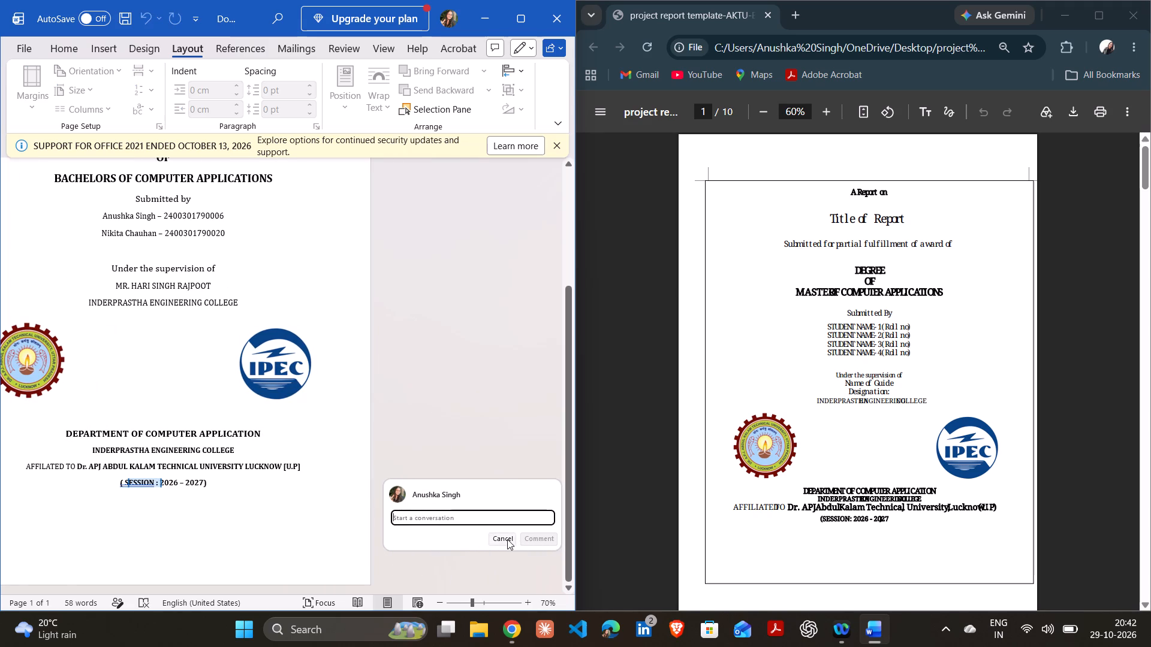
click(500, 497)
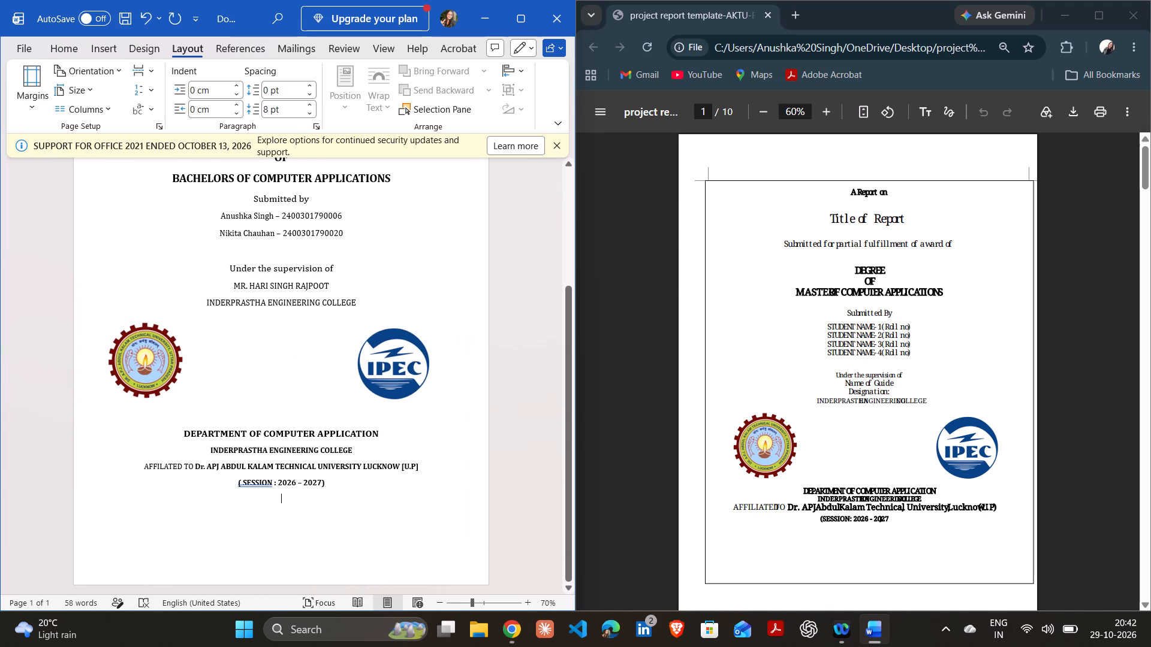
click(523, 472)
Widen the gap between the university and IPEC logos with 14 more spaces.
drag(572, 401, 587, 311)
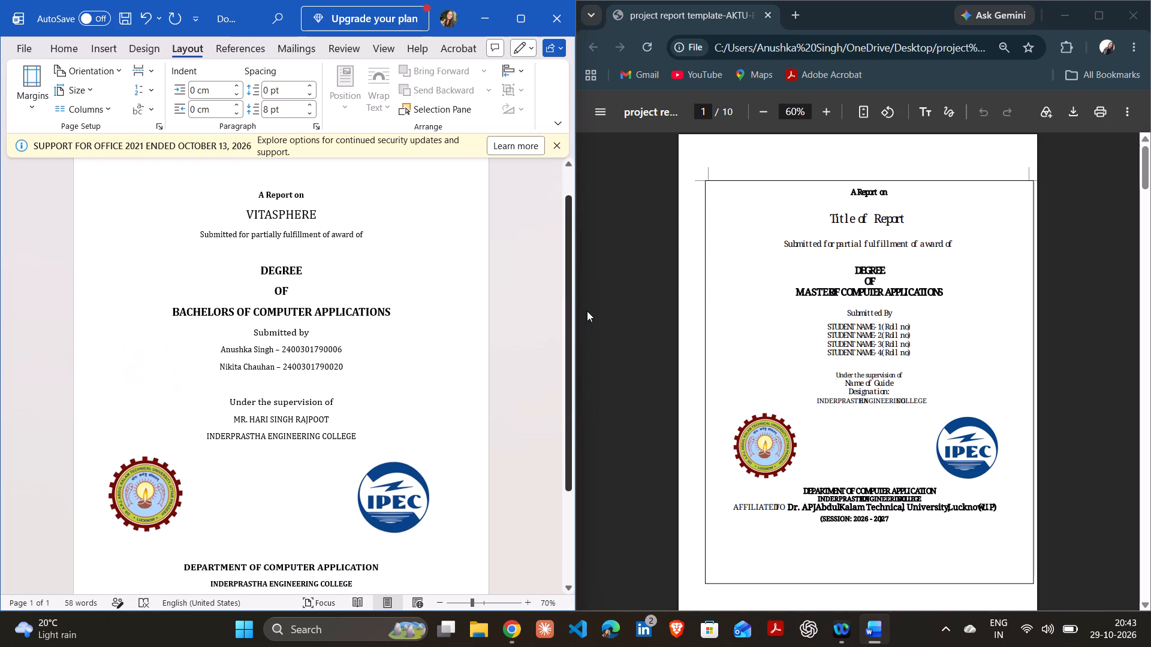
drag(587, 311, 587, 313)
click(299, 486)
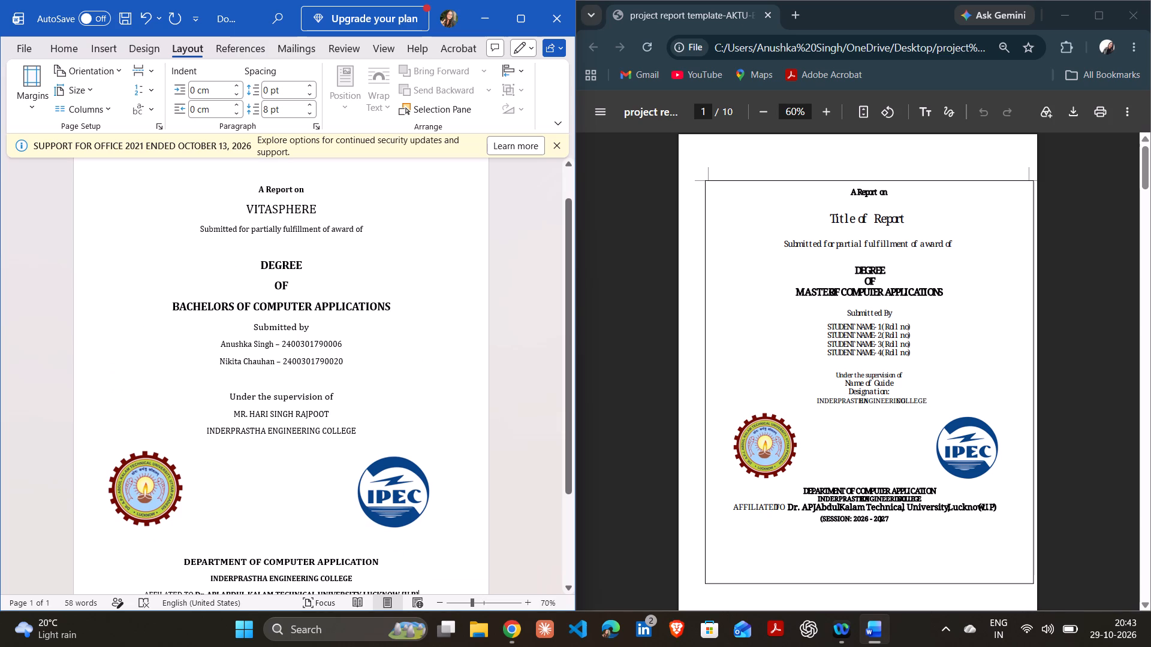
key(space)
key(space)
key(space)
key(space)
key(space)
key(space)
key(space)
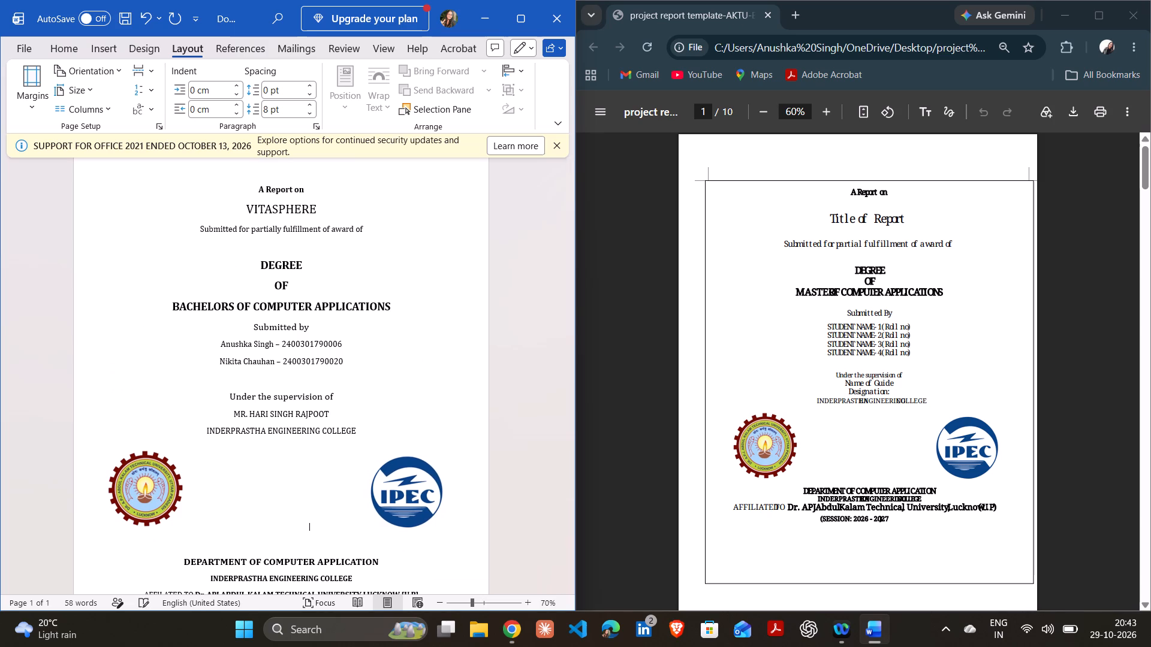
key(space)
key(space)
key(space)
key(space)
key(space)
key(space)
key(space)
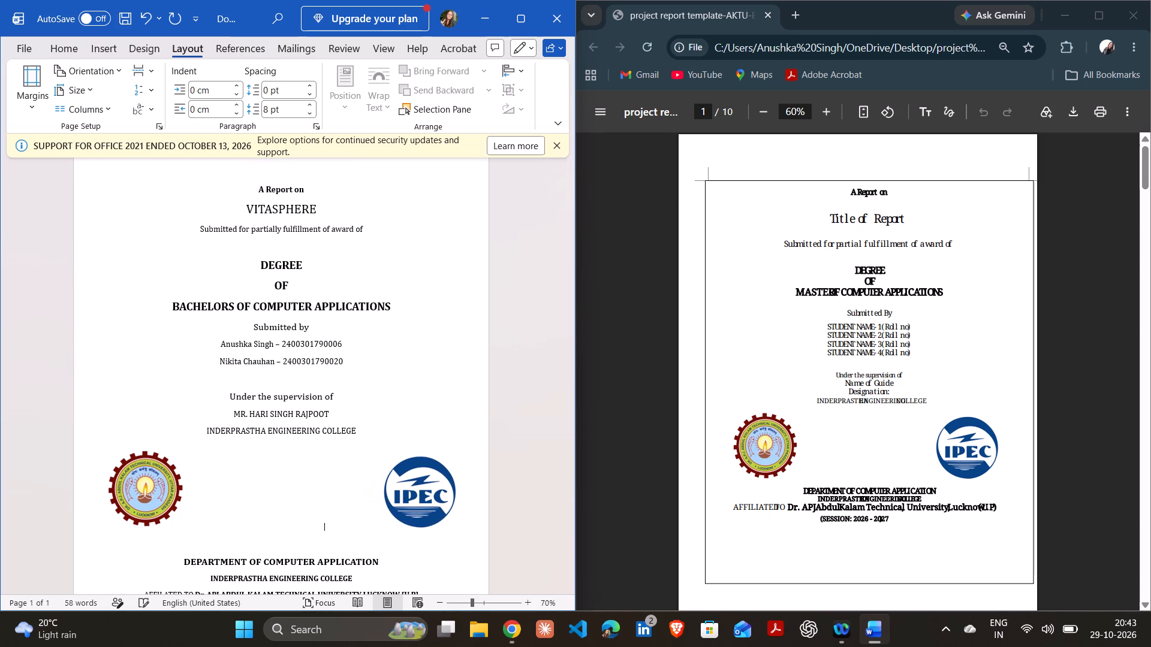
Insert one blank line above the "VITASPHERE" title and another above "Submitted for partially fulfillment of award of".
click(510, 400)
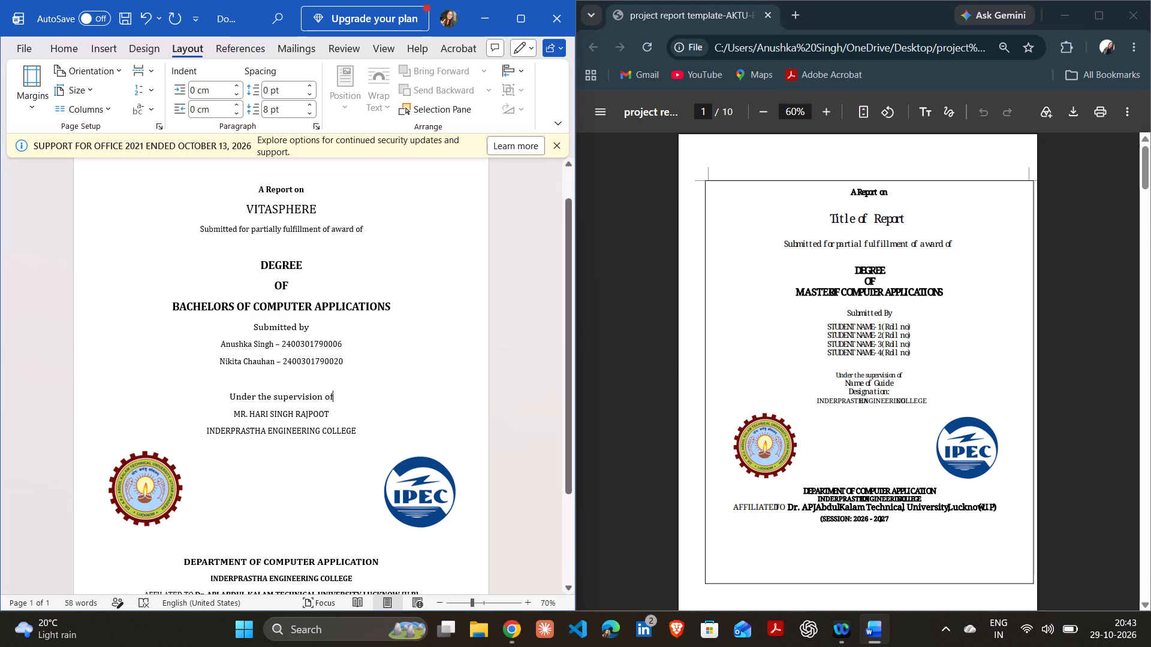
click(242, 205)
key(Return)
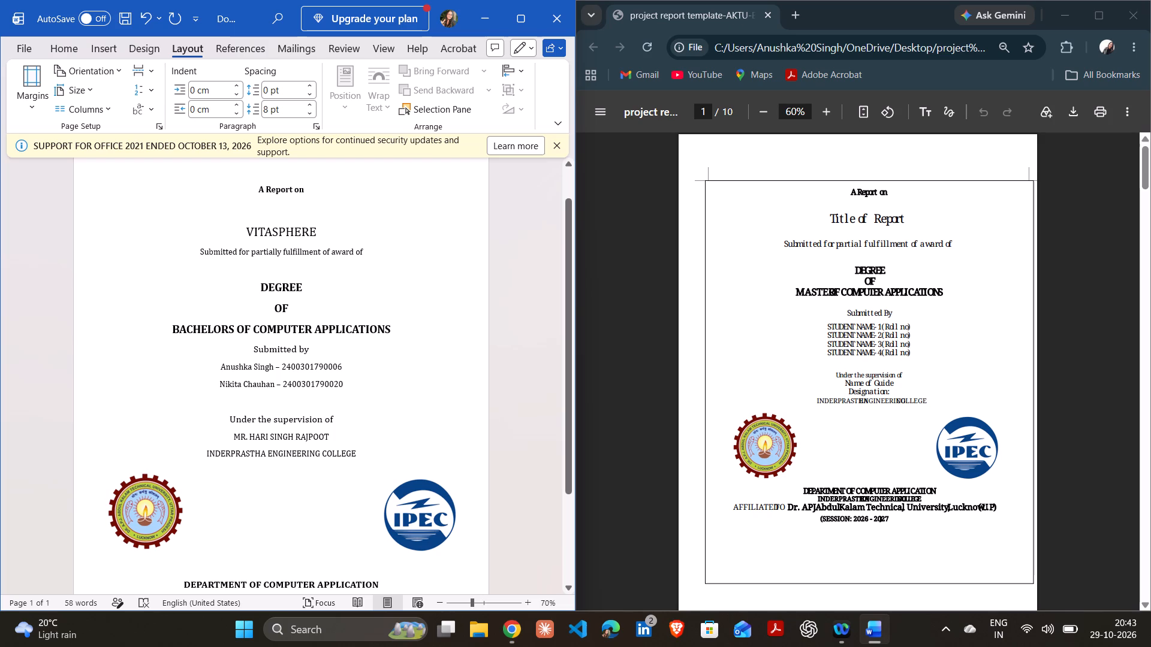
click(186, 256)
key(Return)
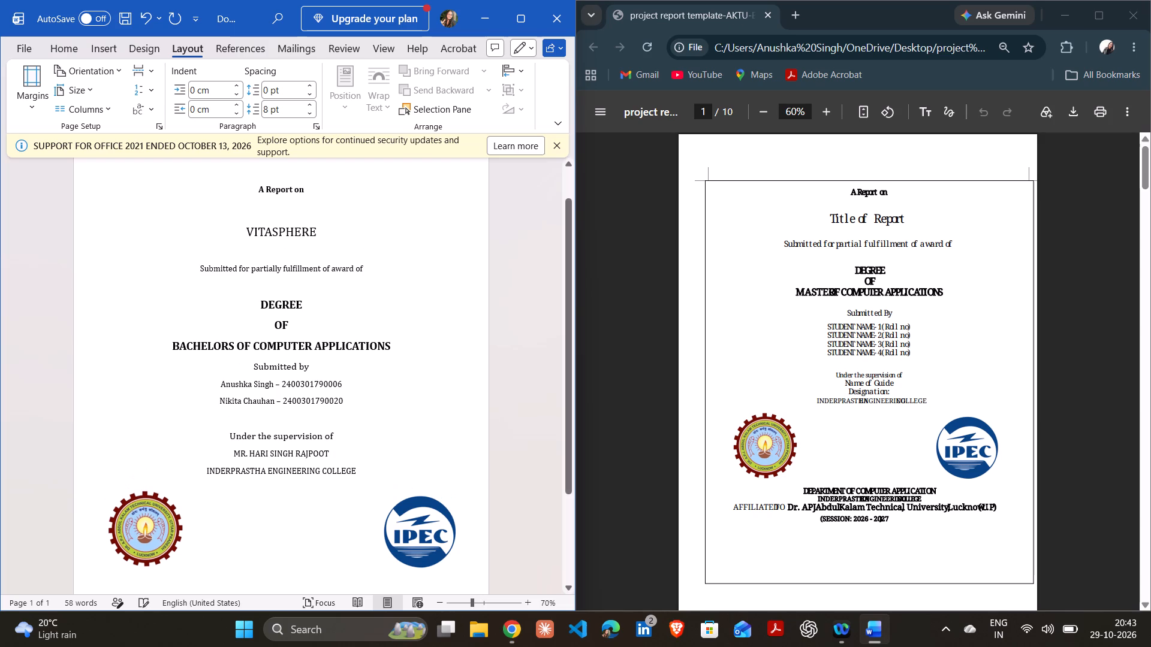
click(547, 285)
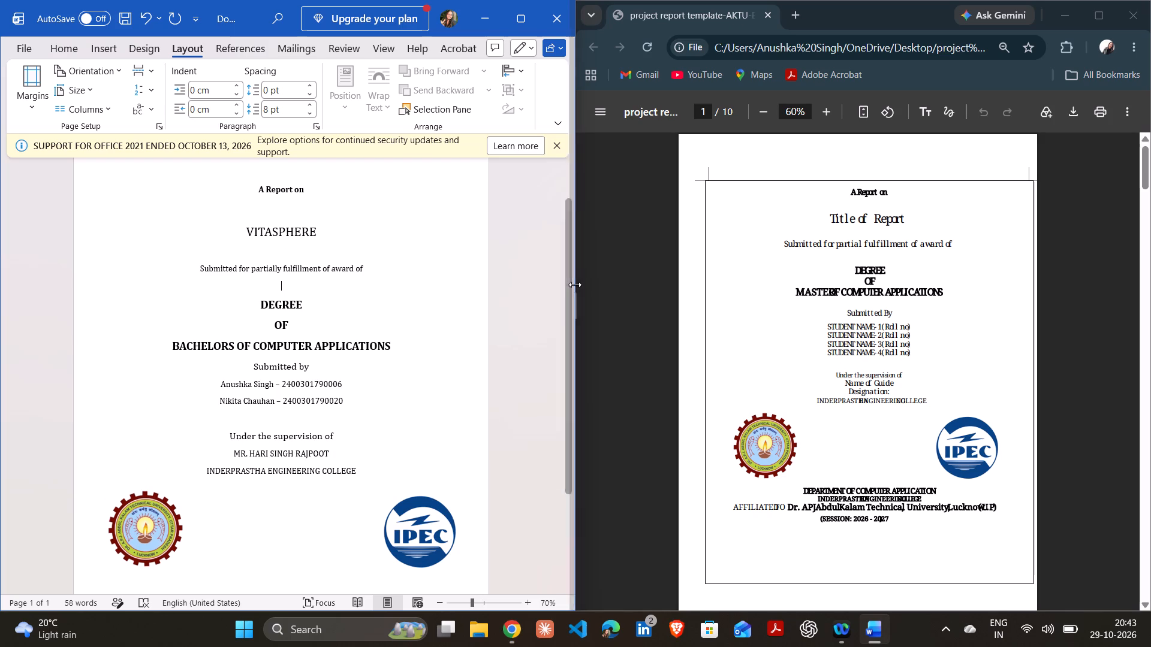
click(574, 285)
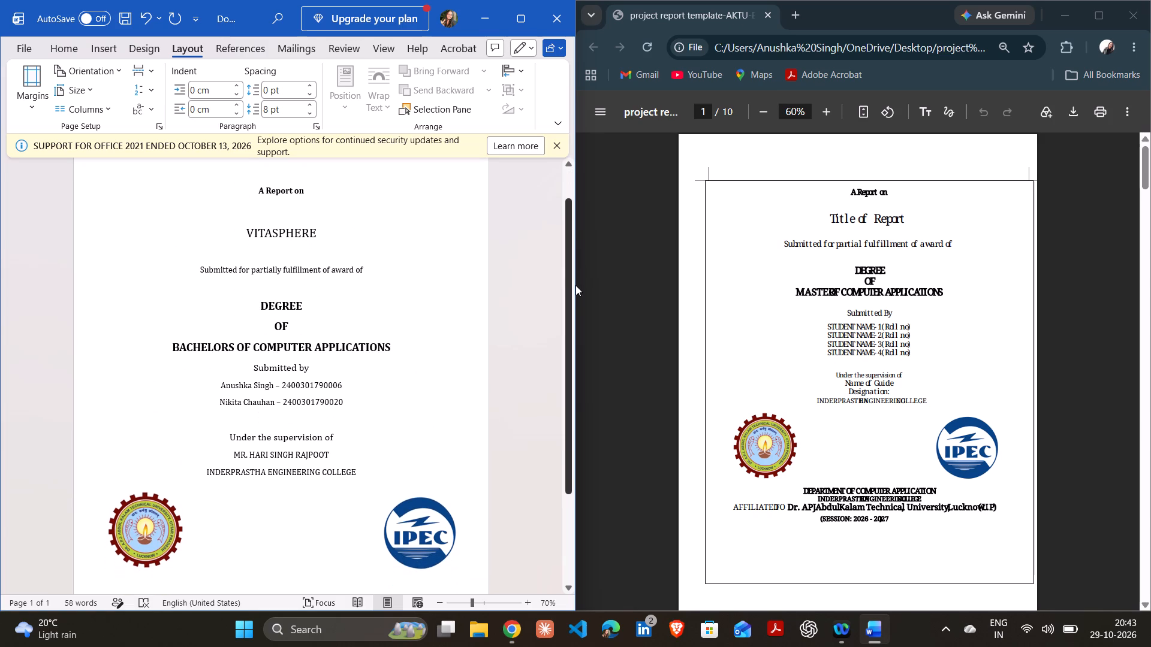
Indent the university logo by adding five spaces in front of it.
click(104, 560)
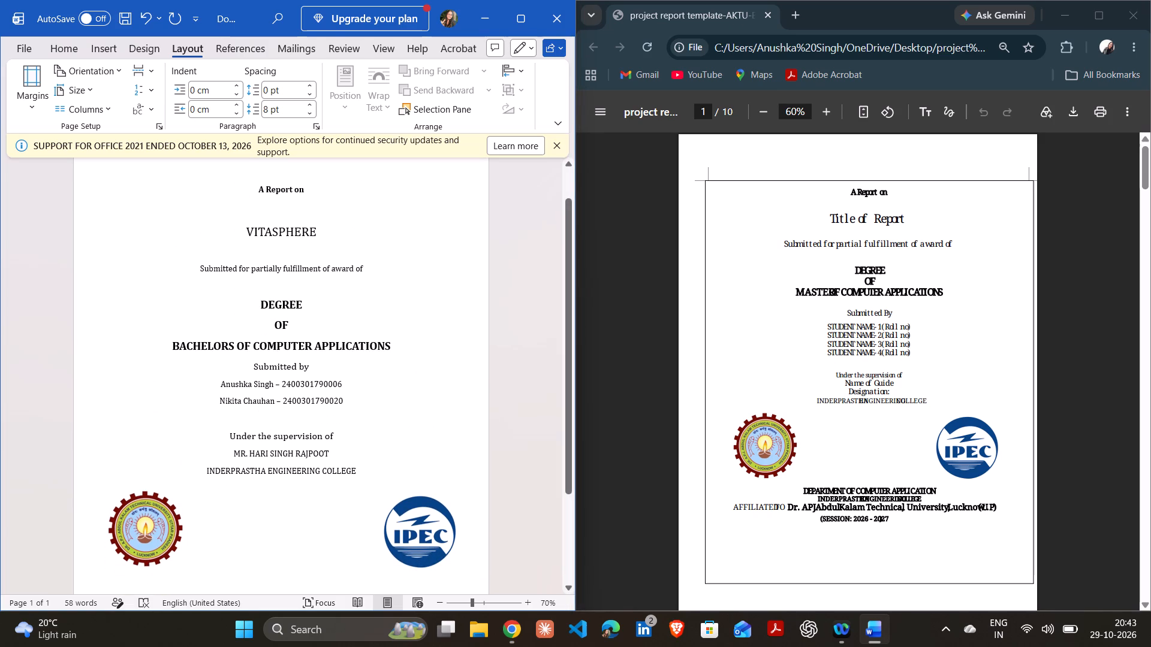
click(91, 560)
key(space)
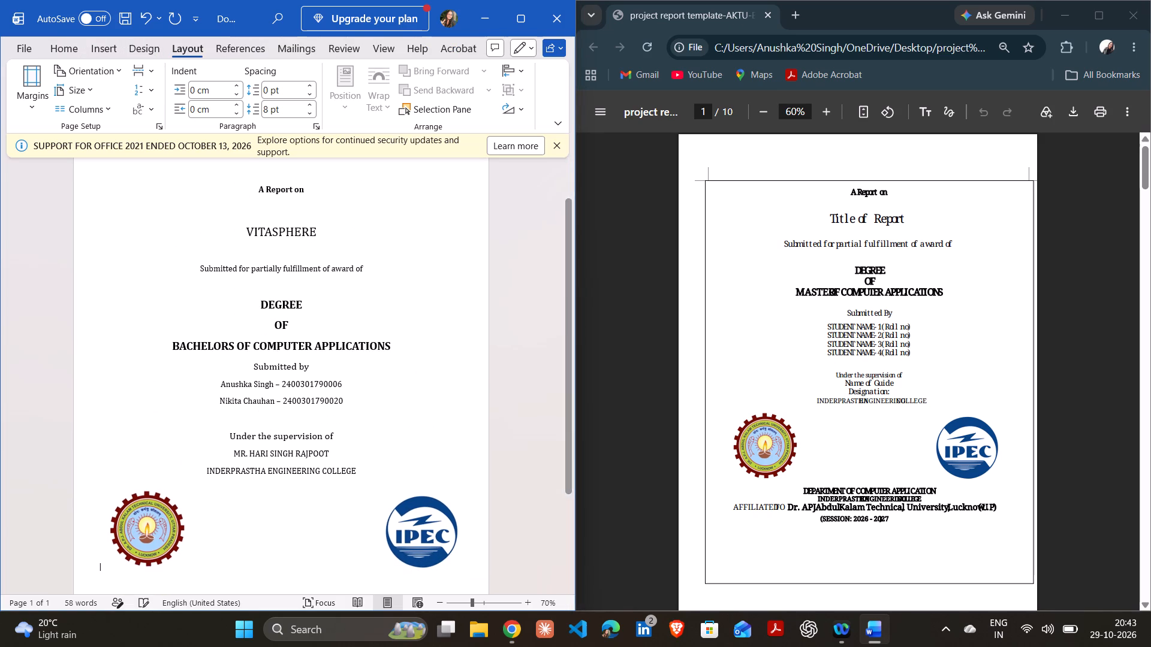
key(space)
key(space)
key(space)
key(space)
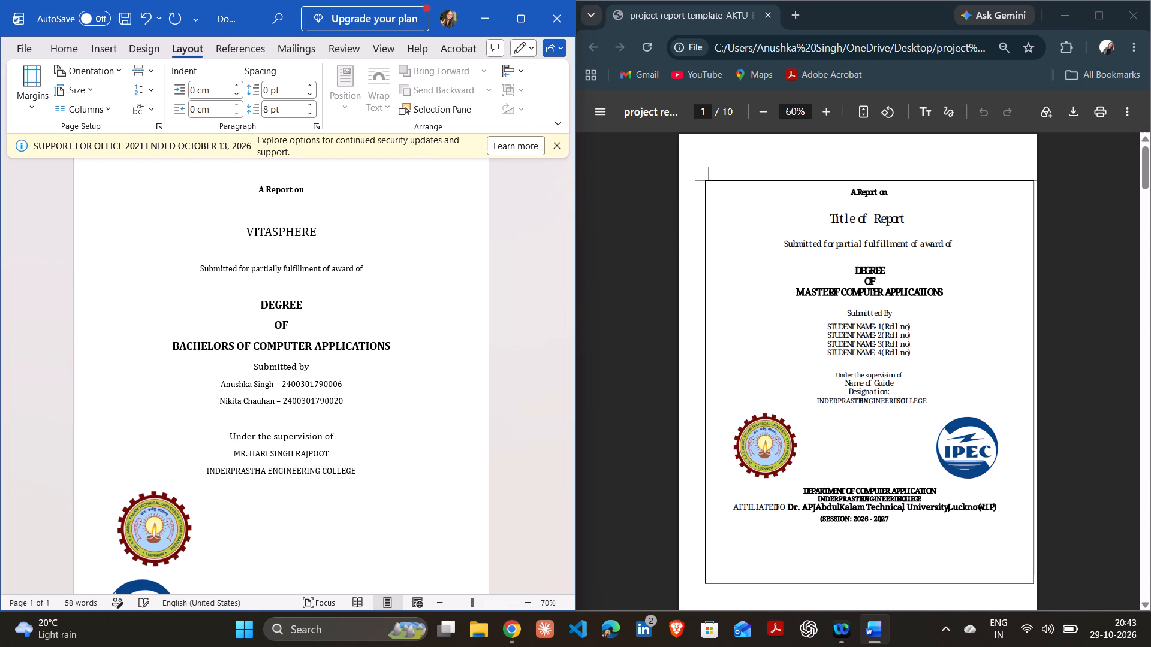
Delete seven spaces between the two logos to fit the IPEC logo on the university logo's line.
click(525, 476)
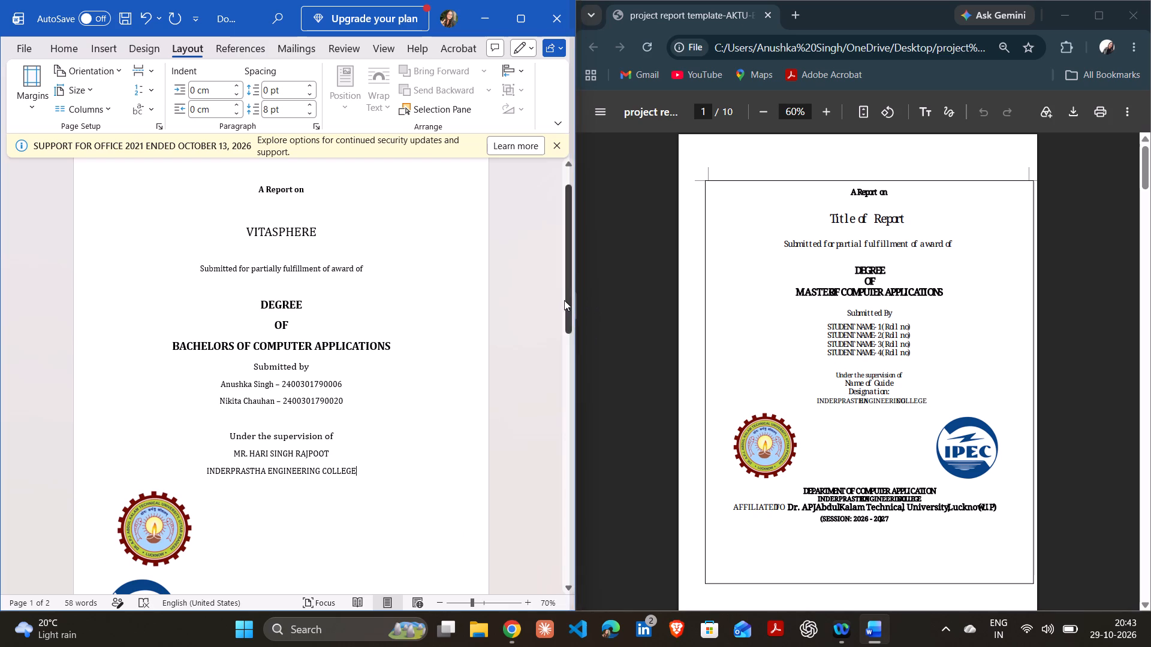
drag(564, 300, 574, 371)
click(95, 427)
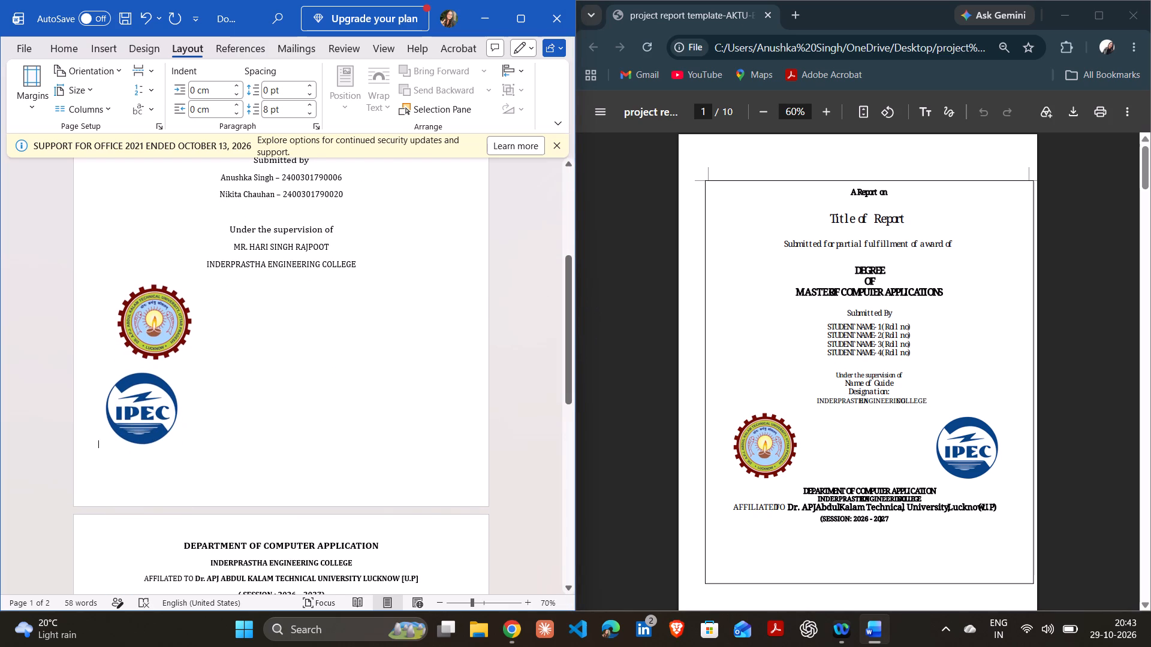
key(BackSpace)
key(BackSpace)
key(BackSpace)
key(BackSpace)
key(BackSpace)
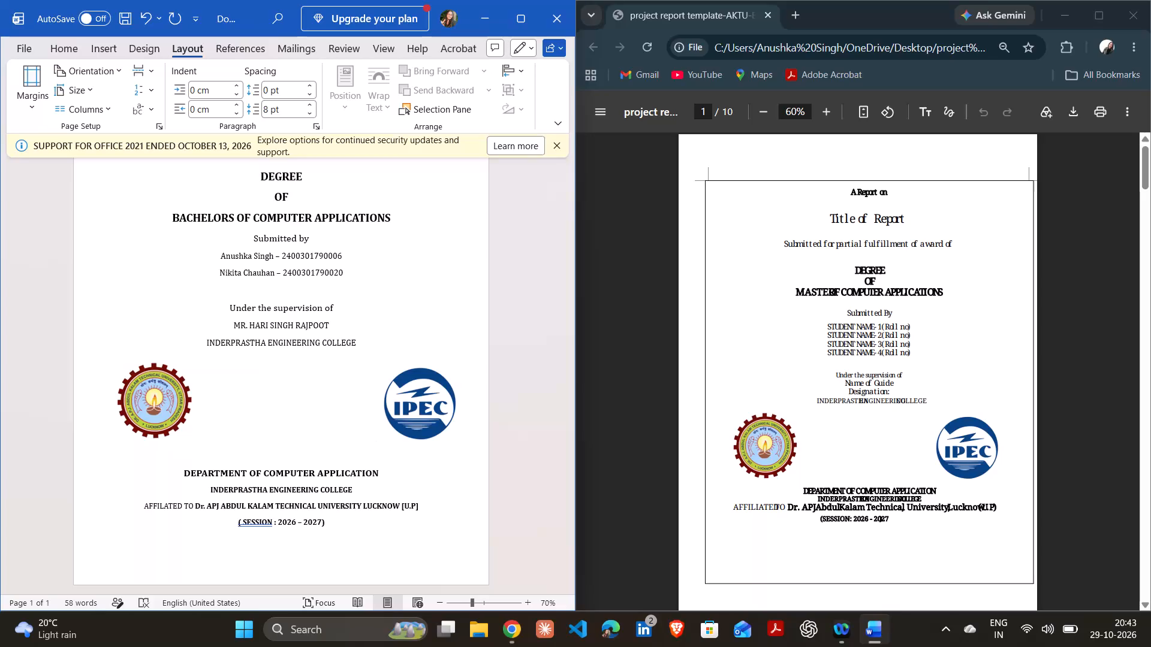
key(BackSpace)
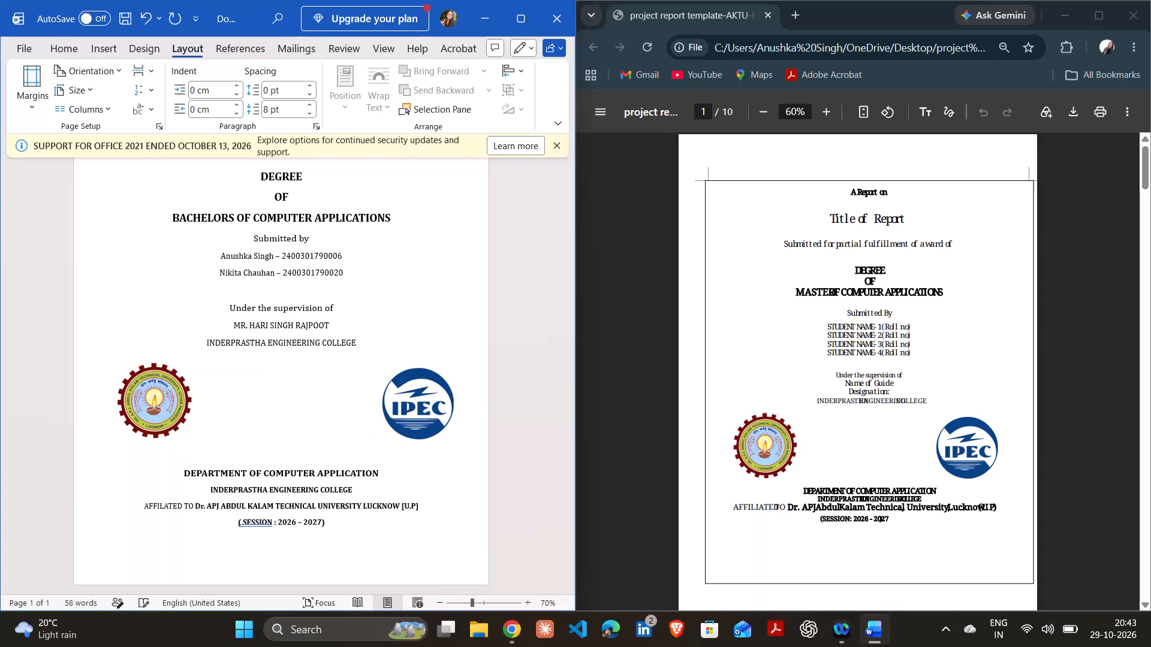
key(BackSpace)
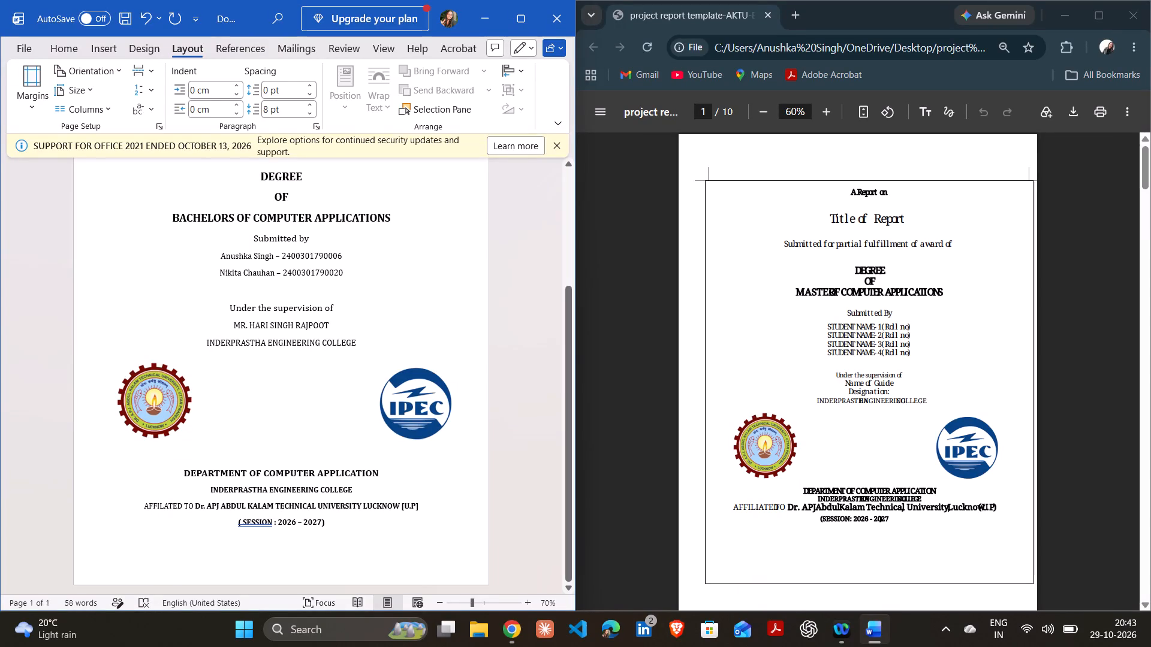
click(539, 393)
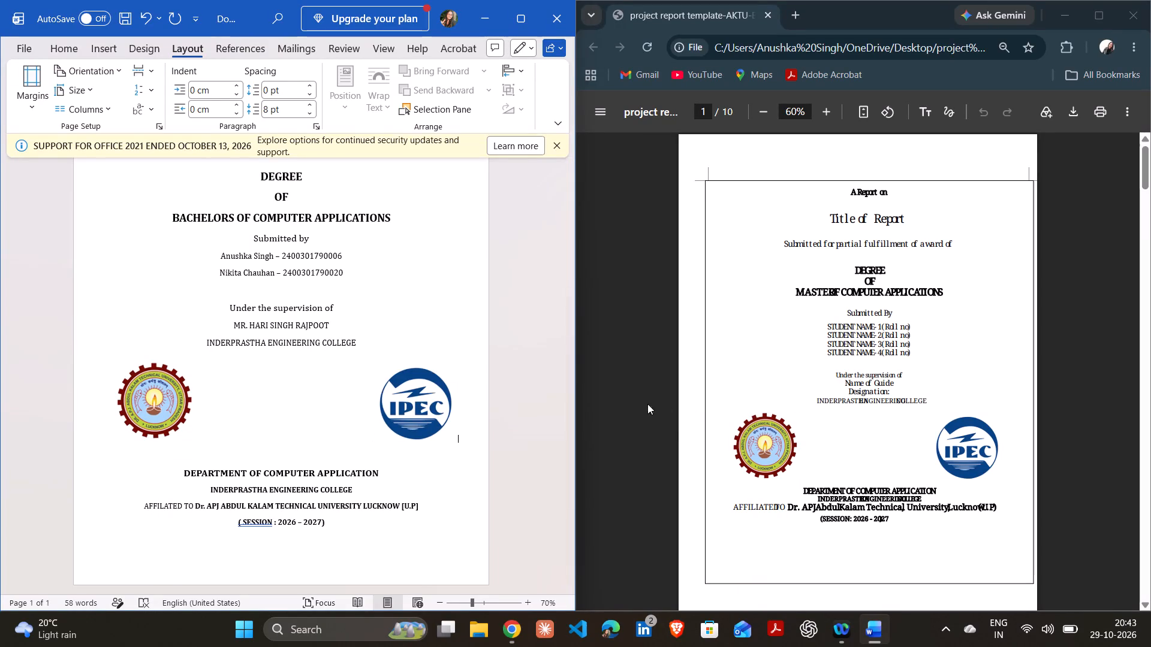
Examine the PDF template's title page in Chrome from its lower border back to the top, comparing it with the report's layout.
click(649, 443)
key(Down)
key(Down)
key(Down)
key(Down)
key(Down)
key(Down)
key(Down)
key(Down)
key(Down)
key(Down)
key(Down)
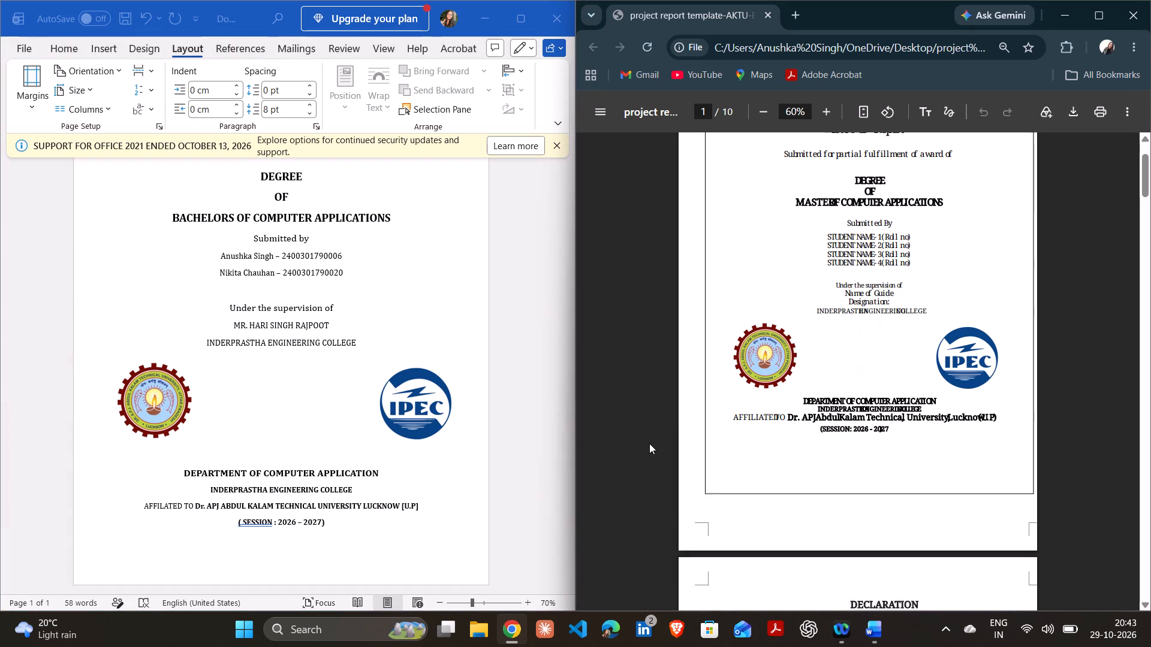
key(Up)
key(Up)
key(Up)
key(Up)
key(Up)
key(Up)
key(Up)
key(Up)
key(Up)
key(Up)
key(Up)
key(Up)
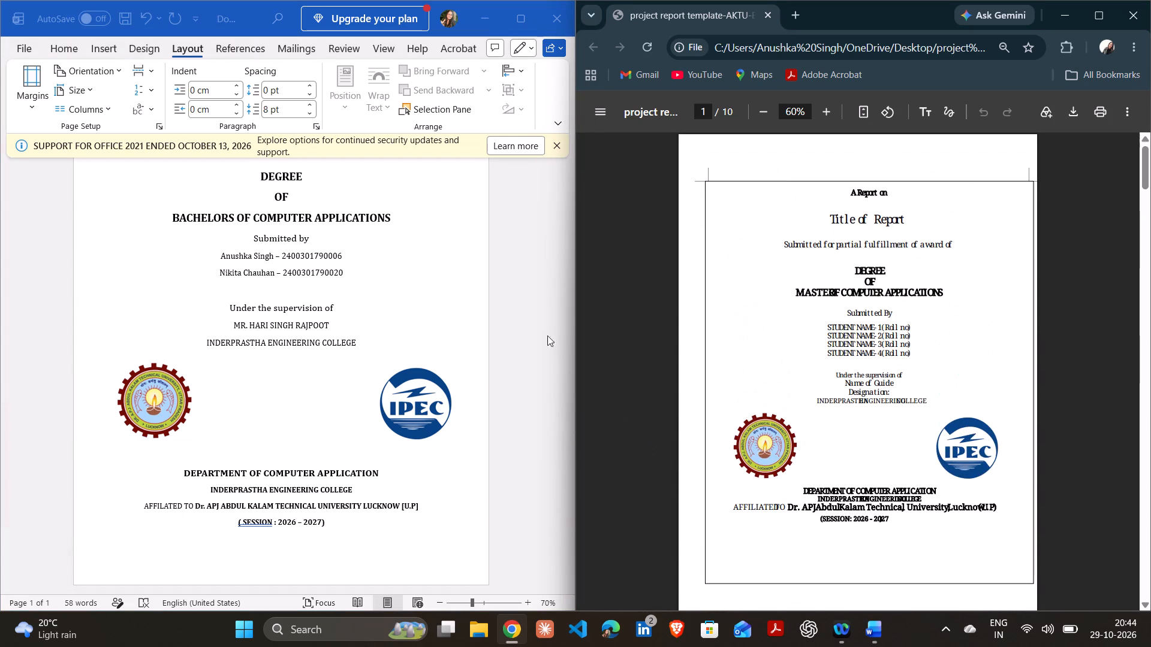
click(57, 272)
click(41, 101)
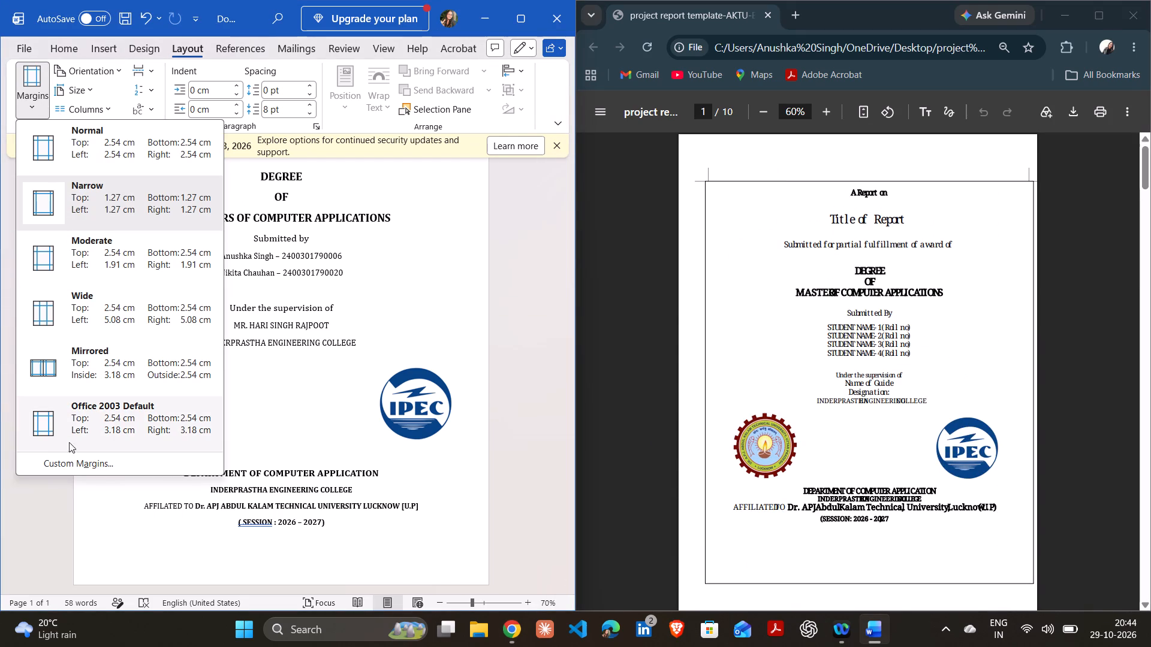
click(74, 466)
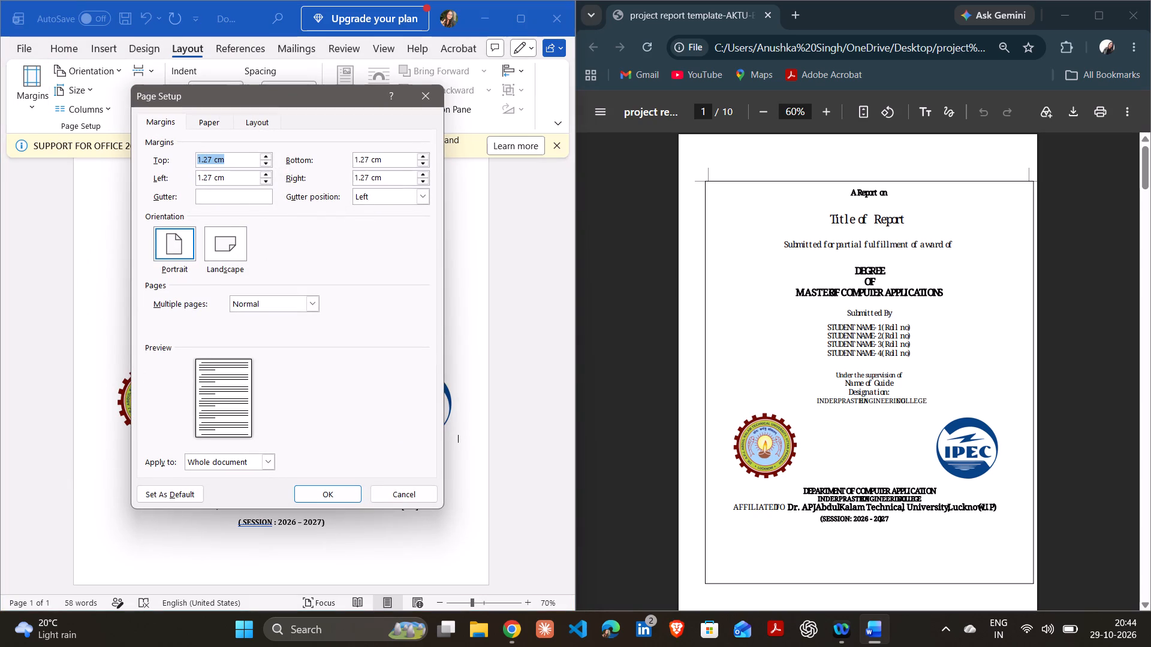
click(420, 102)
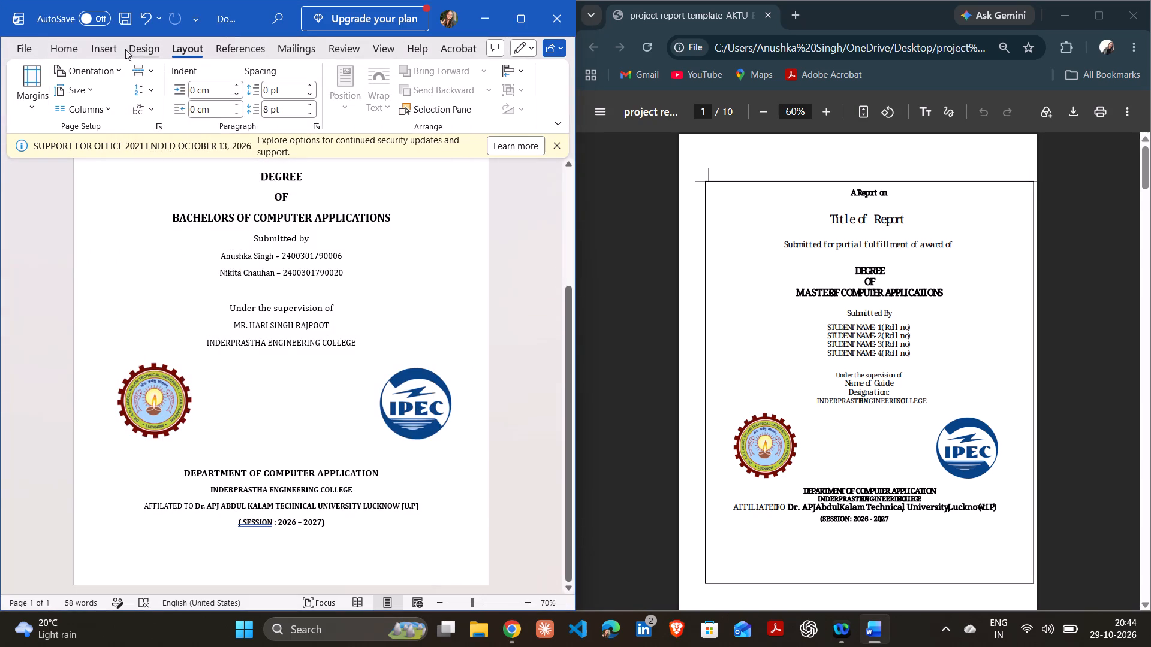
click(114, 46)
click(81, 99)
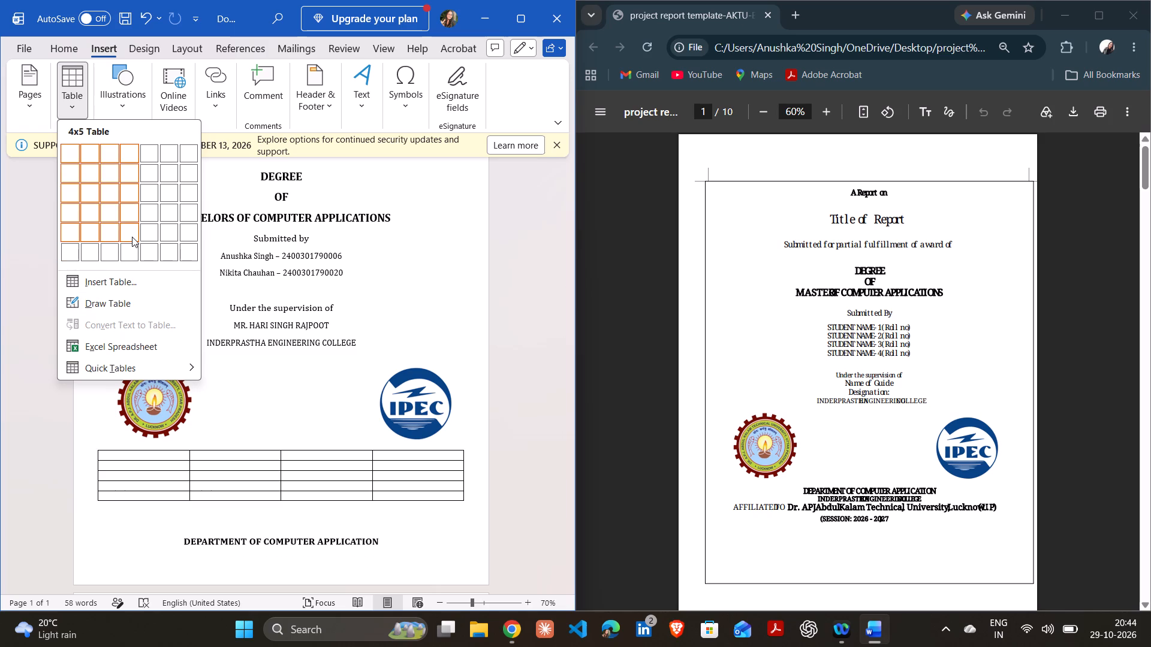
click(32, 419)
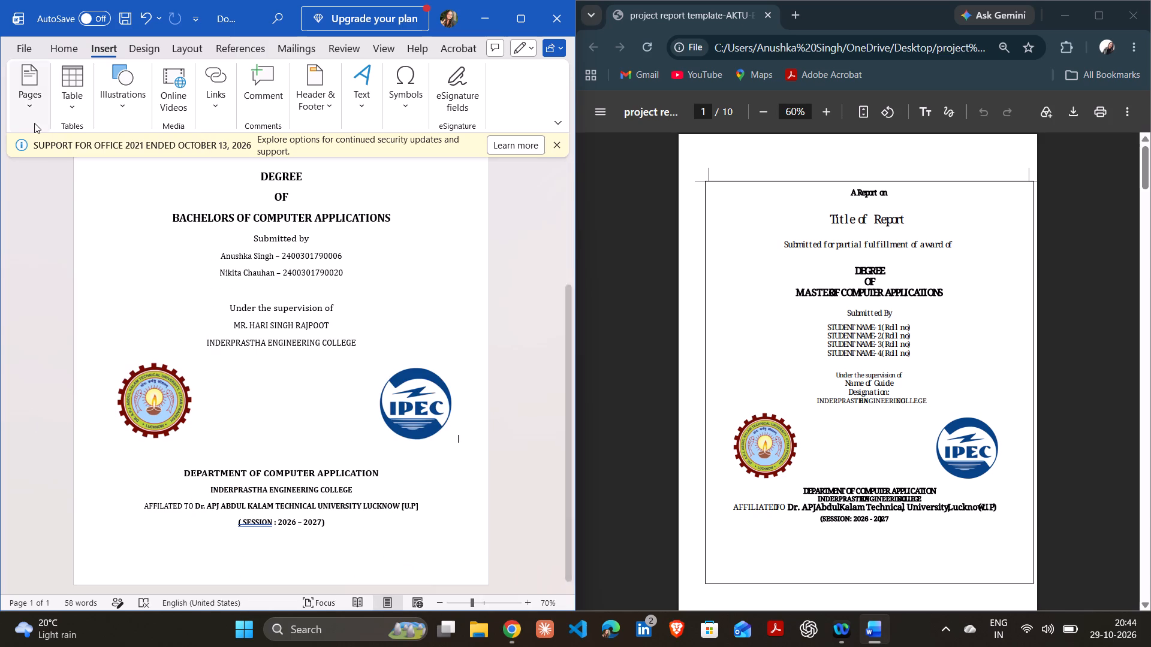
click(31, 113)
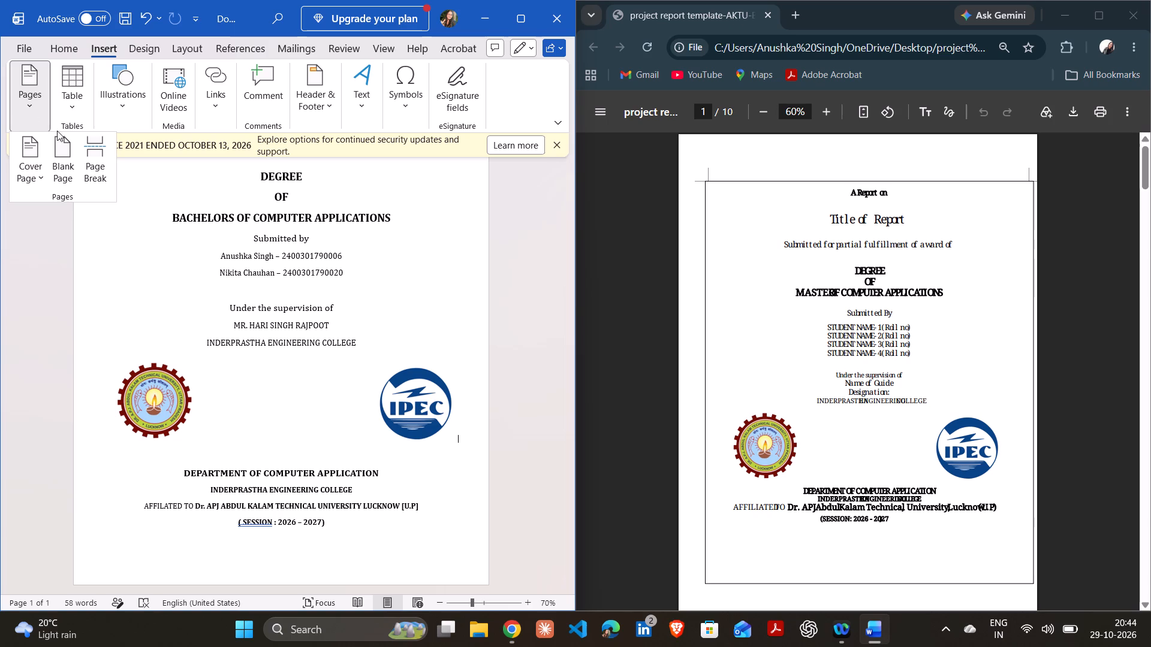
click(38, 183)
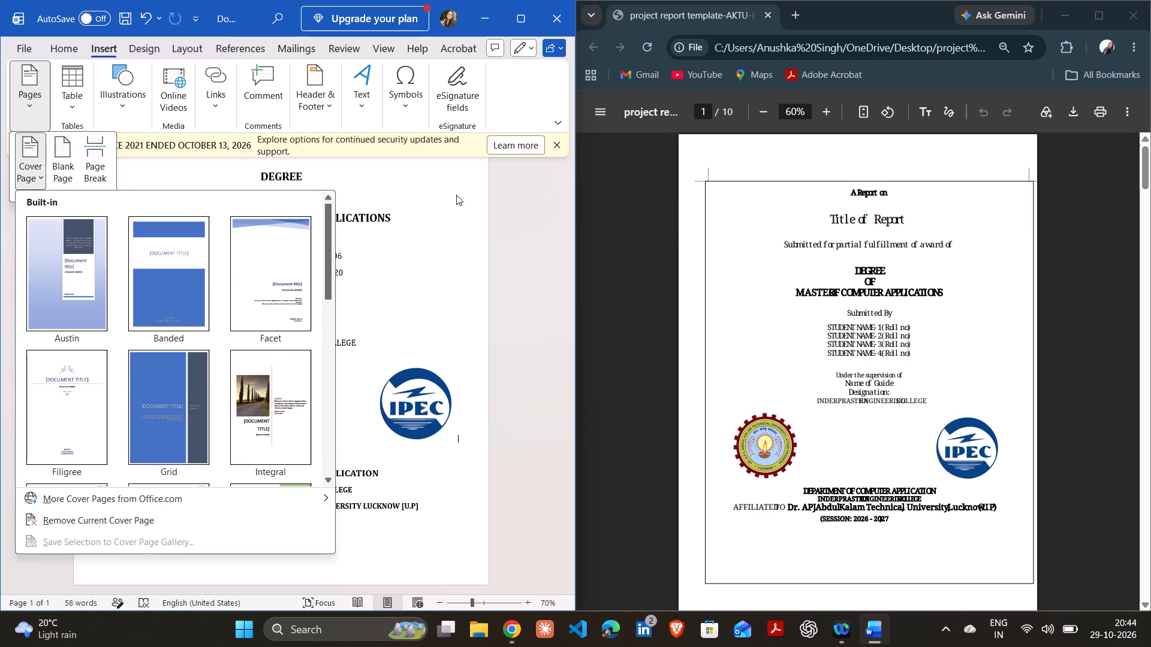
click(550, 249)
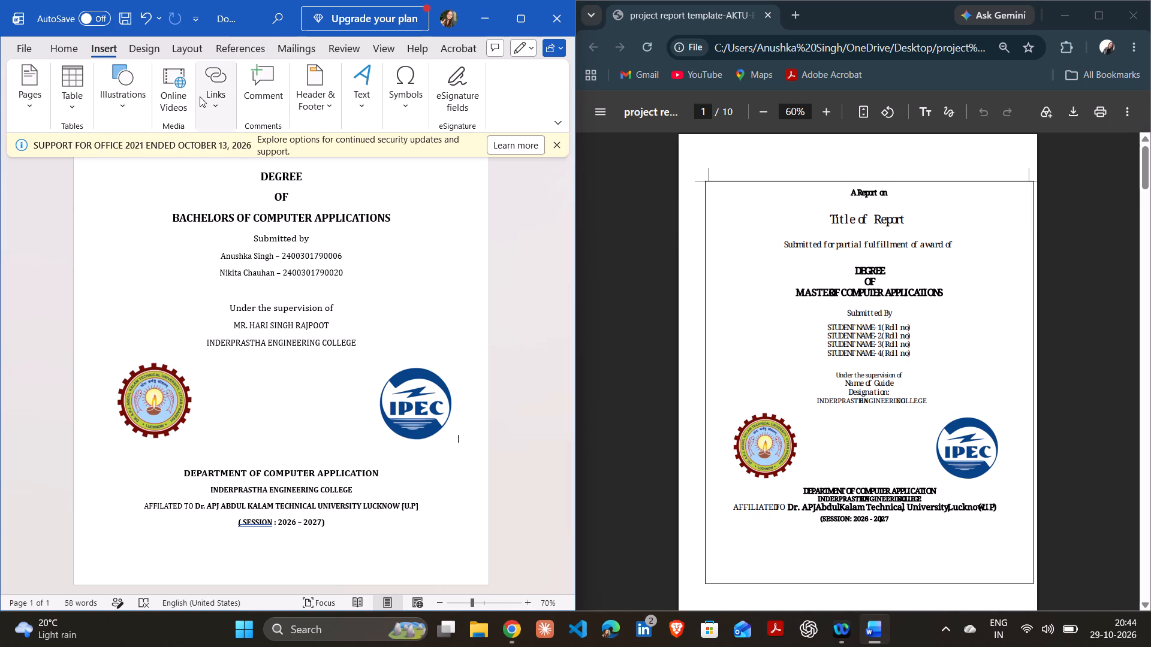
Draw a straight horizontal line across the top of the report's title page, above "A Report on", spanning nearly the page width.
click(130, 92)
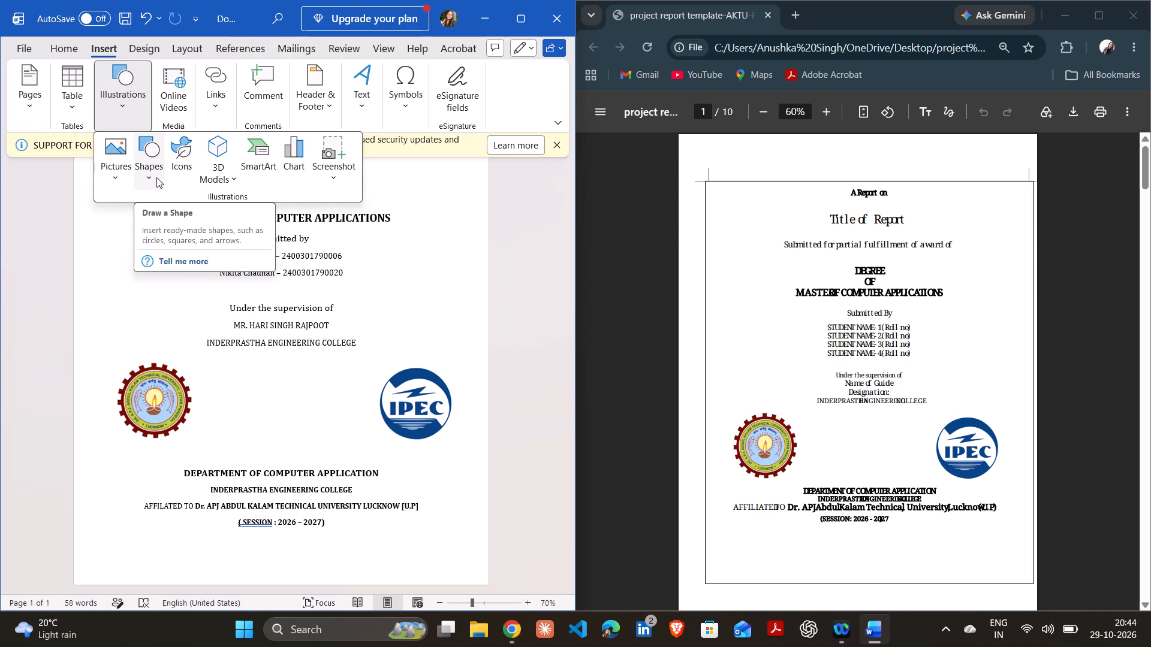
click(151, 172)
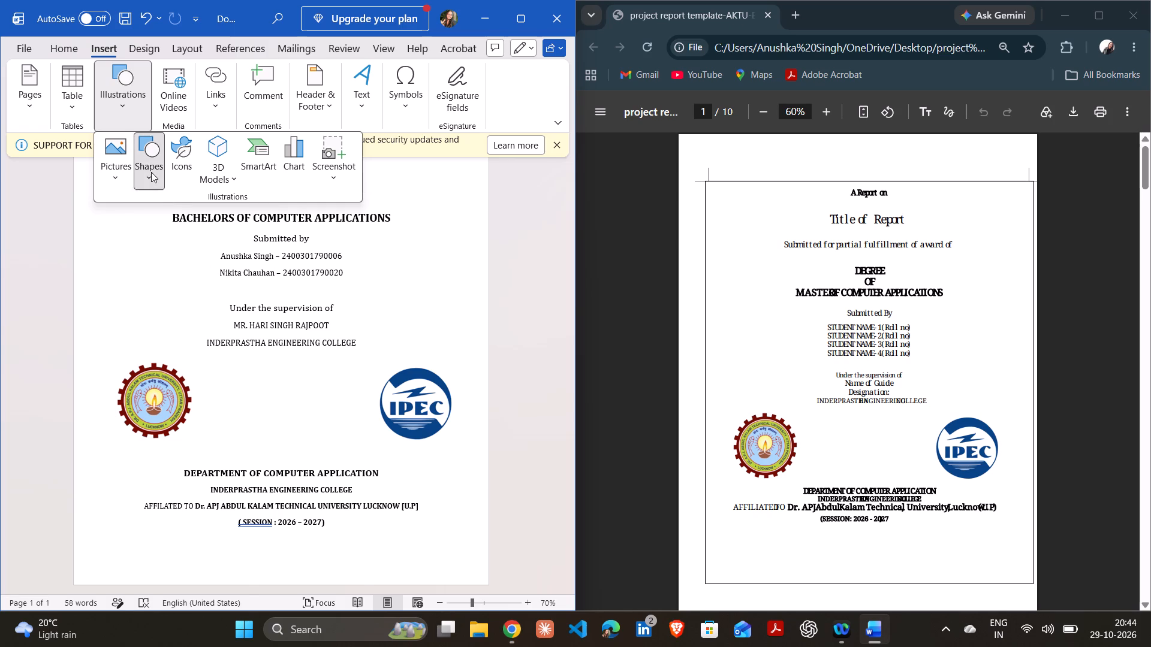
click(159, 216)
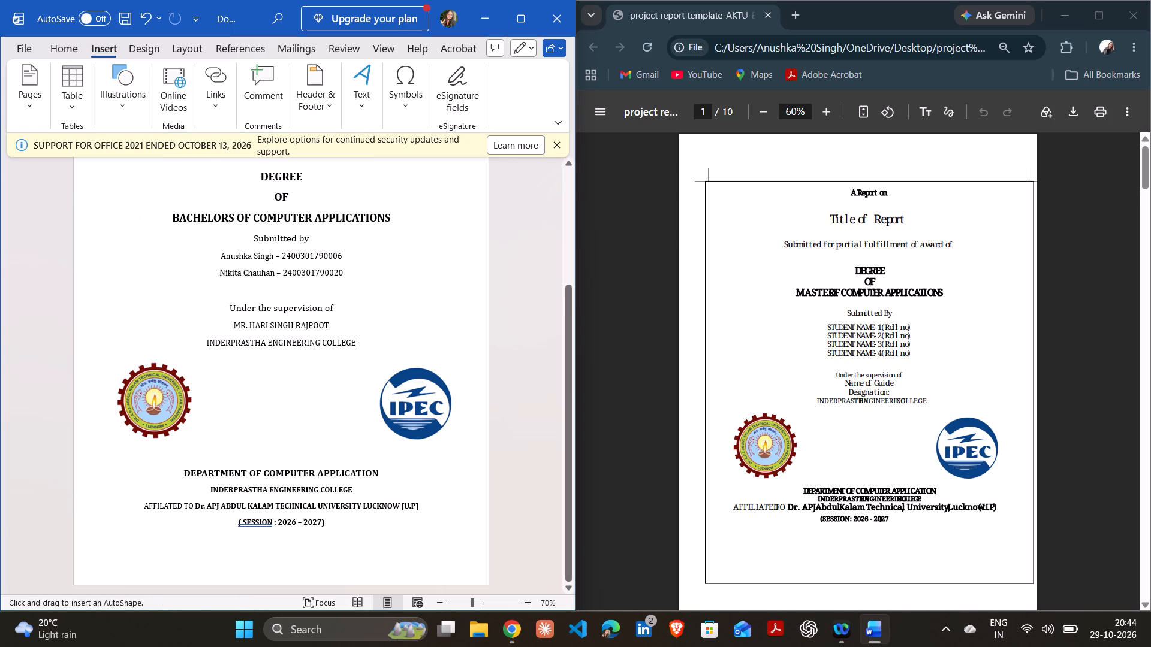
drag(570, 338, 568, 325)
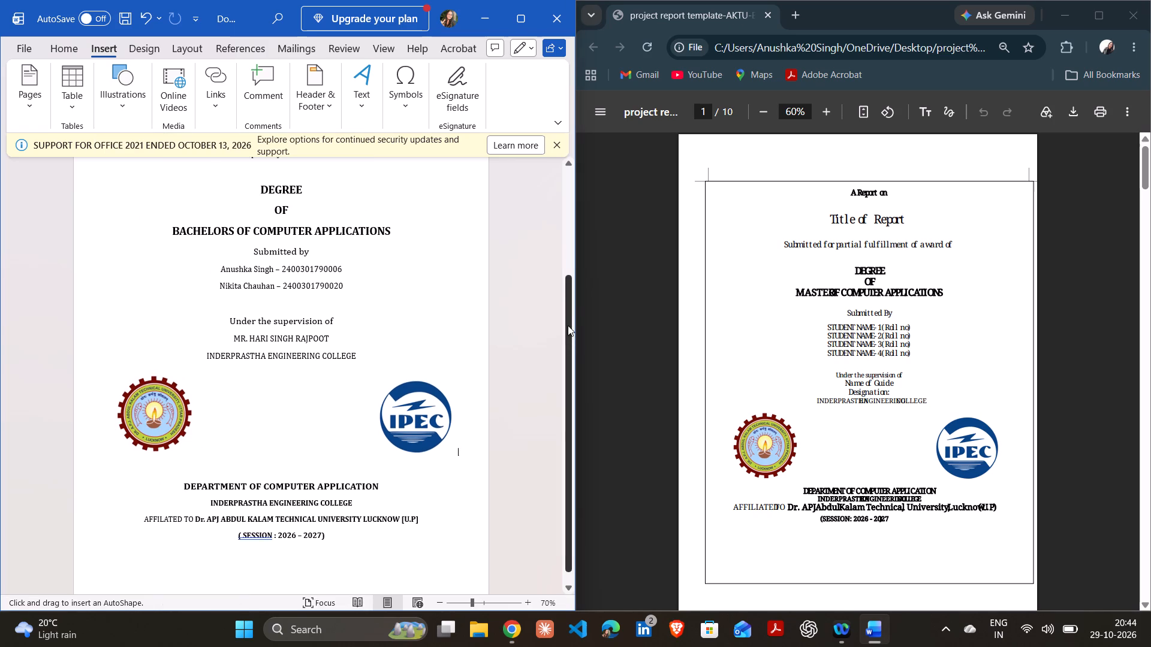
drag(568, 325, 555, 156)
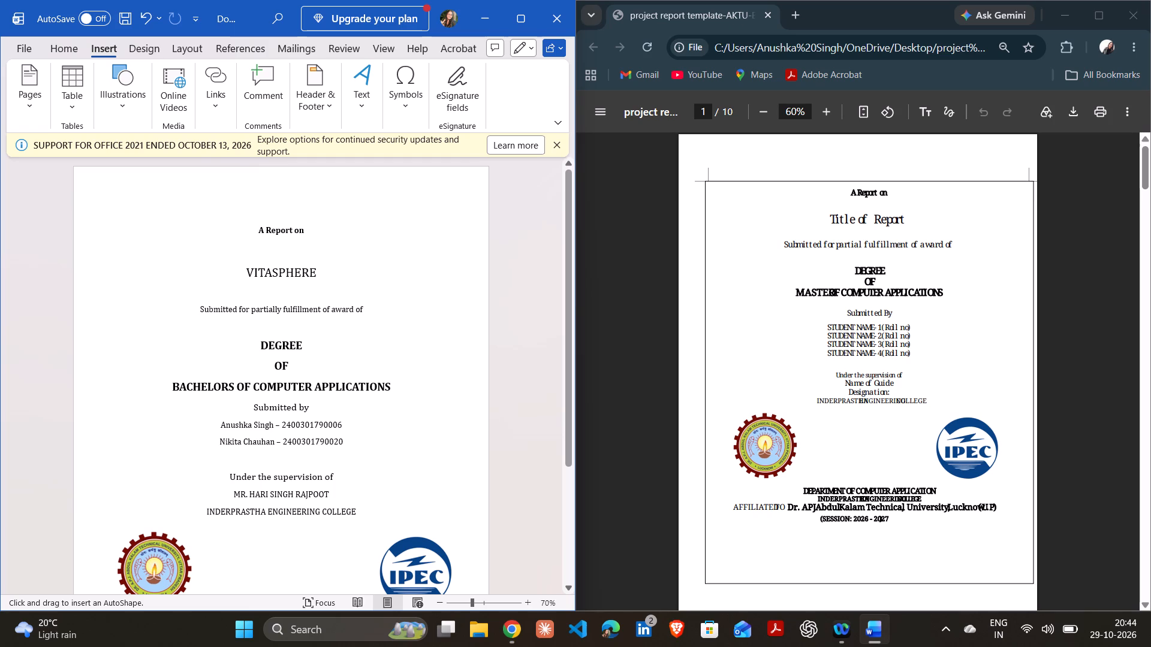
drag(477, 183, 143, 187)
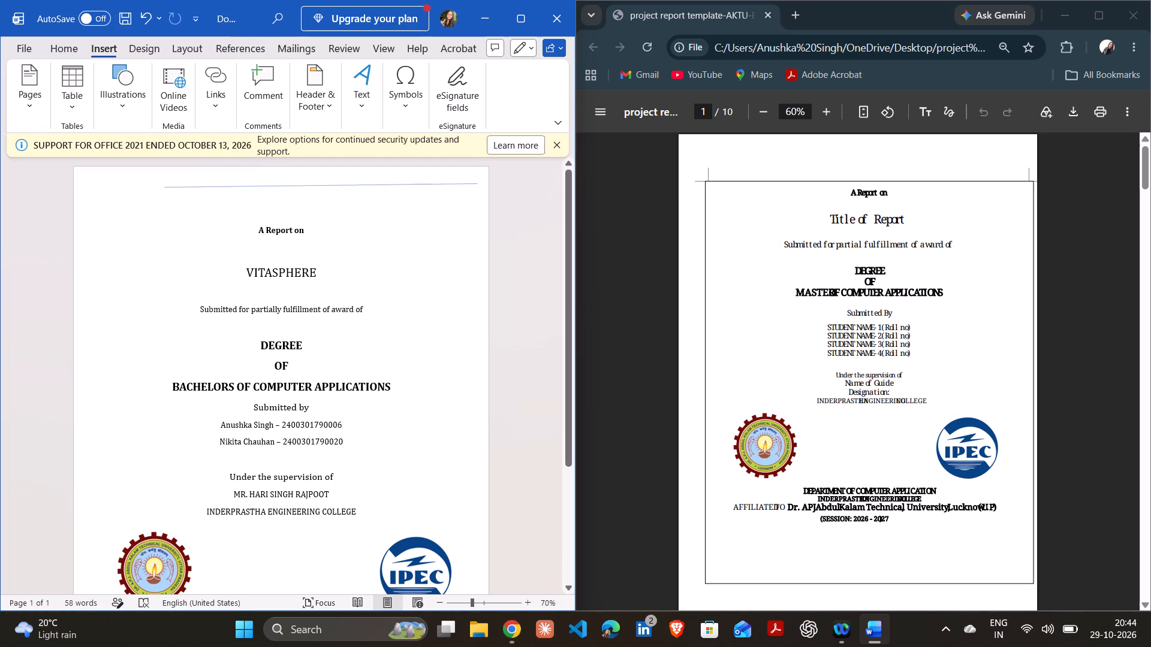
drag(143, 187, 88, 183)
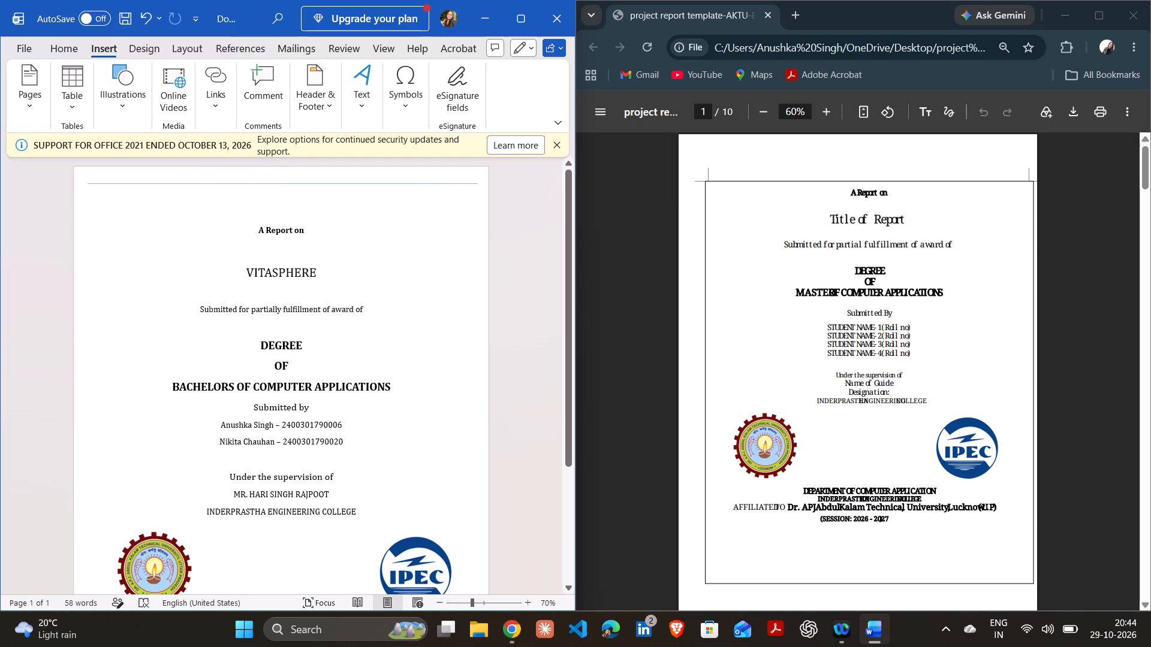
drag(88, 183, 88, 183)
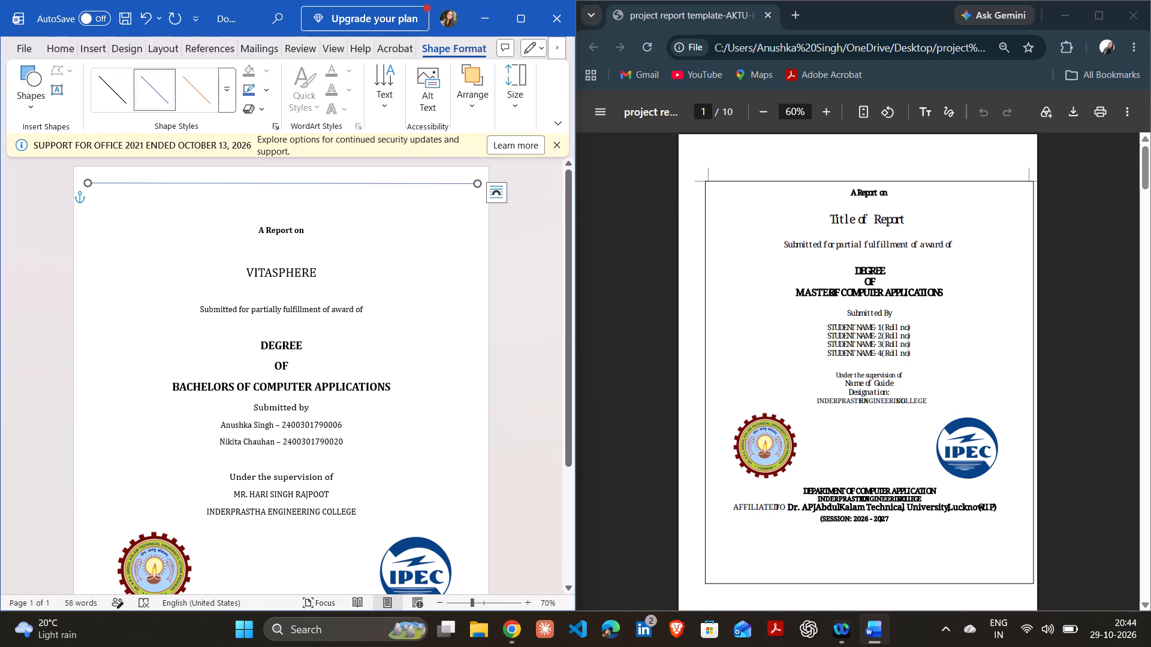
click(62, 223)
click(83, 232)
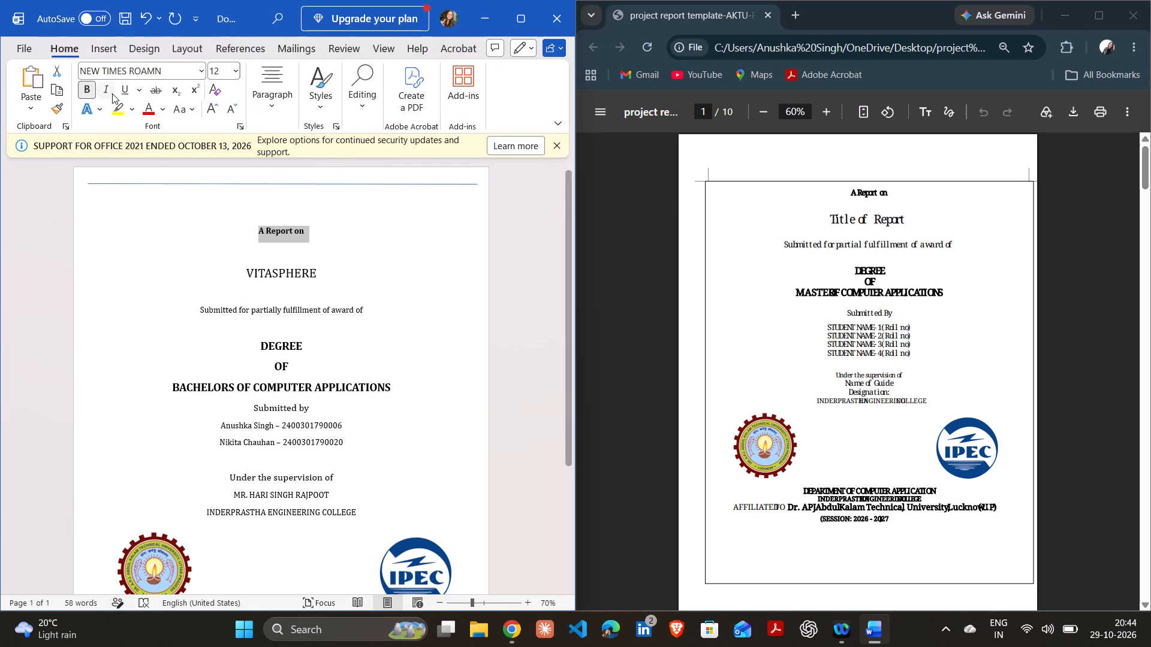
Draw a straight vertical line down the title page's left side, from the top line's left end to near the page bottom.
click(98, 50)
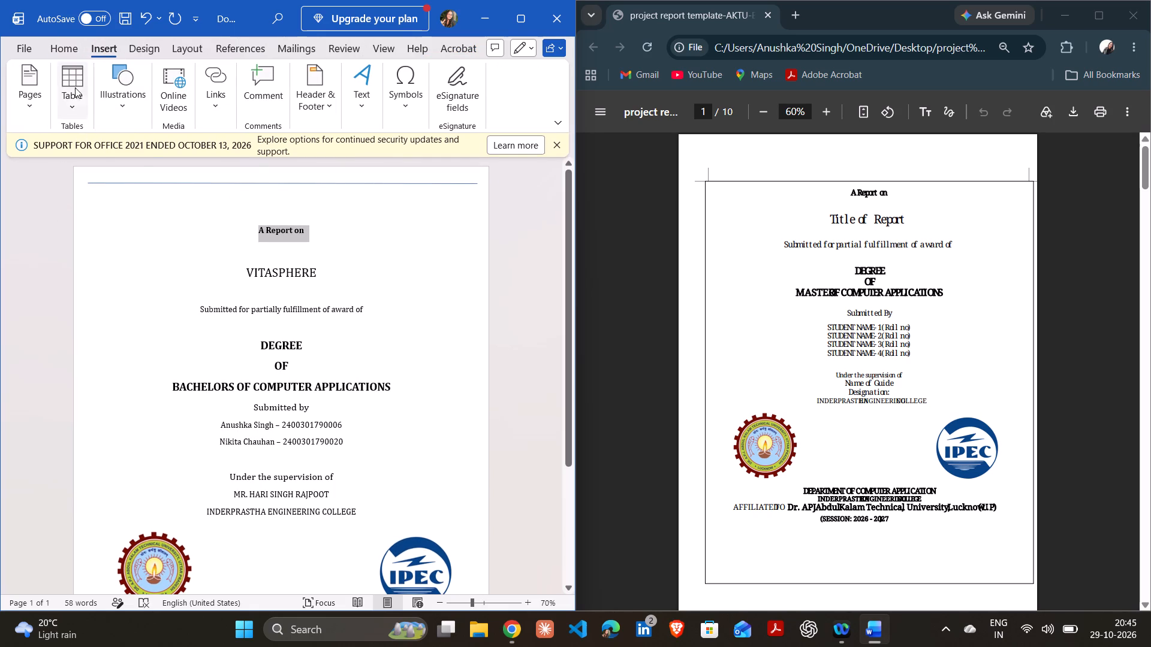
click(146, 181)
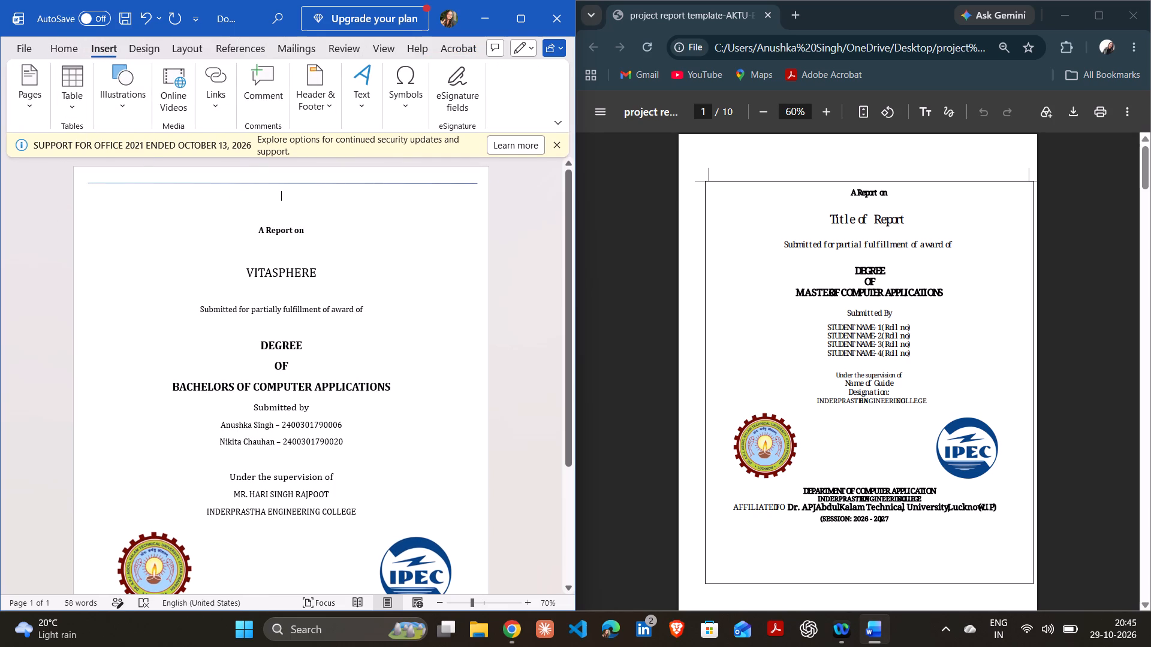
click(129, 186)
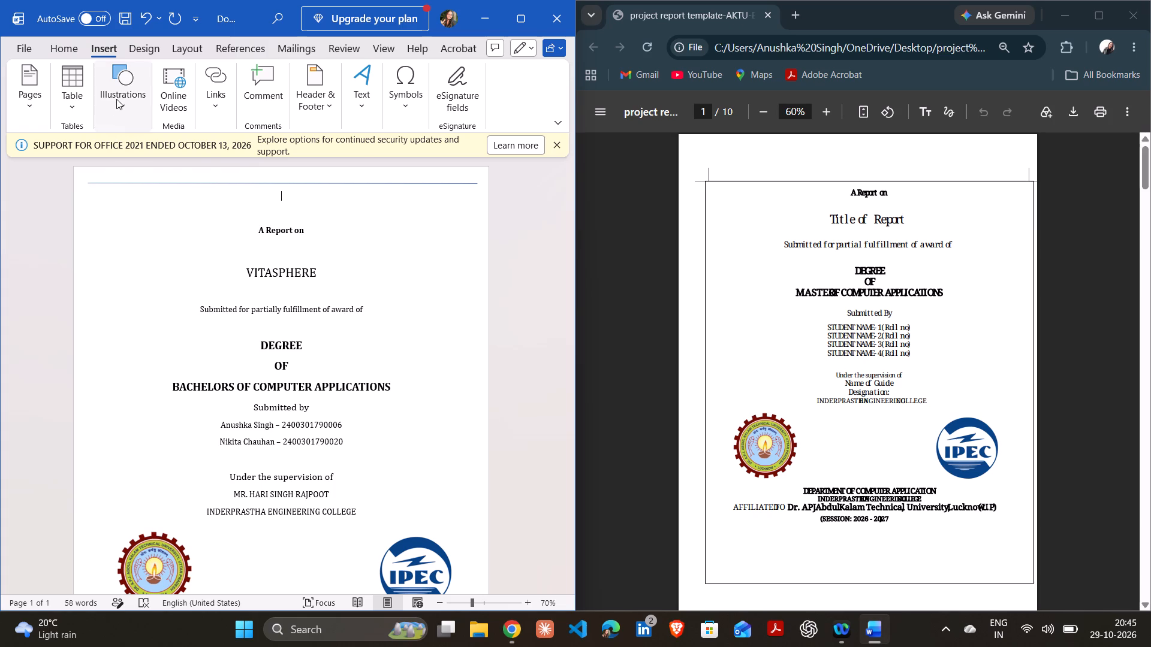
click(116, 99)
click(141, 155)
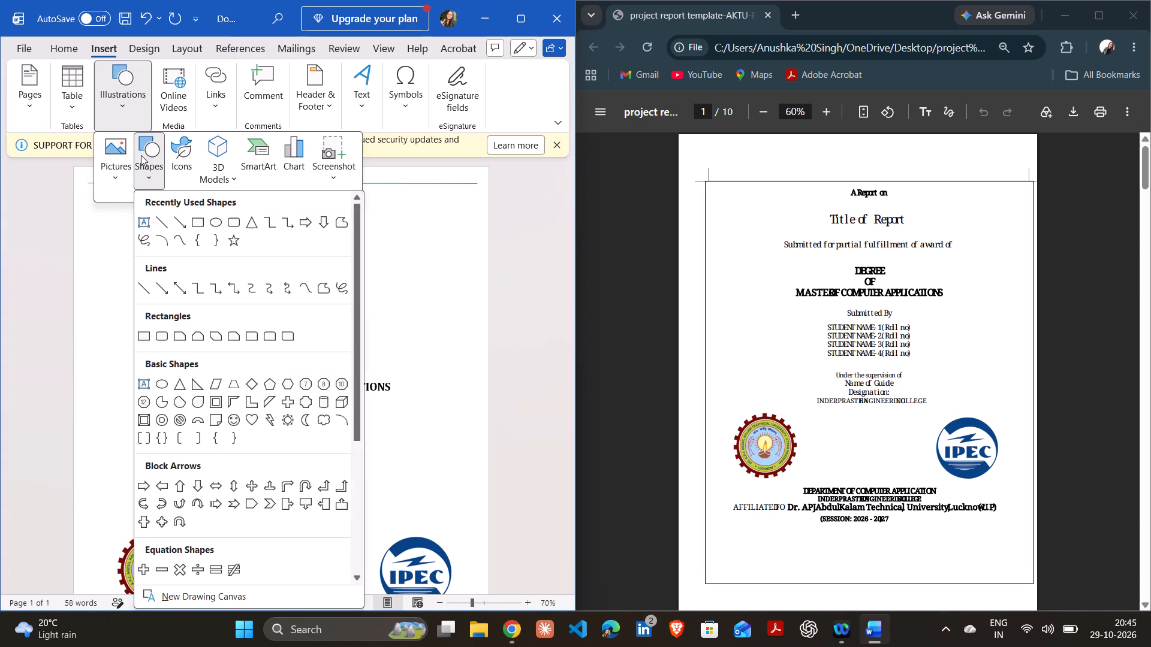
click(159, 213)
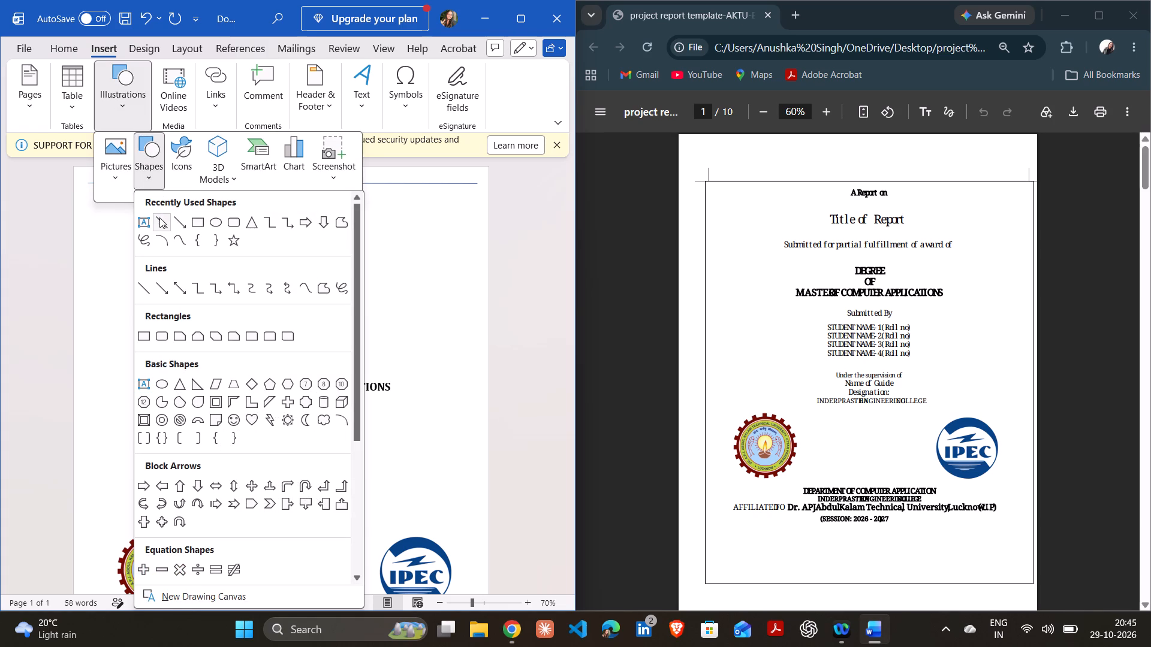
click(159, 217)
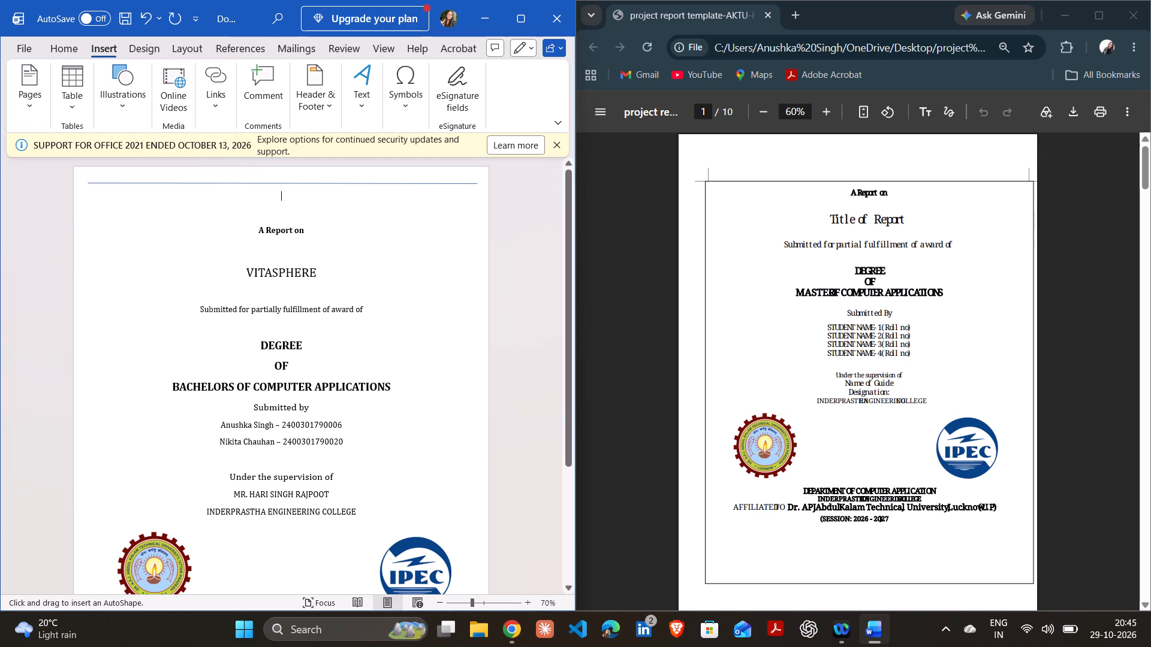
drag(89, 183, 99, 355)
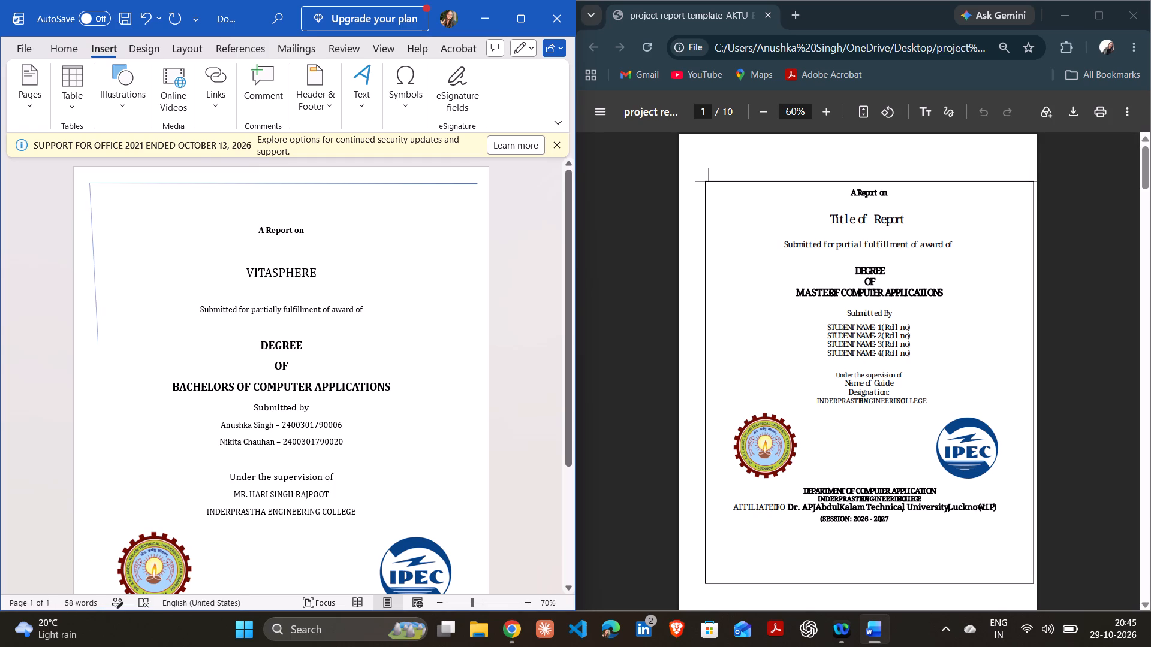
drag(99, 355, 94, 585)
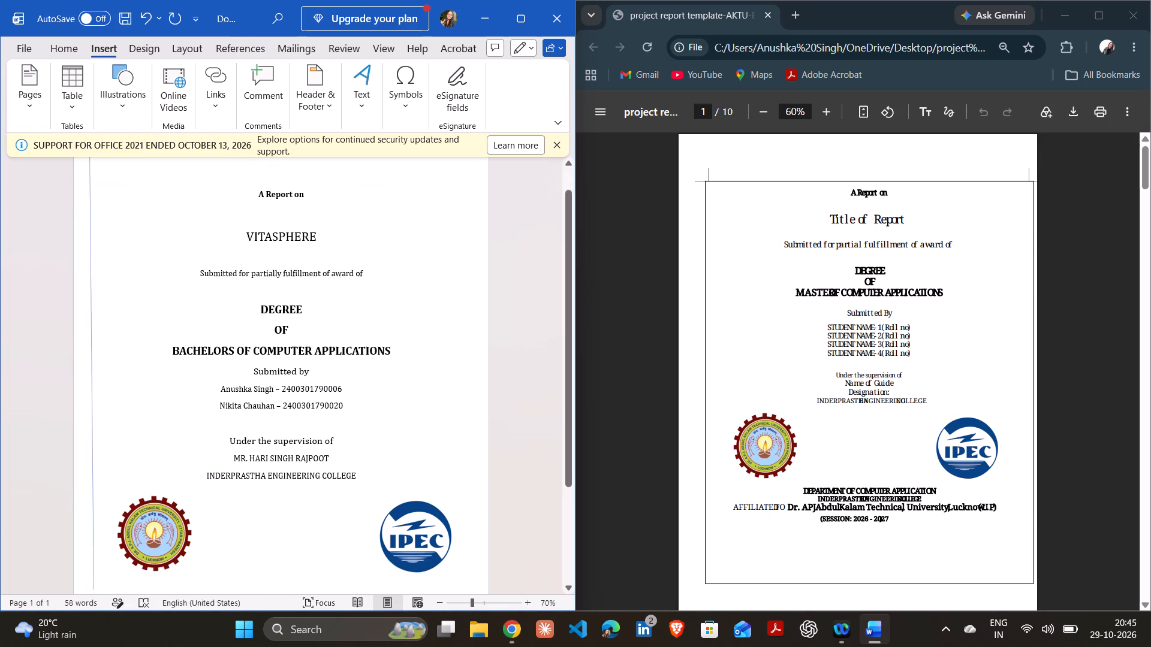
drag(94, 585, 91, 597)
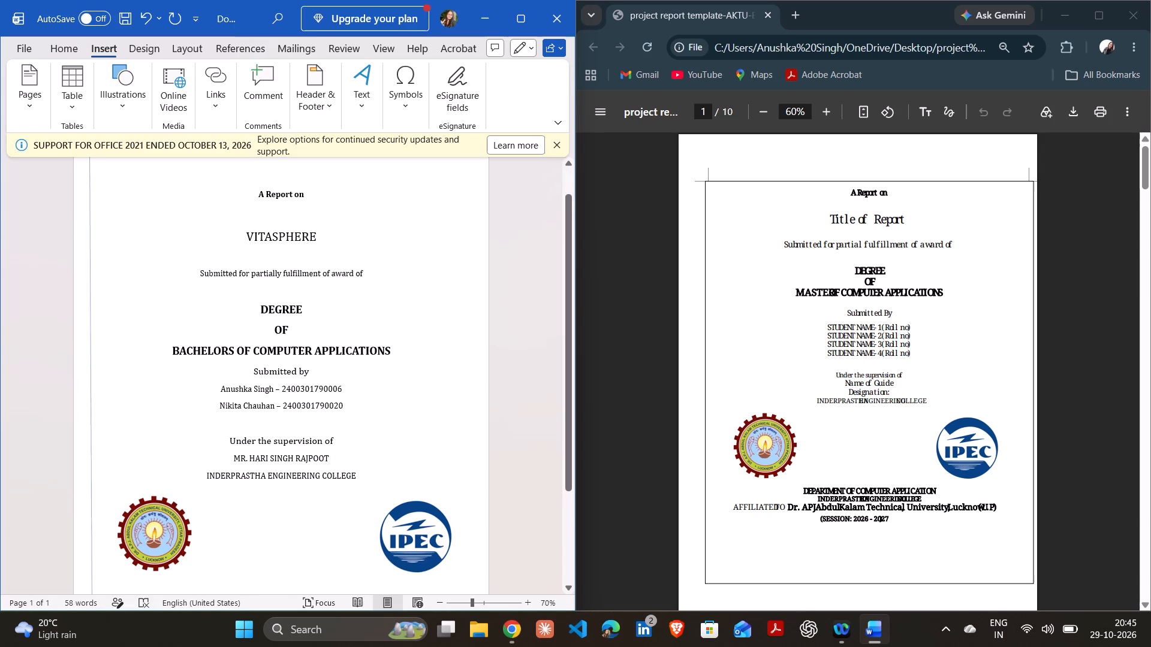
drag(91, 597, 91, 571)
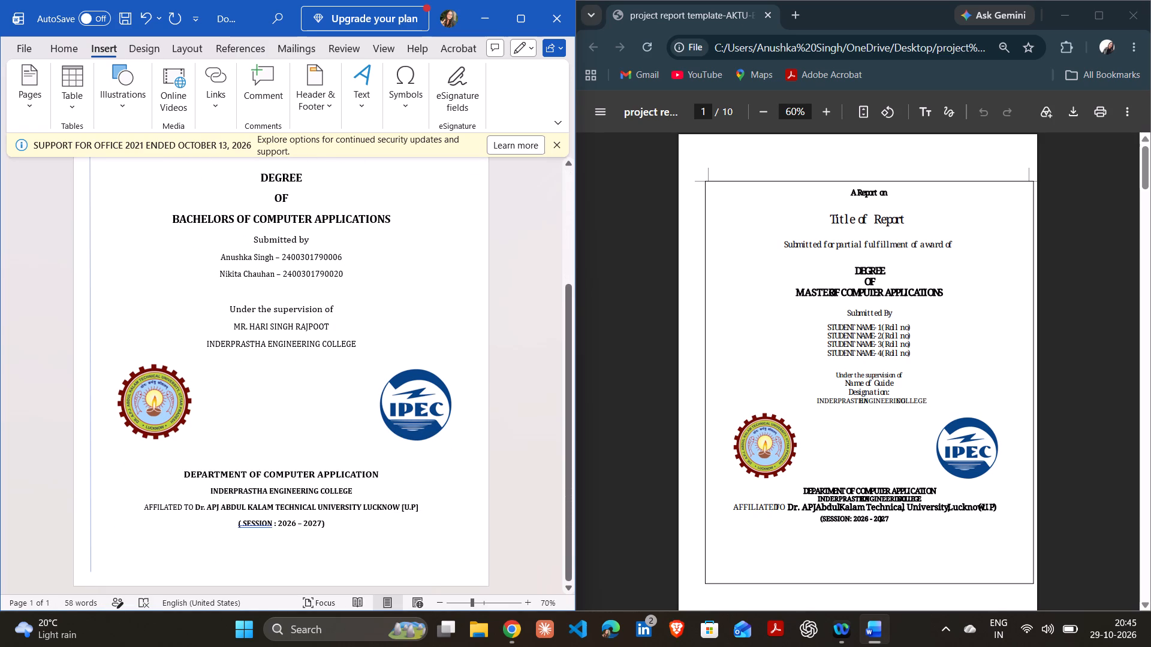
drag(91, 571, 91, 574)
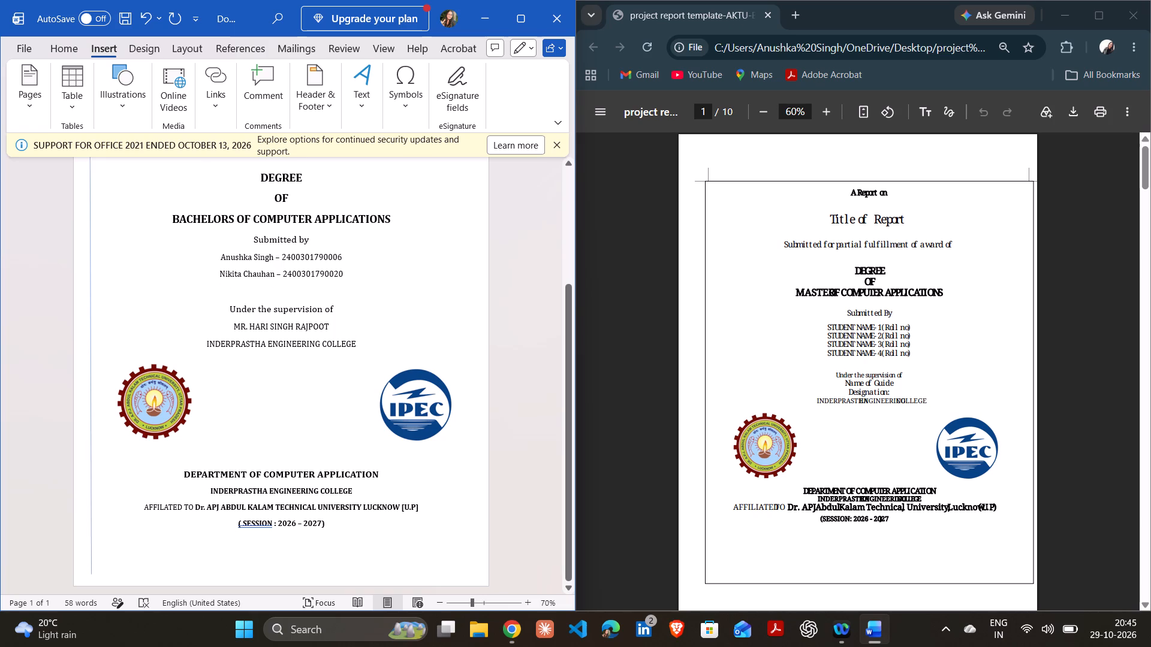
drag(91, 574, 91, 573)
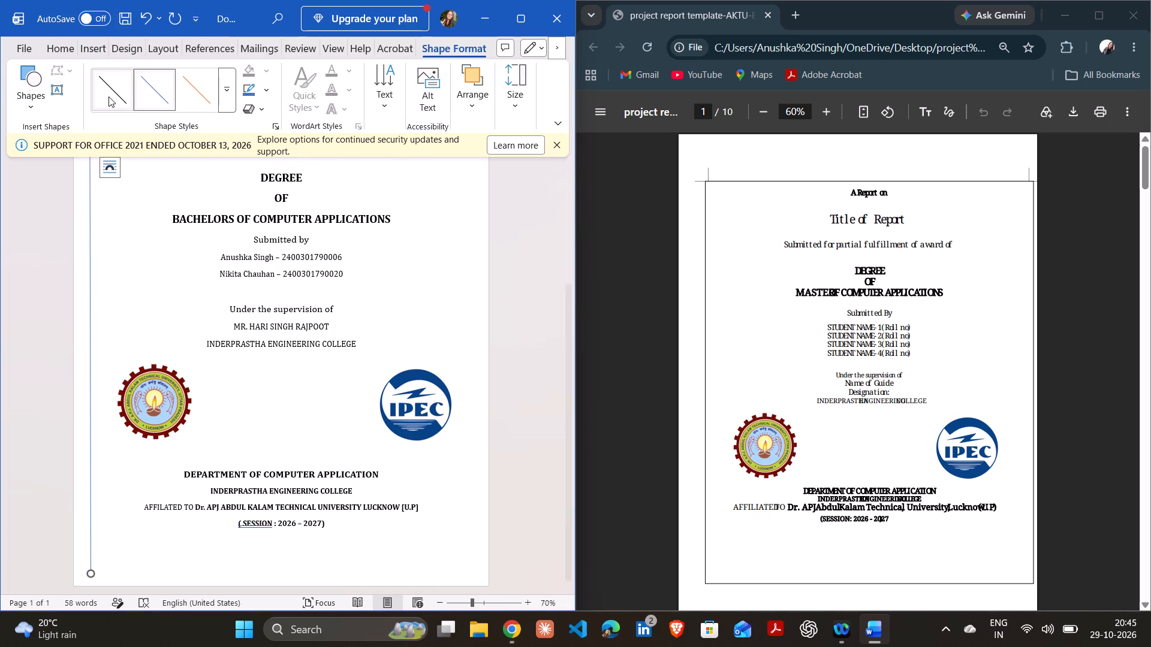
Apply the black preset line style to the vertical line on the title page's left side.
click(109, 96)
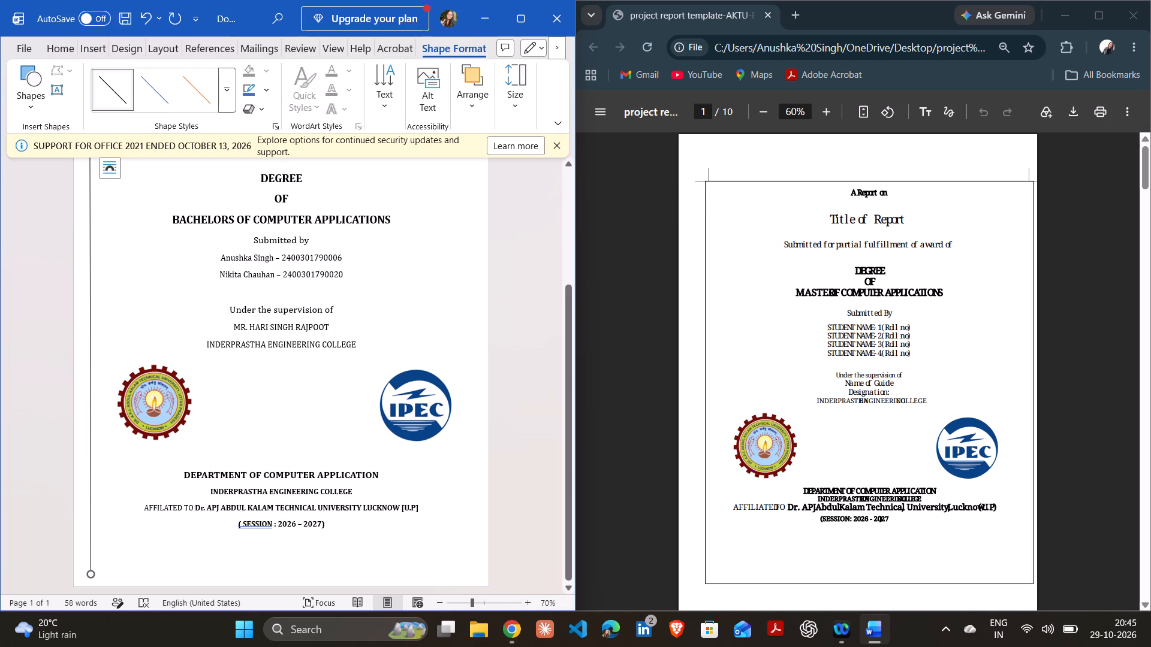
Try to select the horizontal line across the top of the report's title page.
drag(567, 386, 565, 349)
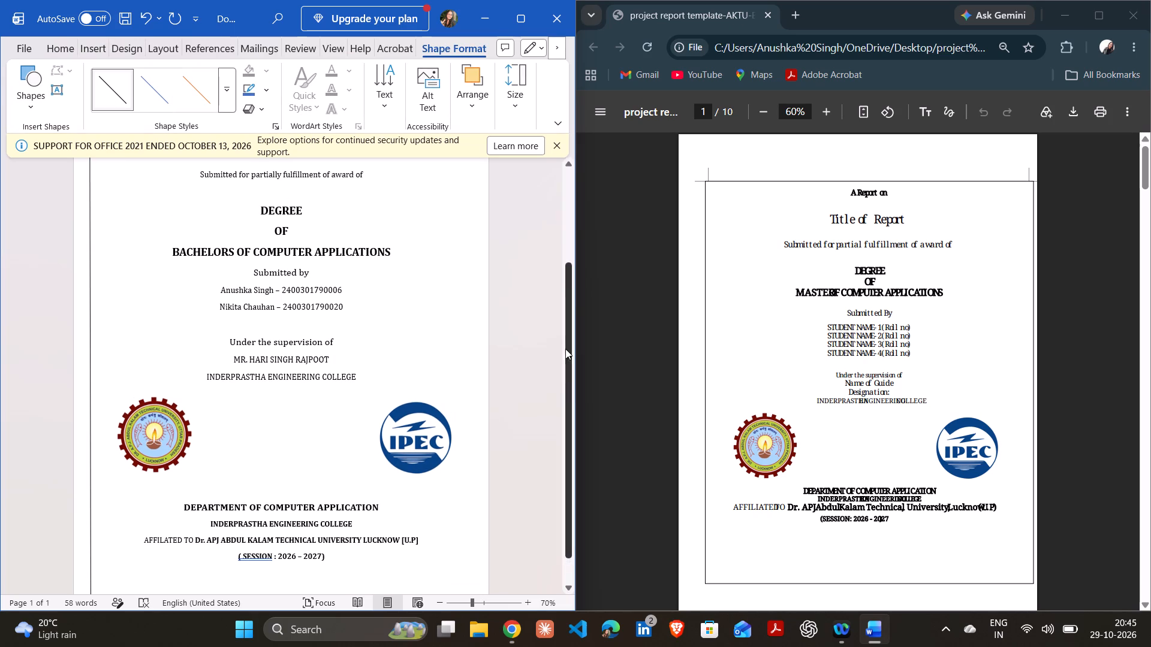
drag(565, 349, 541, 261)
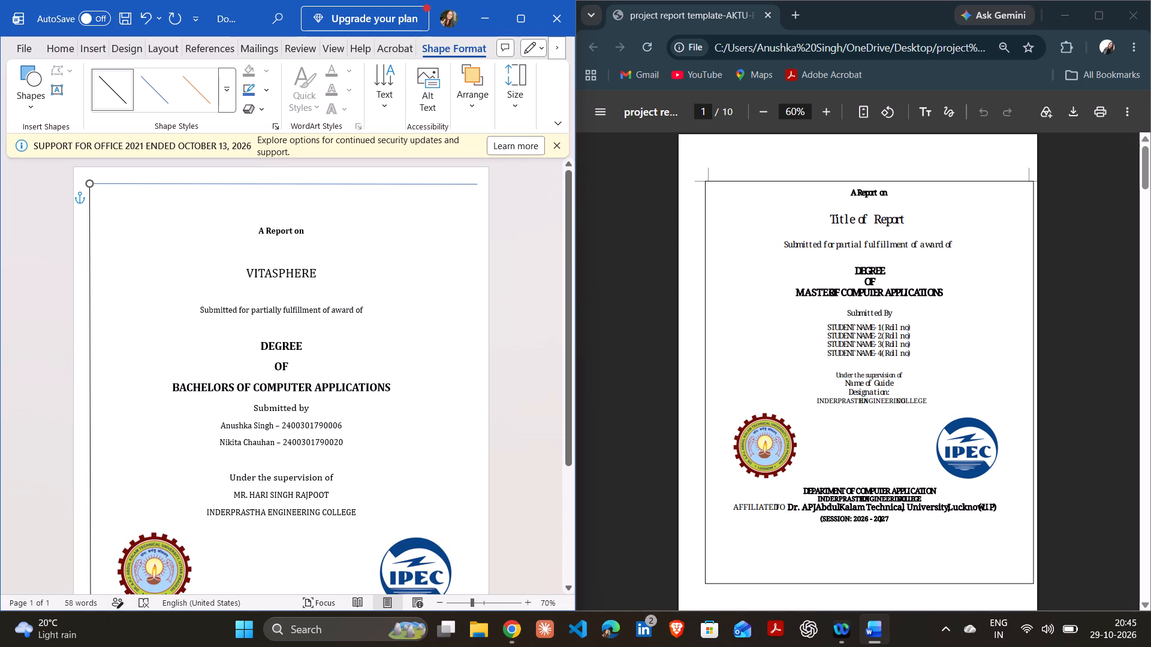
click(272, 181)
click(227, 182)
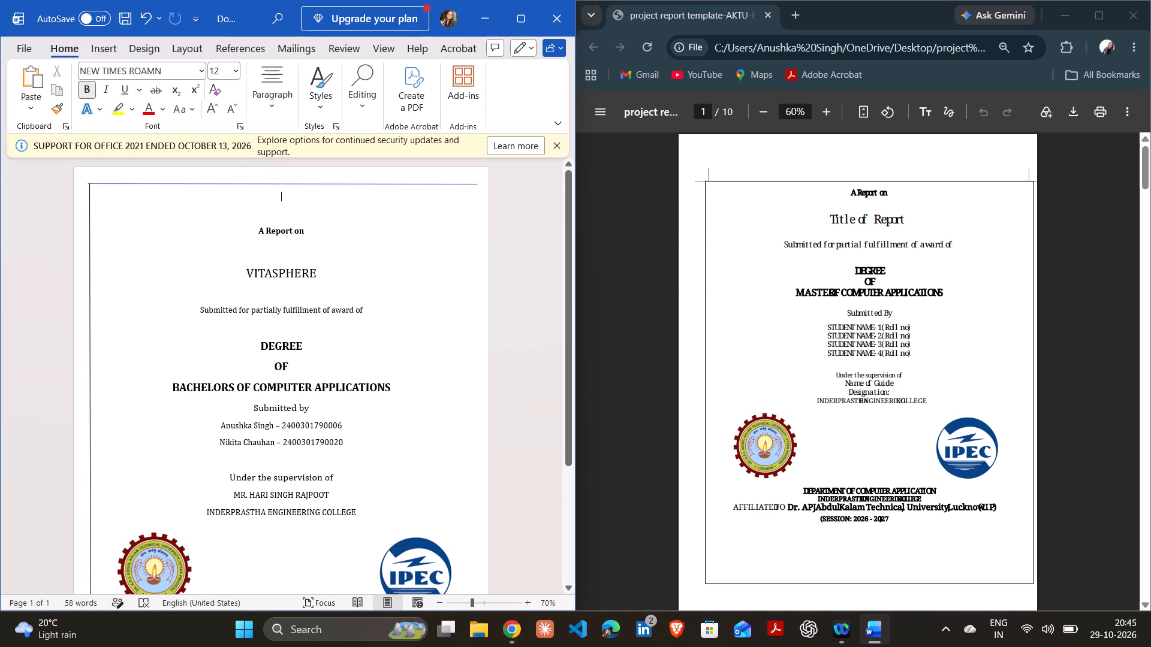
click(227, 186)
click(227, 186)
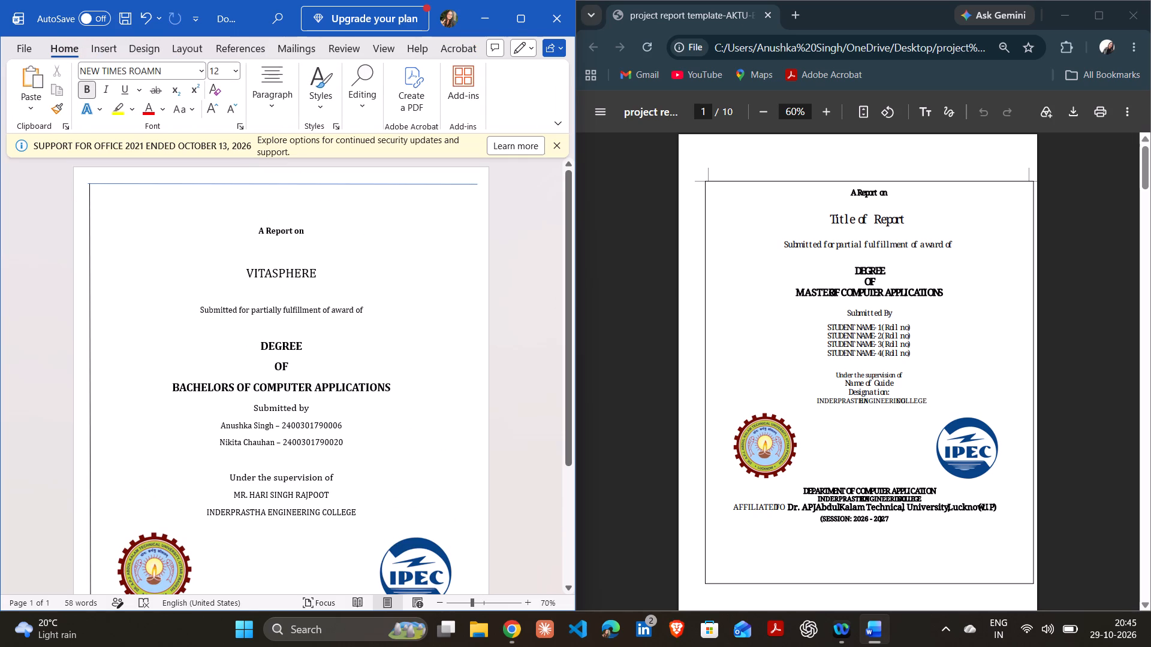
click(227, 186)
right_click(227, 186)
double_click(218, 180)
Draw a straight vertical line down the title page's right side, from the top line's right end to near the page bottom.
click(122, 50)
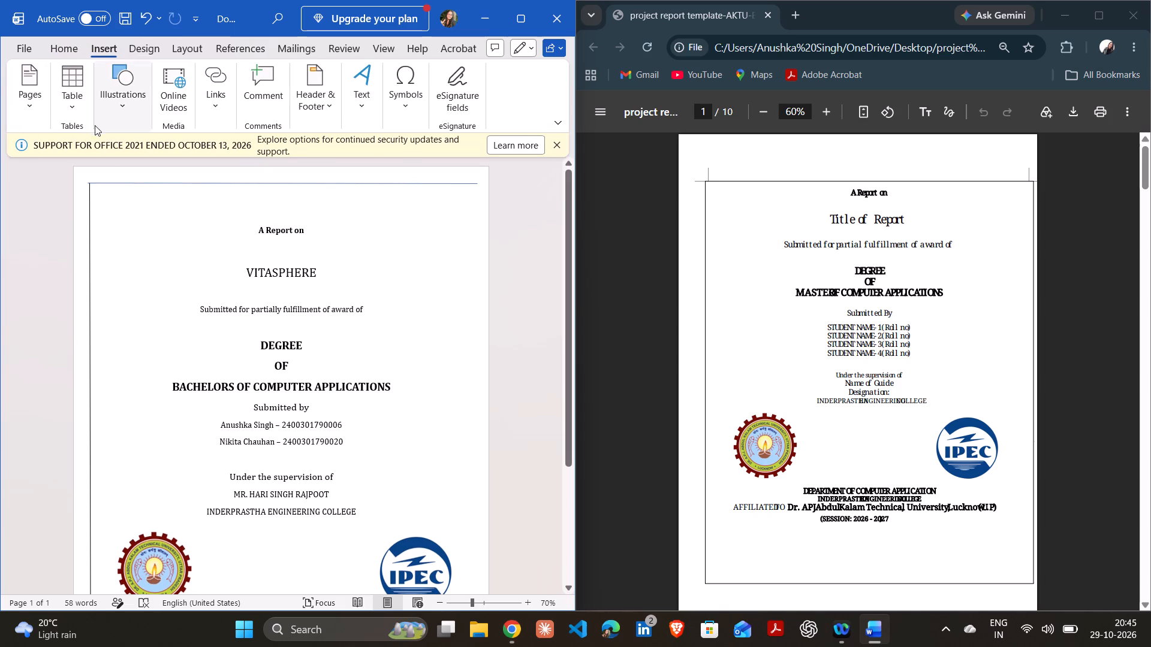
click(112, 123)
click(146, 163)
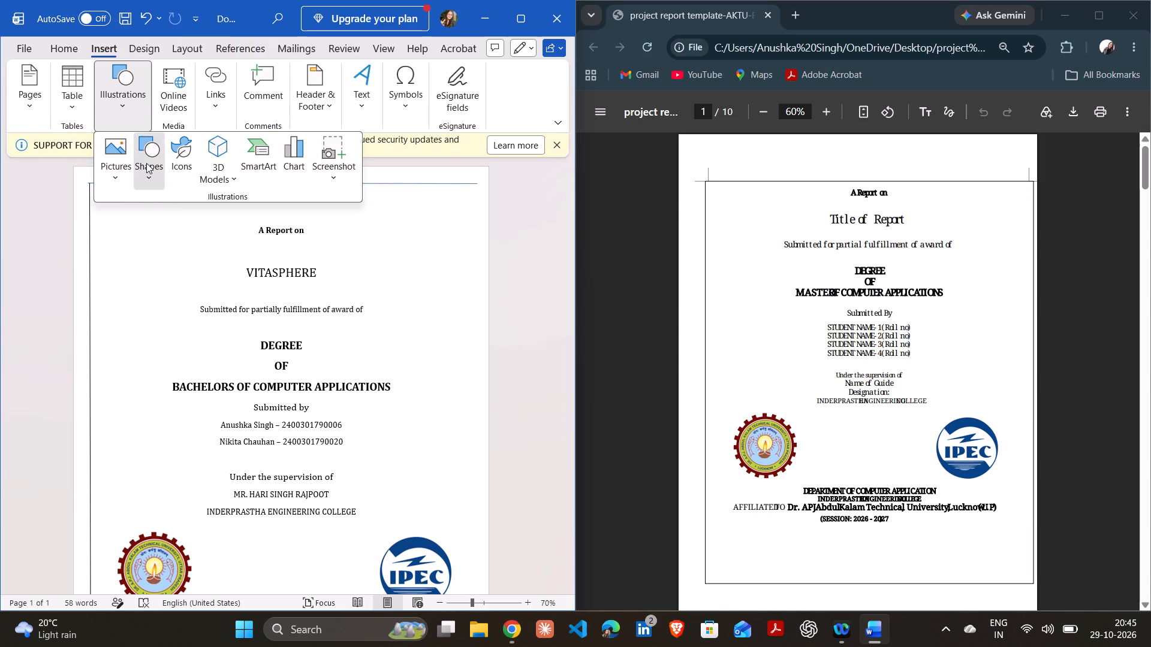
click(162, 228)
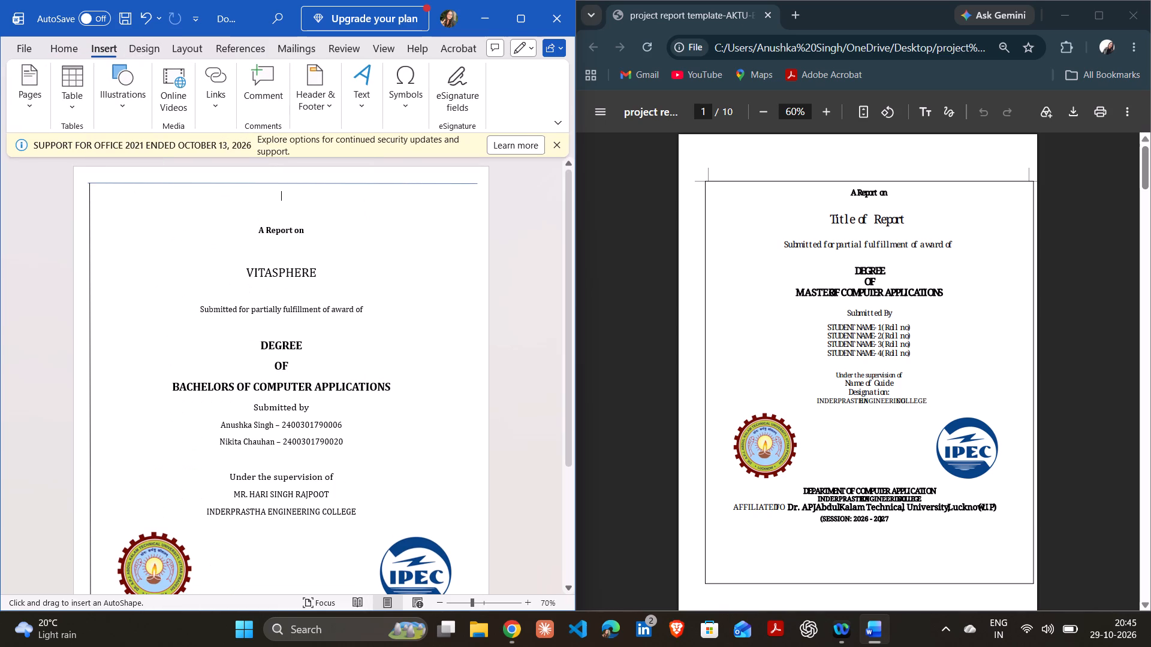
drag(478, 183, 473, 229)
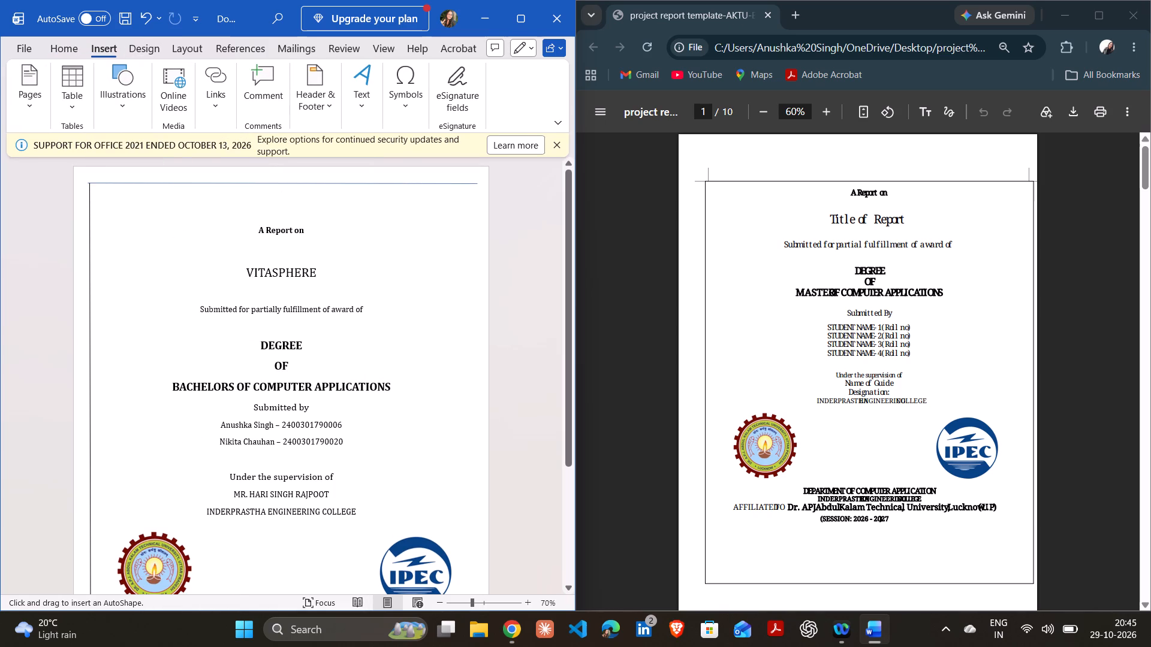
drag(473, 229, 487, 646)
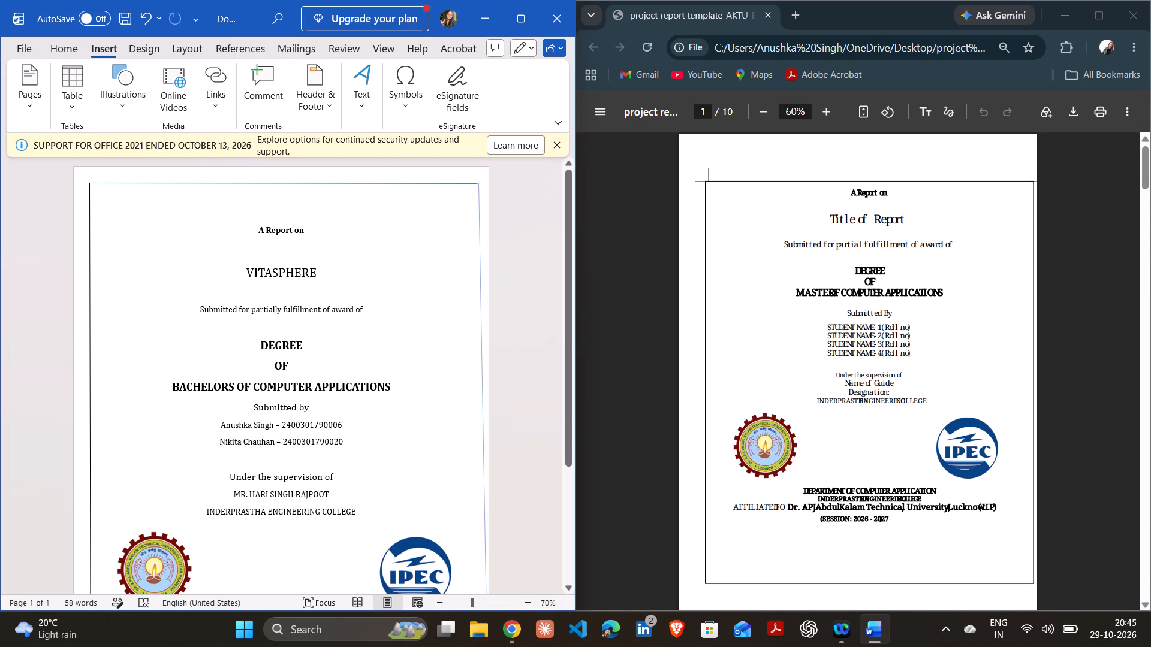
drag(487, 646, 475, 646)
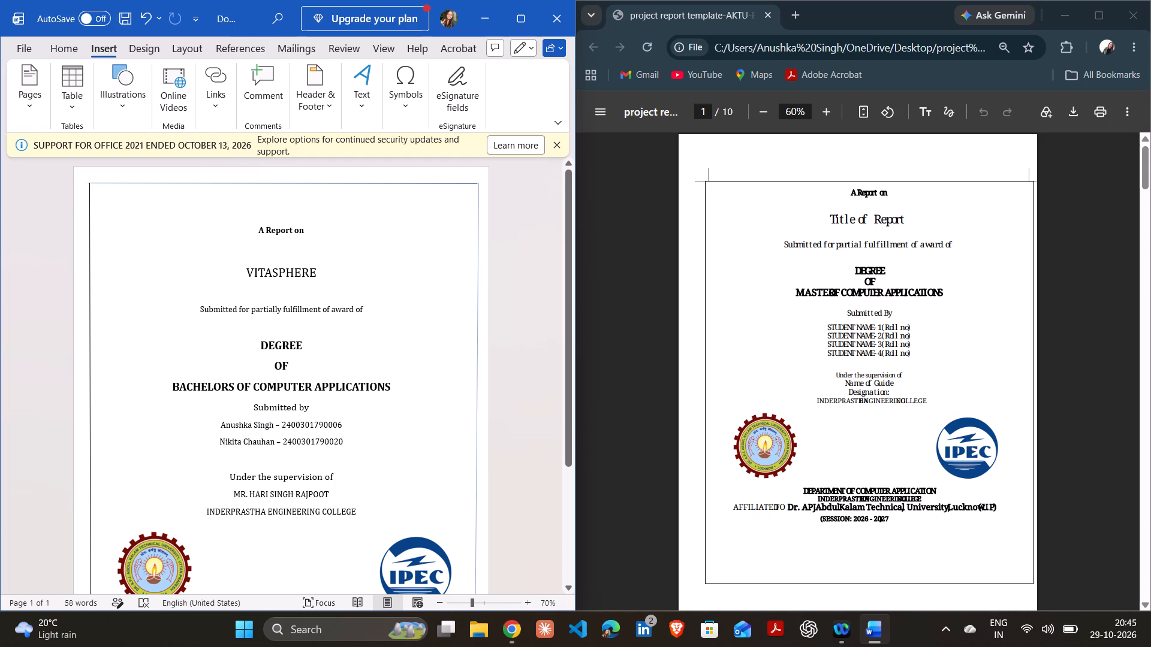
drag(475, 646, 464, 583)
key(Down)
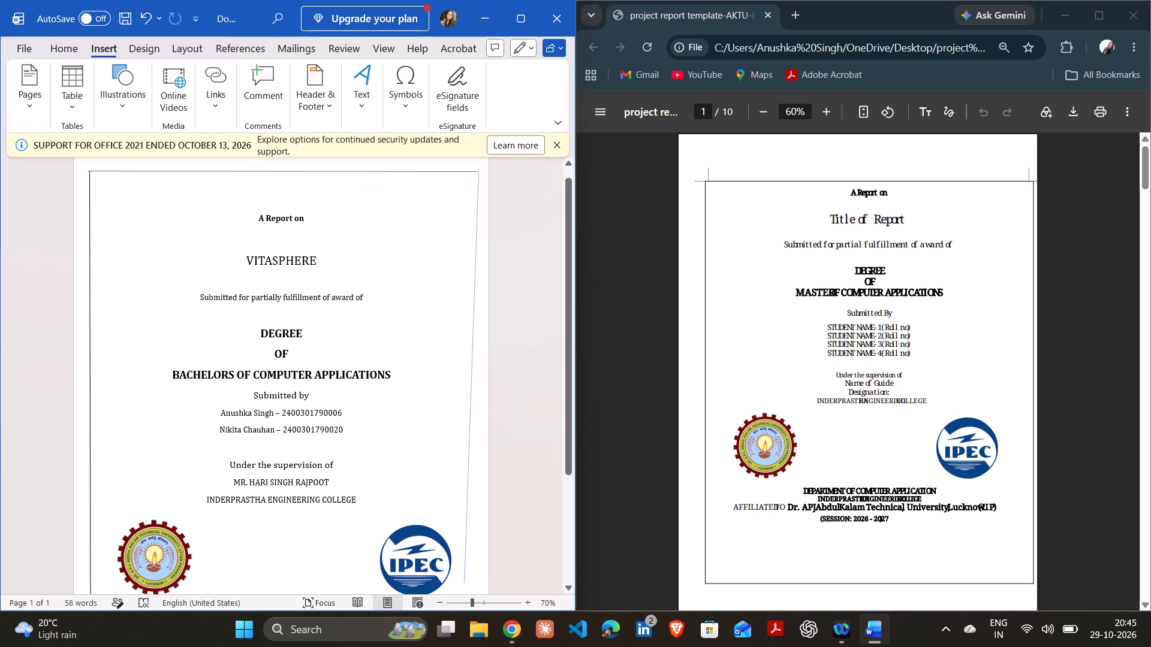
drag(464, 583, 480, 603)
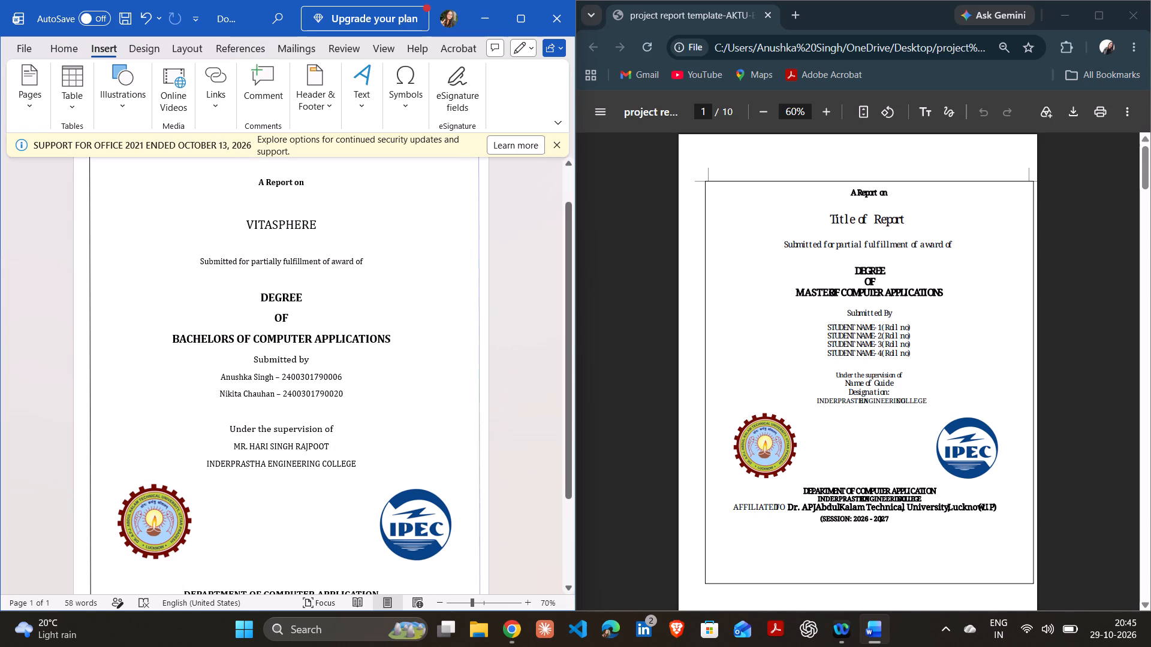
drag(480, 603, 478, 594)
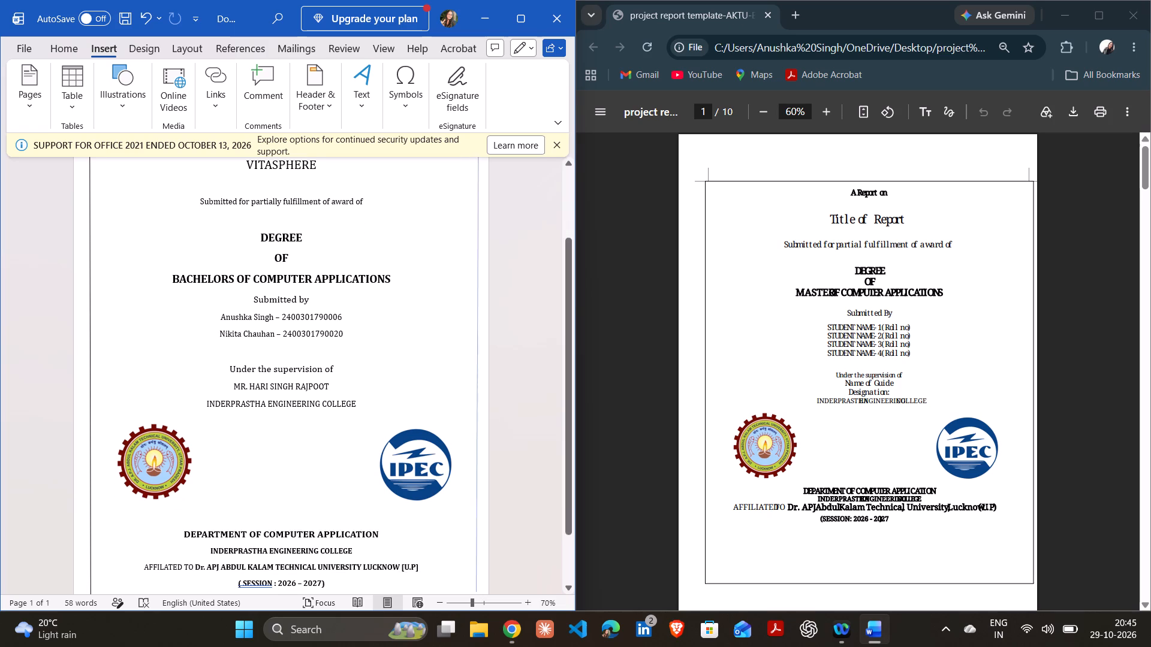
drag(478, 594, 475, 603)
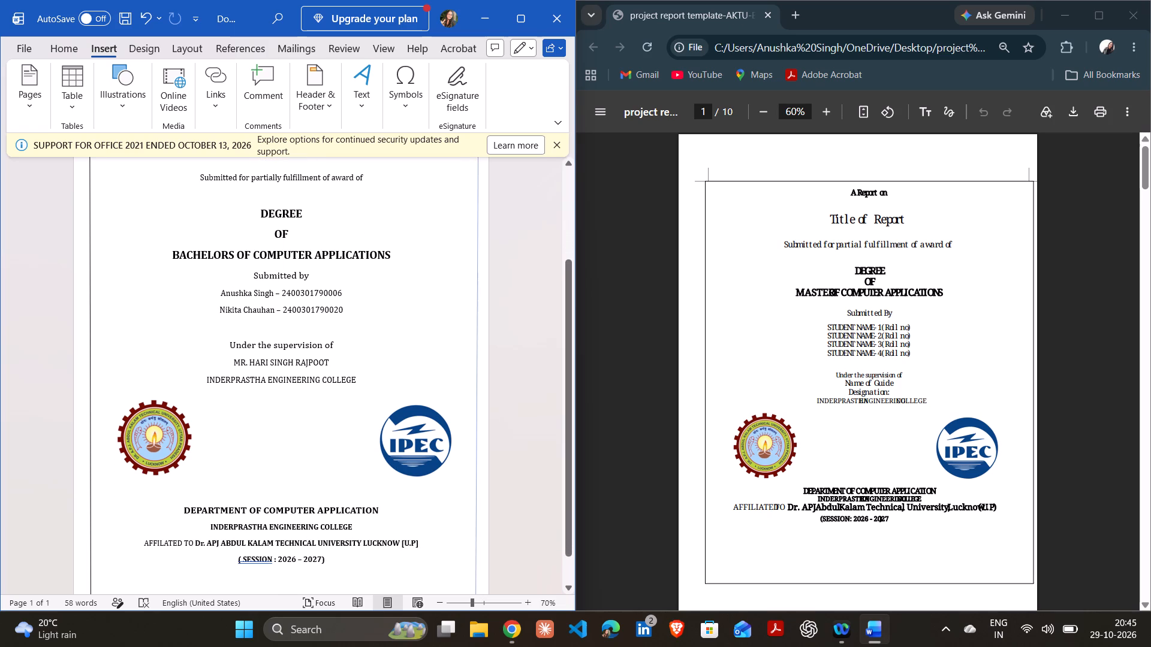
drag(475, 603, 471, 585)
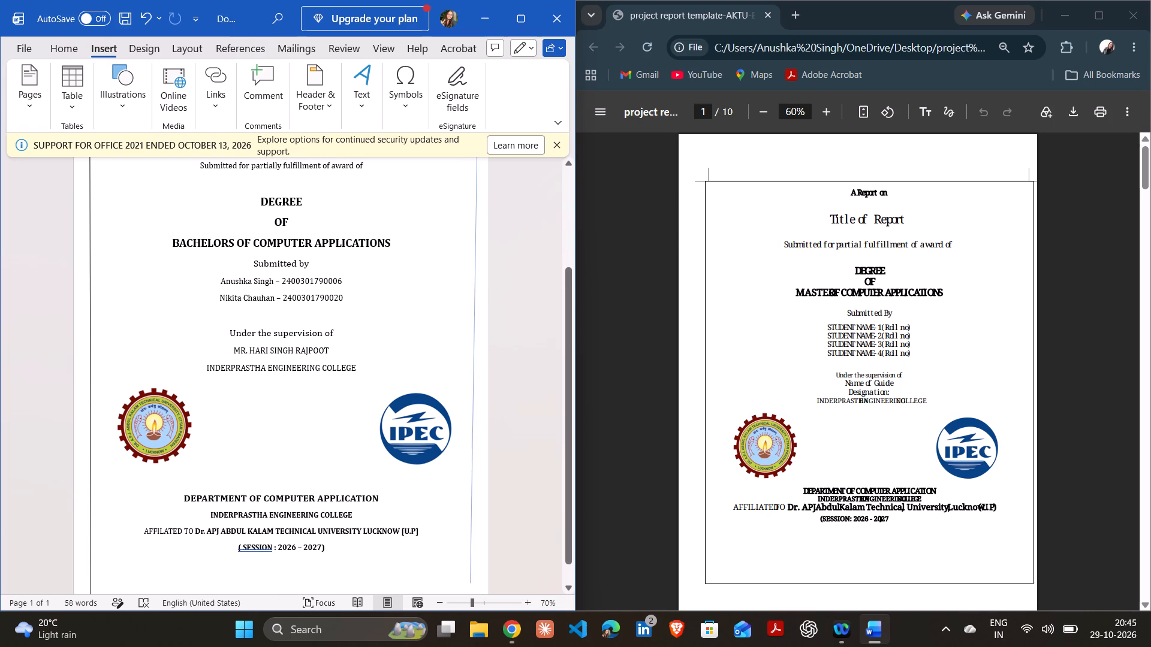
drag(471, 585, 469, 609)
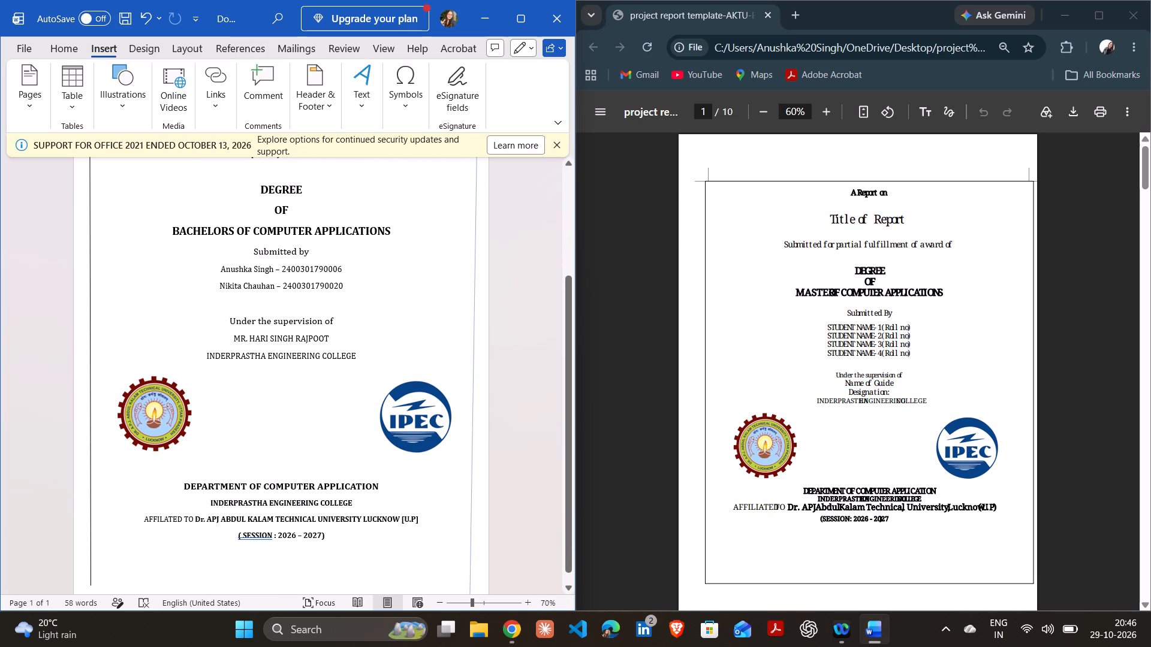
drag(469, 609, 473, 573)
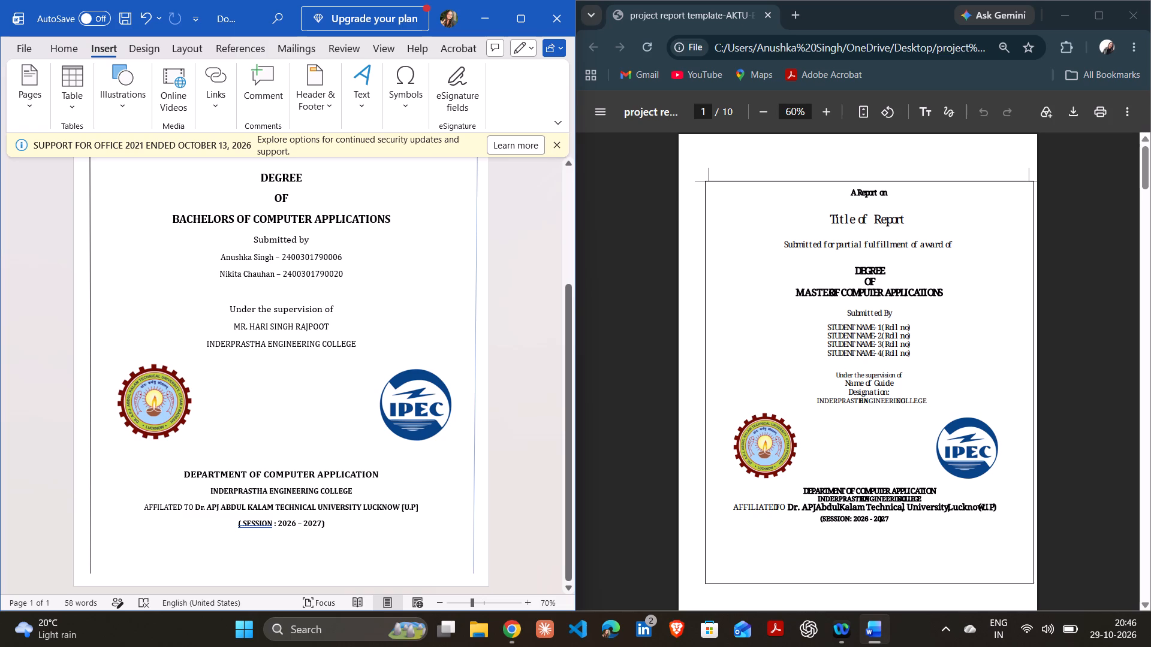
drag(473, 573, 476, 574)
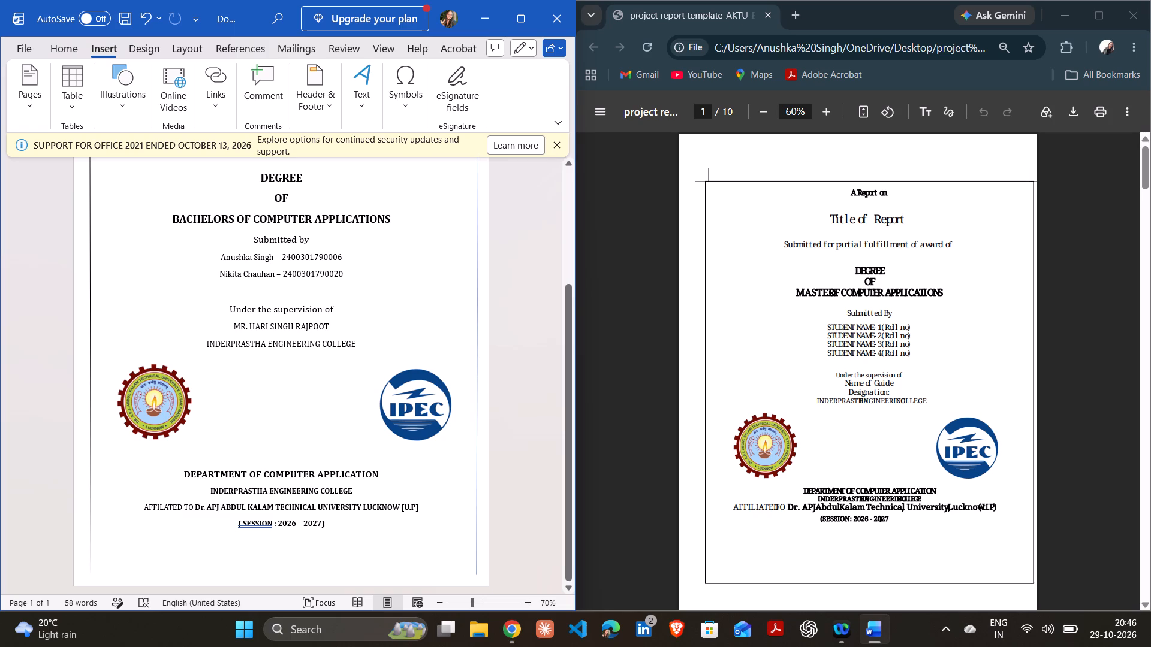
drag(476, 574, 478, 576)
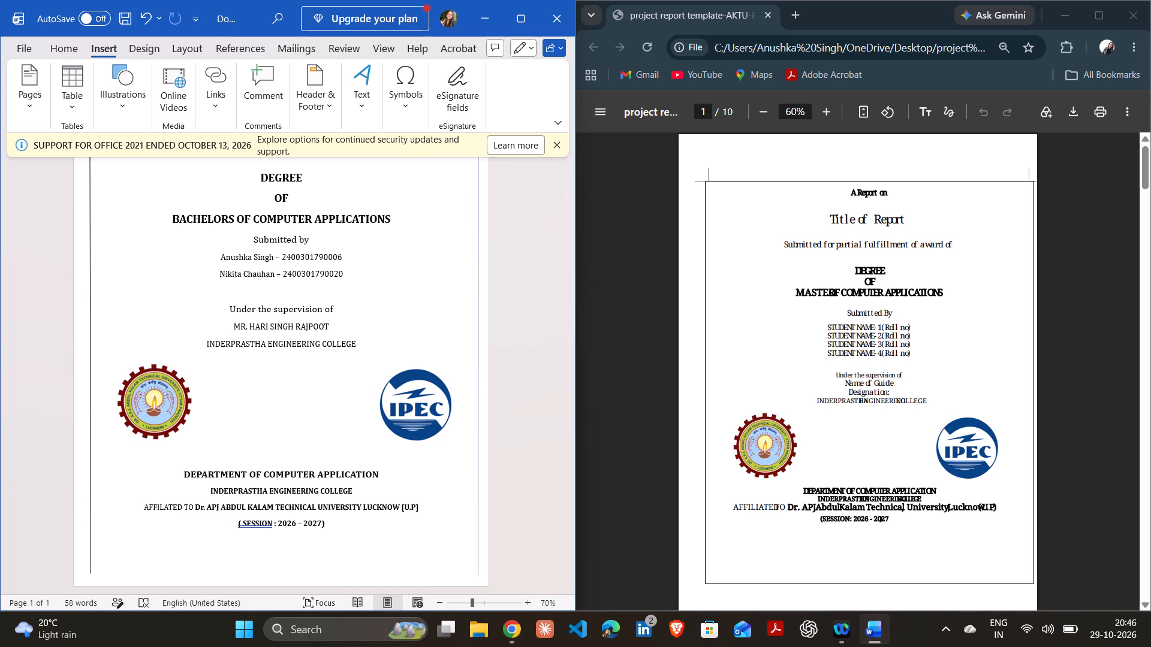
drag(478, 576, 477, 575)
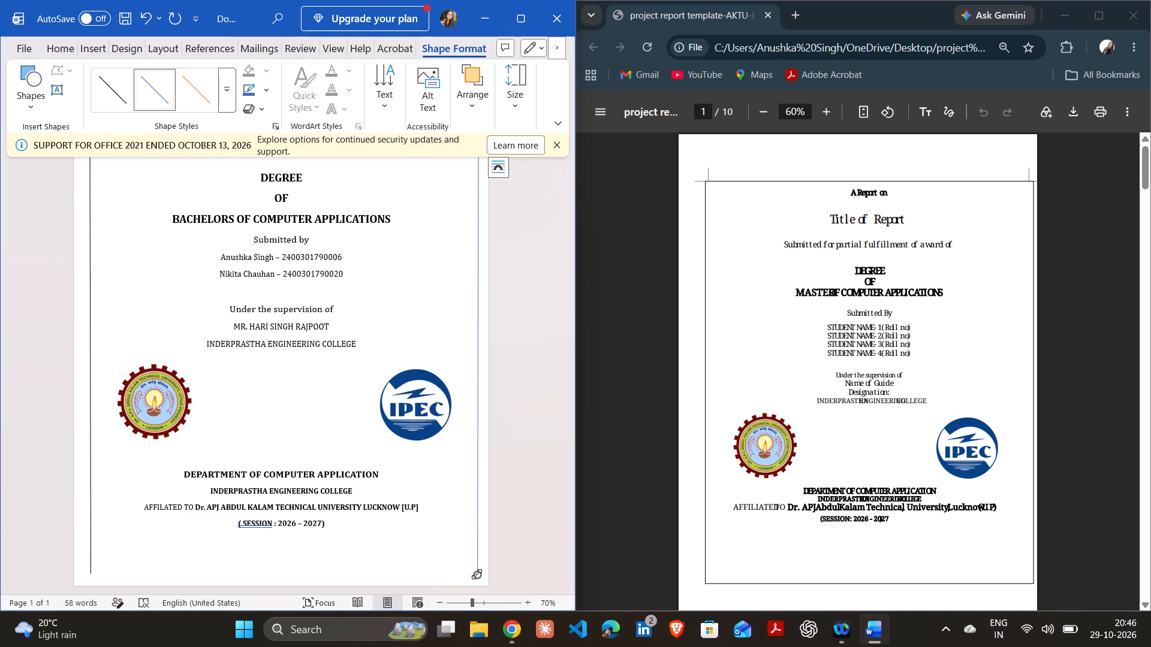
Shift both ends of the title page's right-side line slightly inward so it stands vertical and meets the top line's right end.
click(477, 574)
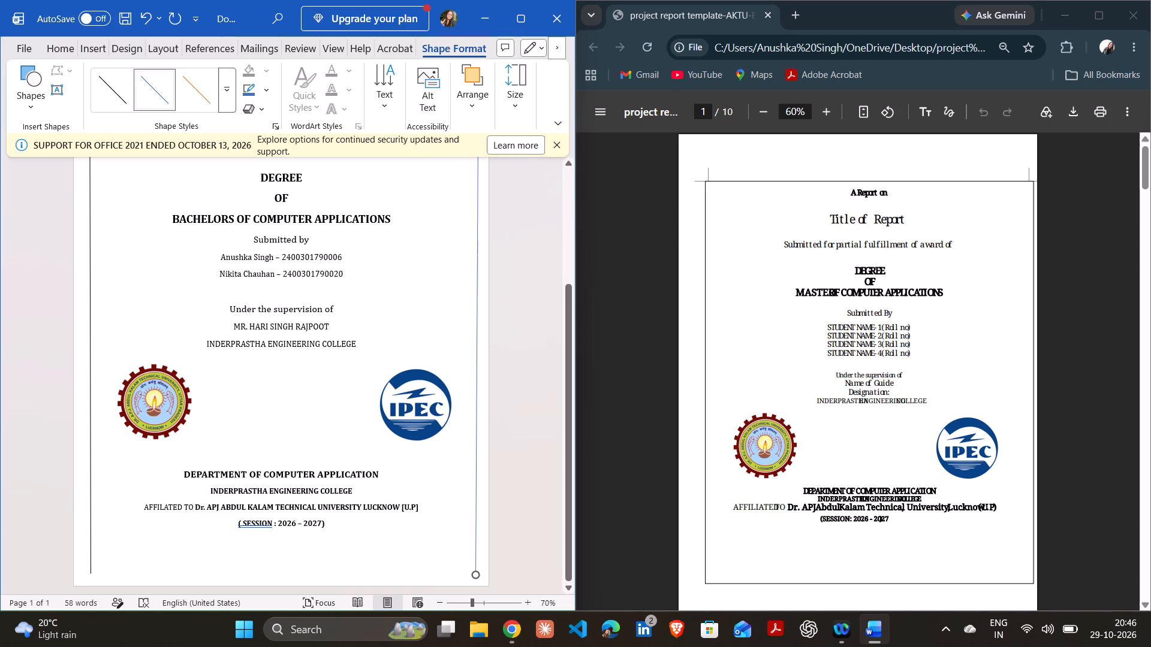
drag(567, 500, 579, 334)
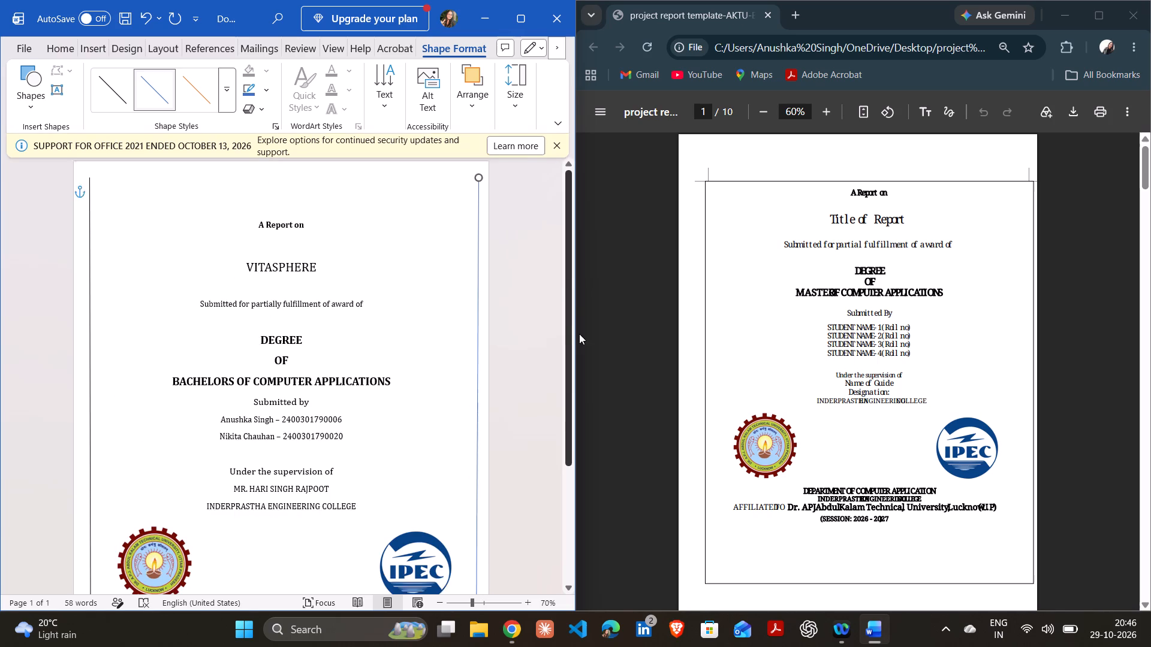
drag(579, 334, 571, 316)
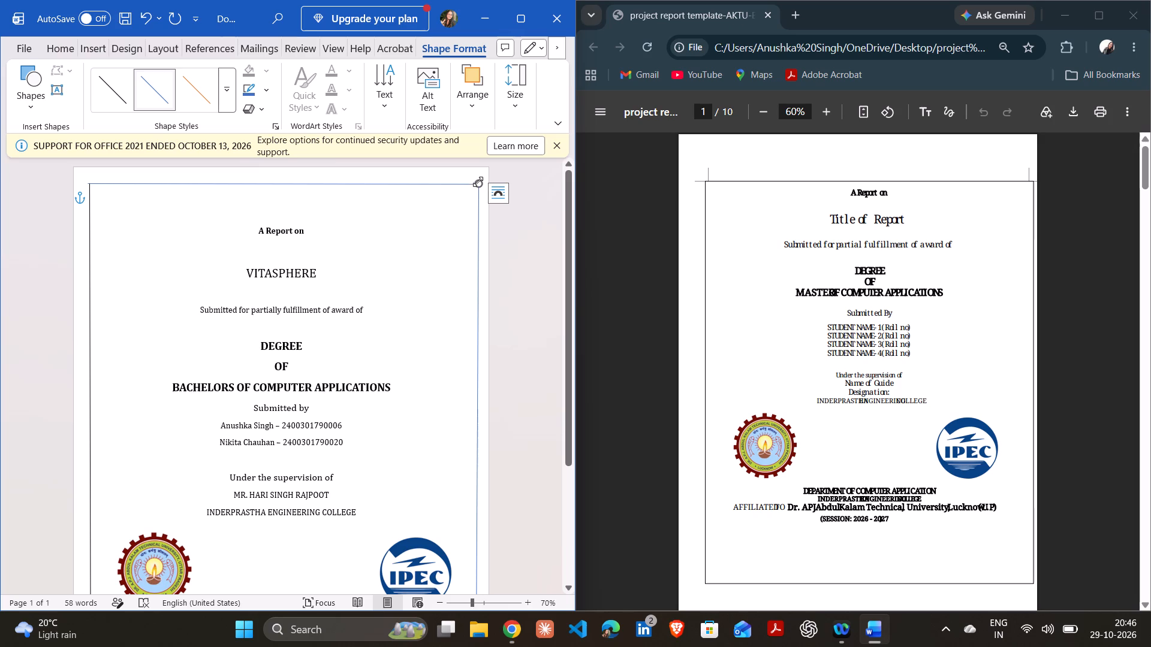
click(475, 182)
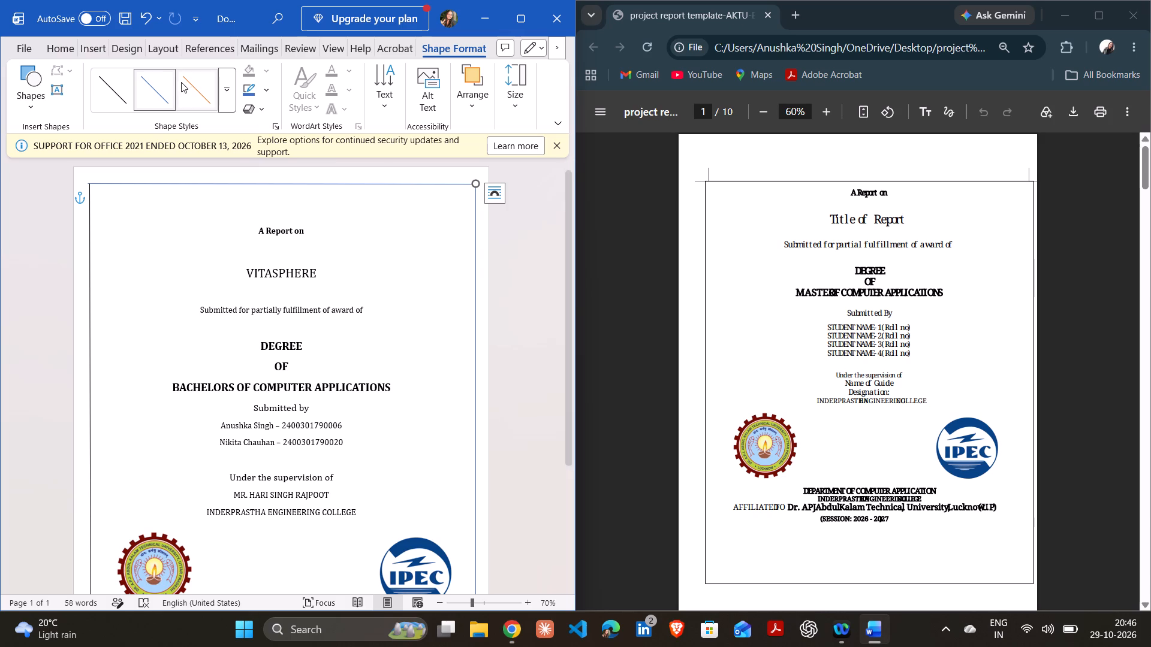
Apply the black preset line style to the title page's right-side vertical line and its top horizontal line.
click(127, 97)
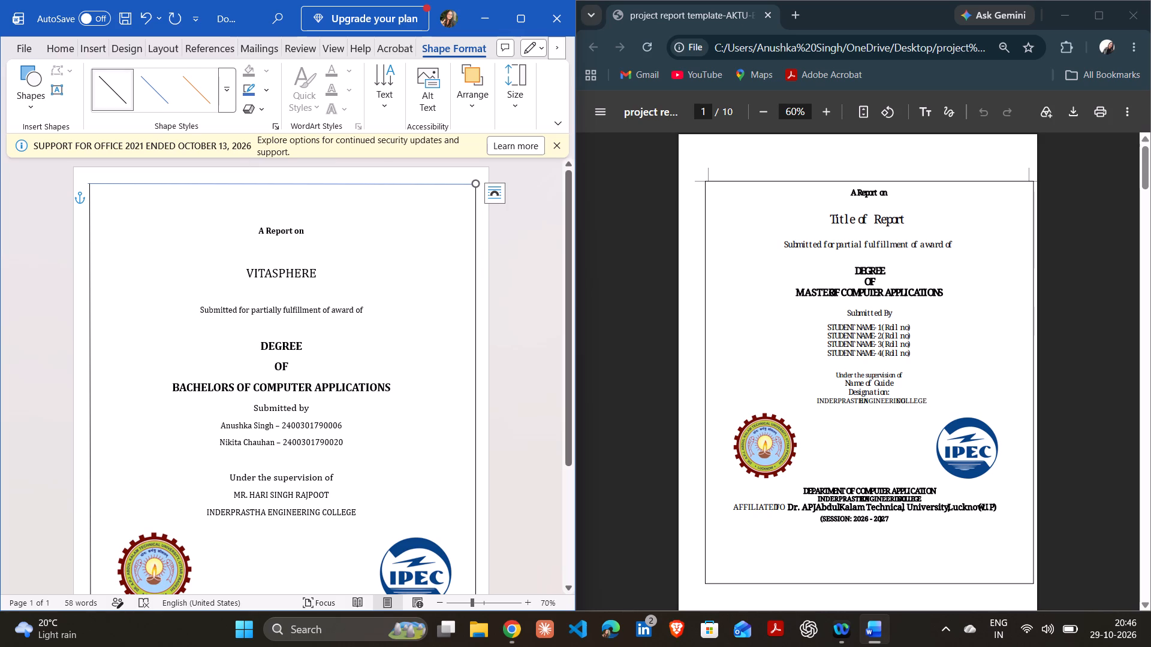
click(373, 183)
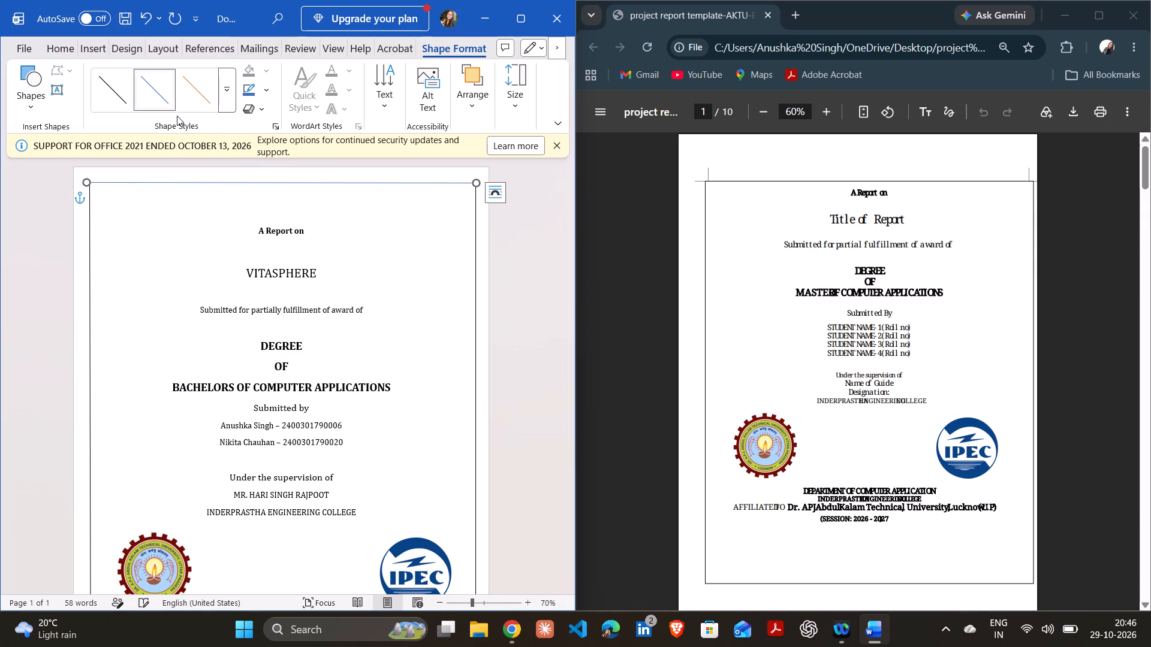
click(129, 98)
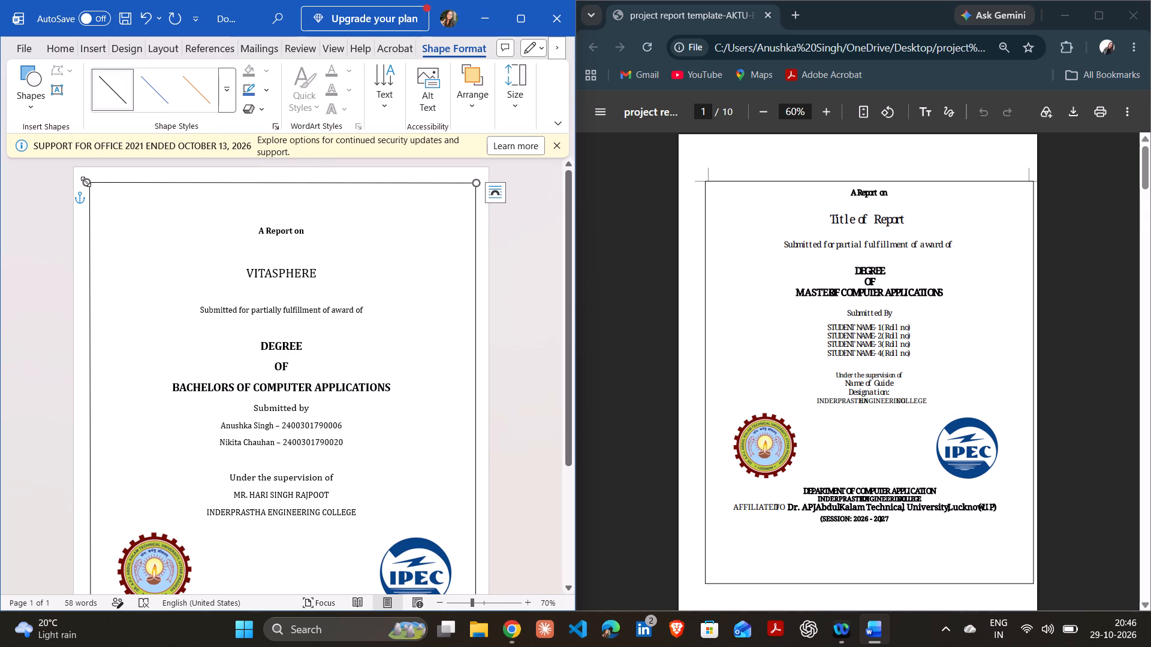
Shorten the top horizontal line's left end so it meets the upper end of the left-side vertical line.
drag(86, 182, 97, 183)
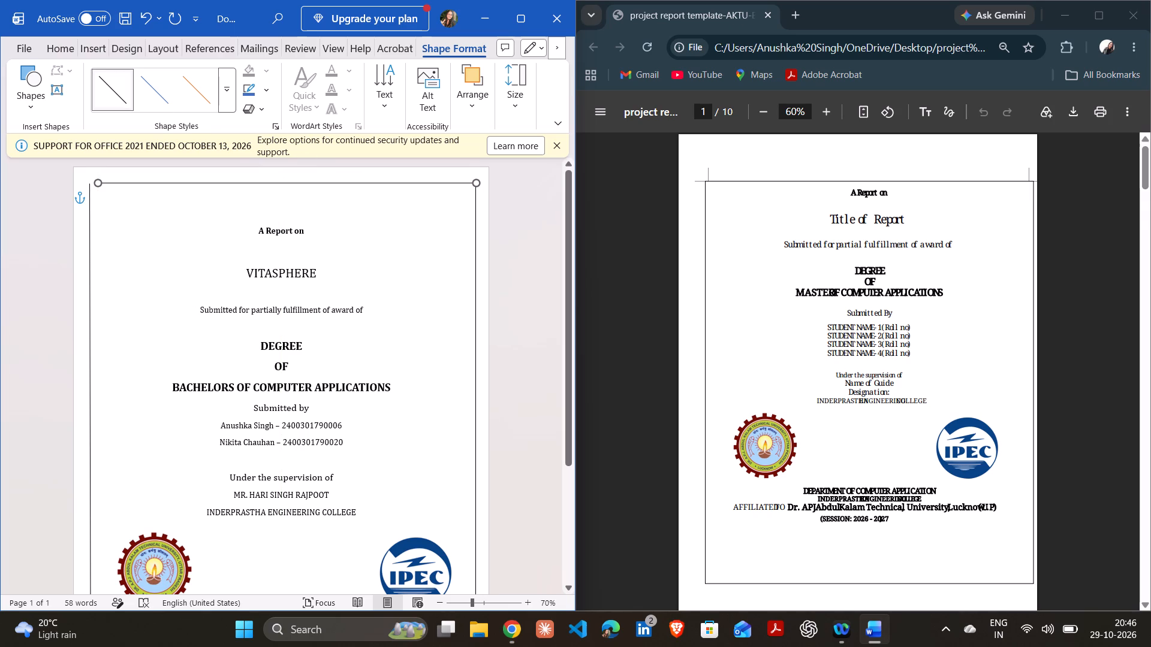
drag(97, 183, 97, 183)
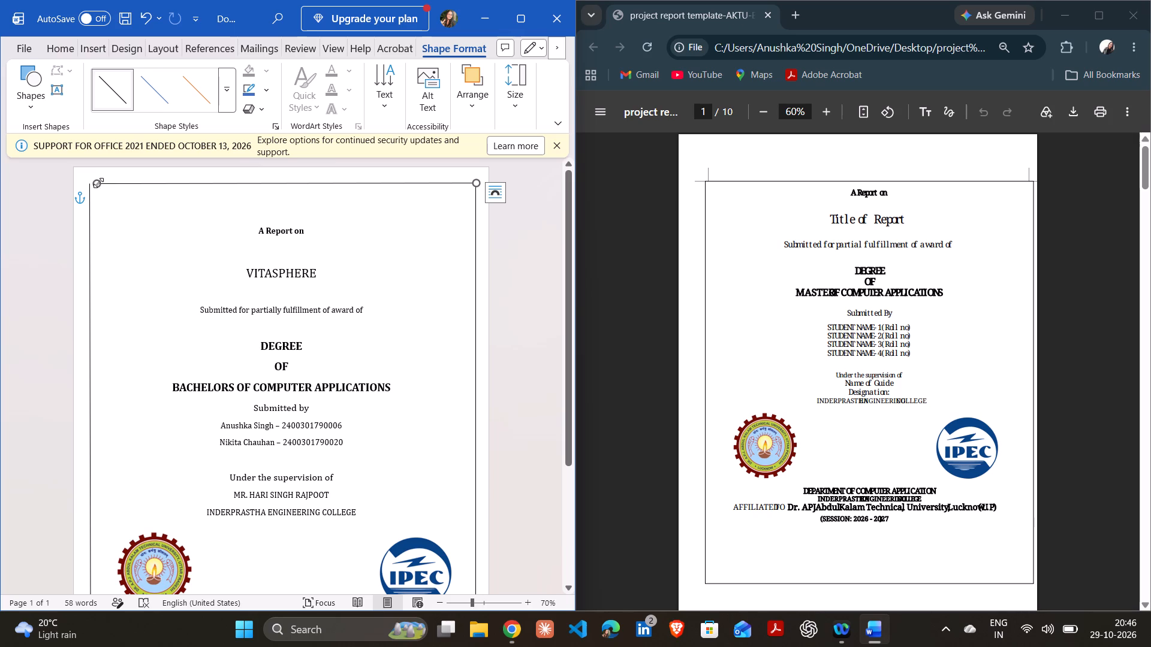
click(98, 183)
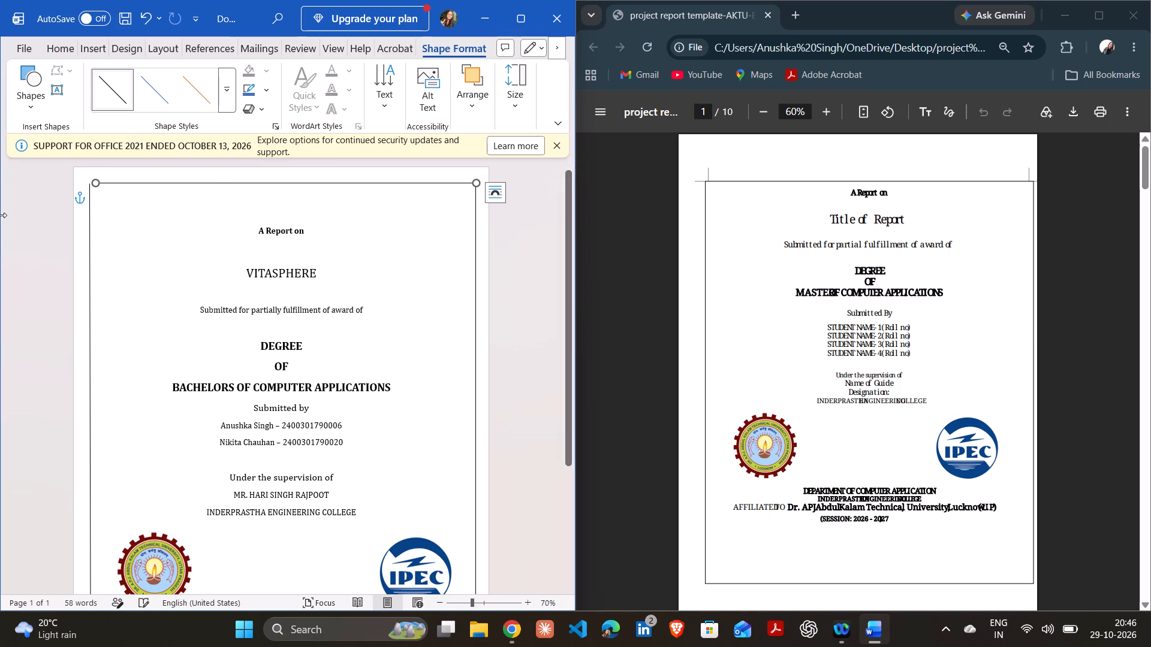
click(0, 215)
drag(97, 180, 91, 182)
click(40, 211)
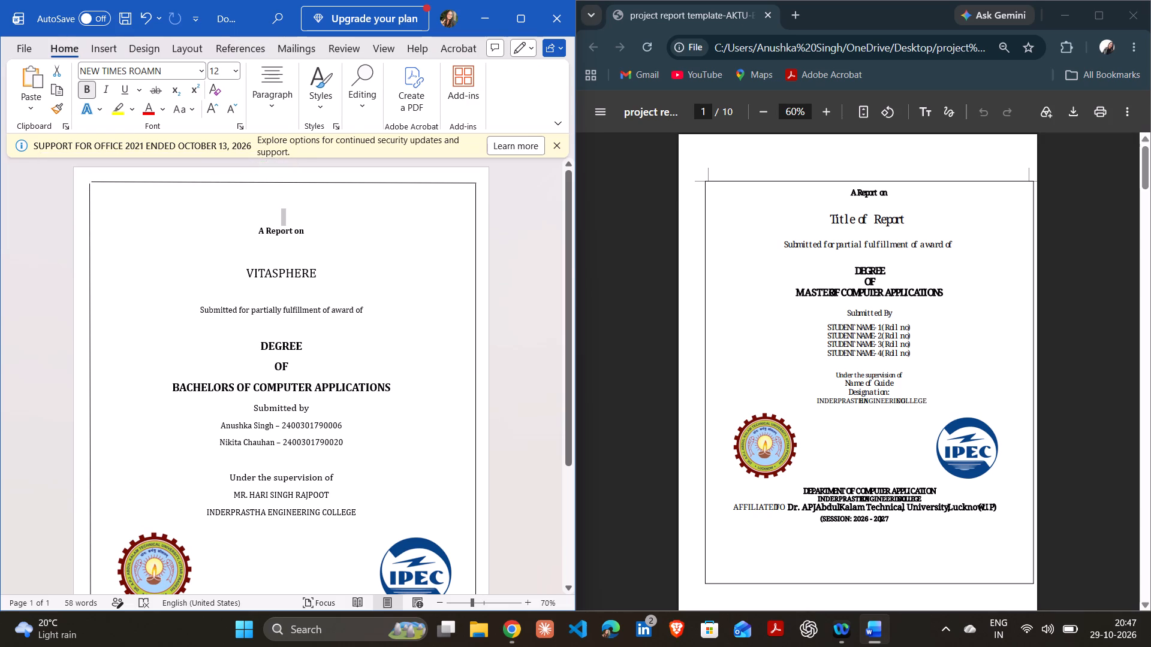
Draw a straight horizontal line across the title page's bottom, joining the lower ends of the left and right vertical lines.
drag(565, 262, 567, 421)
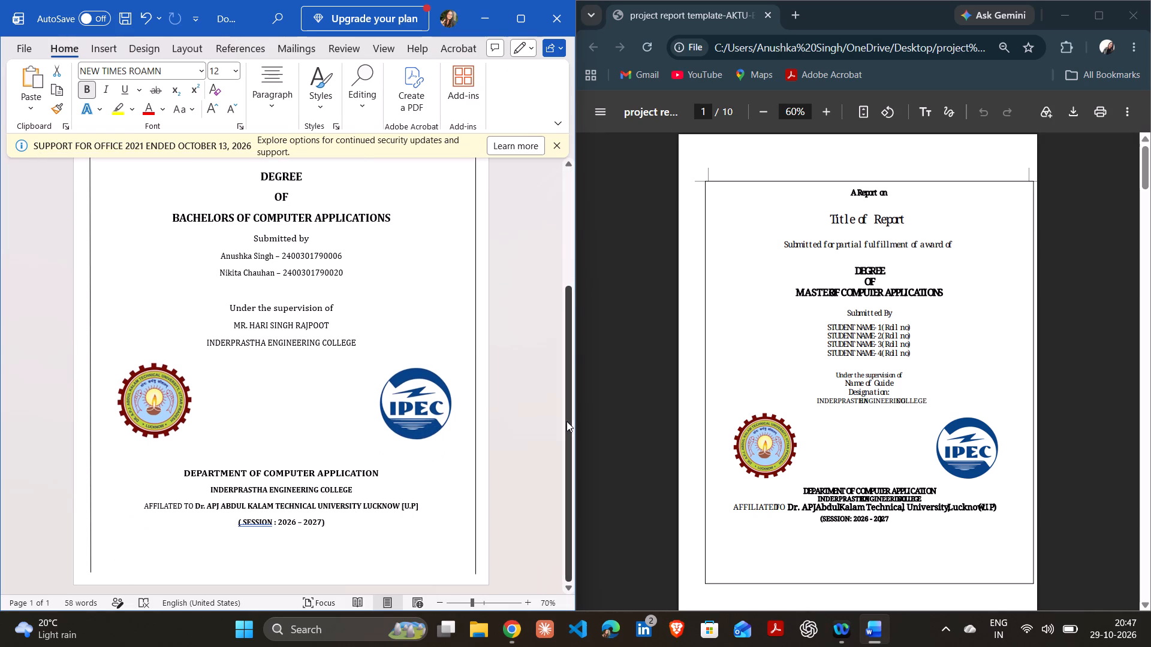
click(104, 45)
click(122, 92)
click(148, 151)
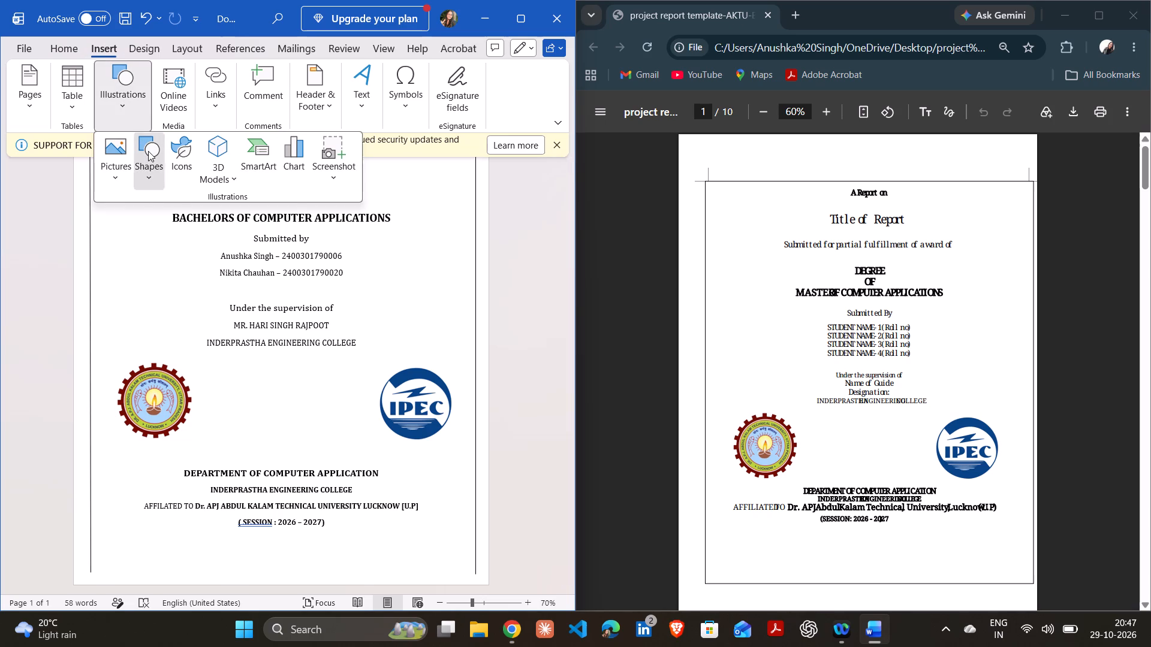
click(161, 219)
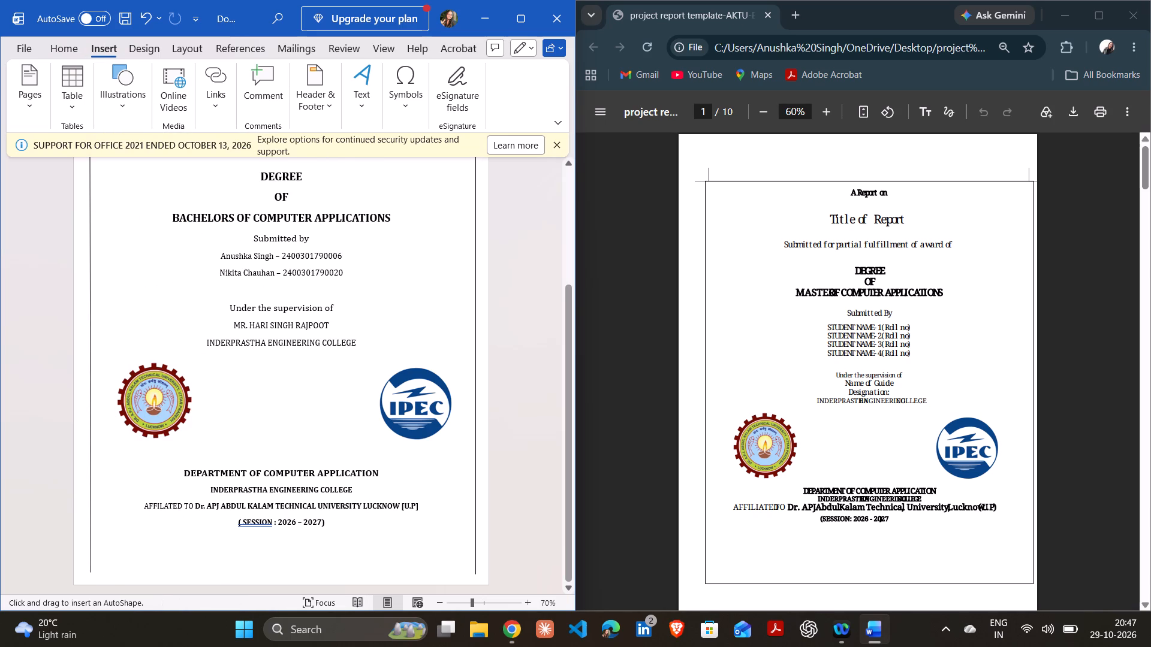
drag(92, 572, 476, 580)
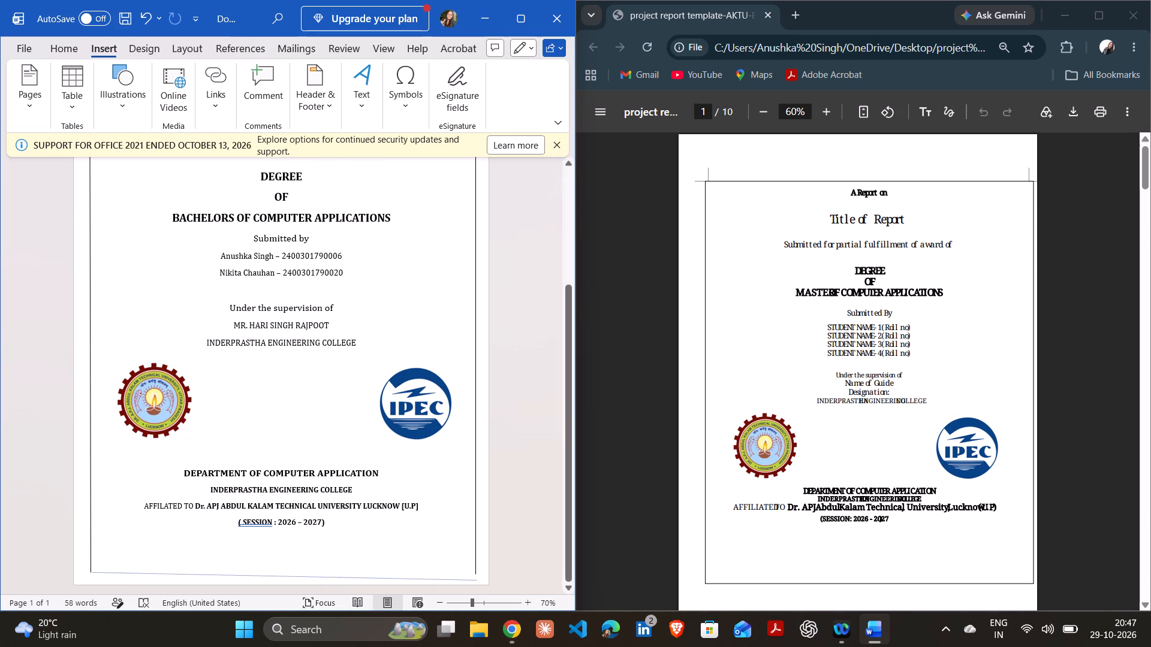
drag(476, 580, 476, 573)
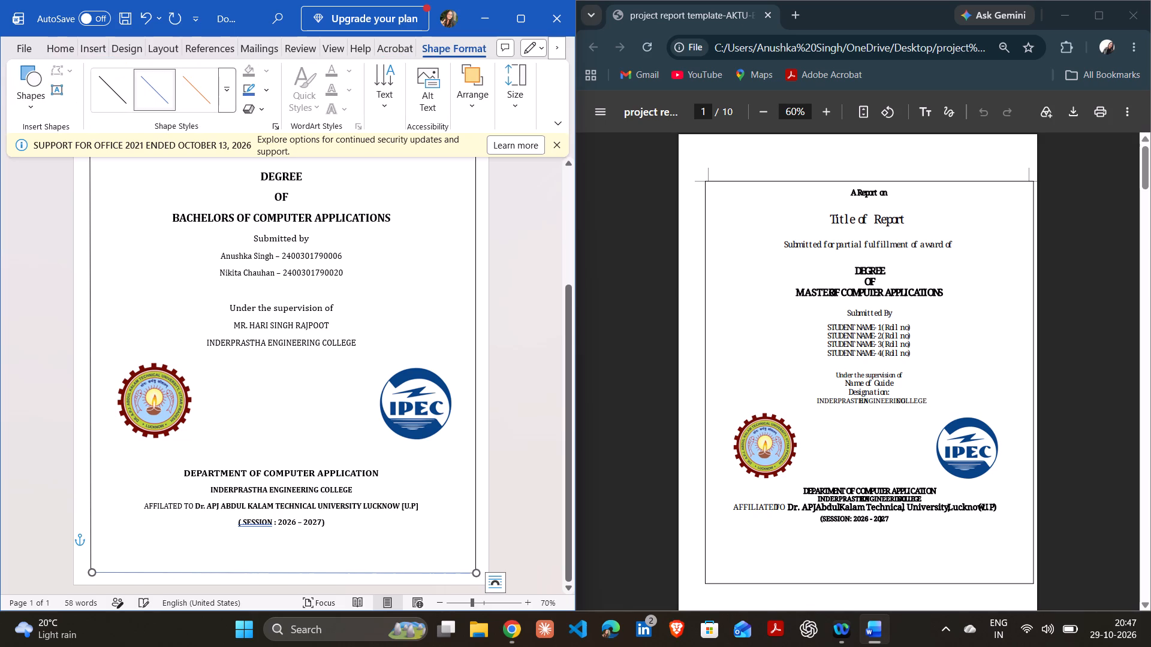
Apply the black preset line style to the title page's bottom horizontal line.
click(120, 91)
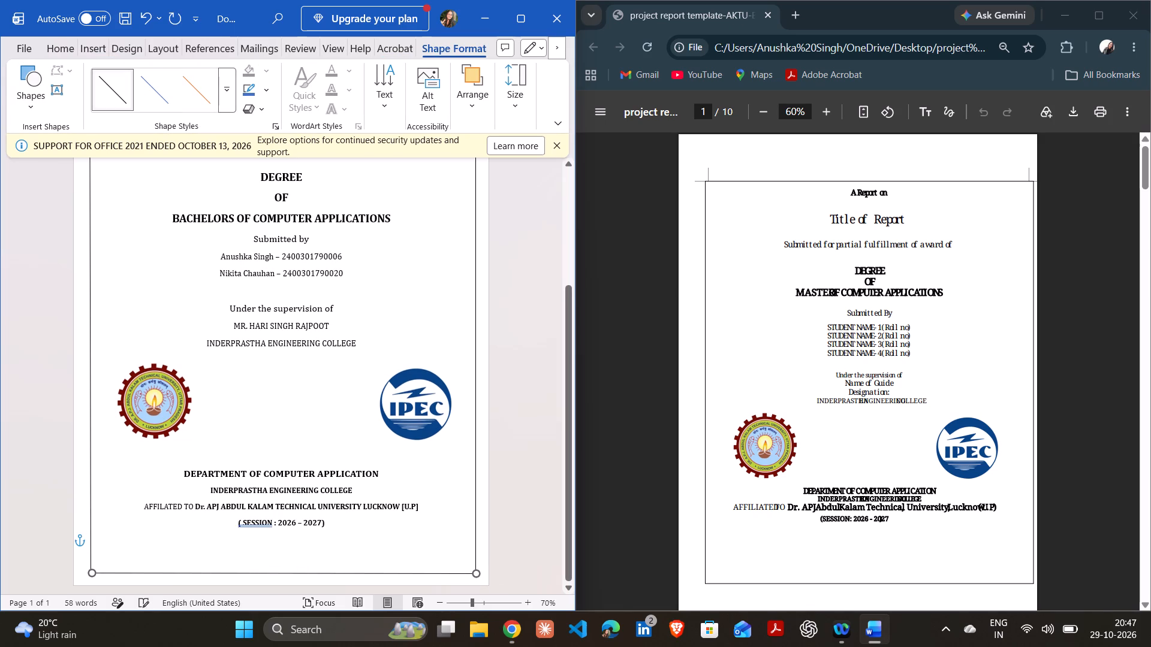
click(49, 351)
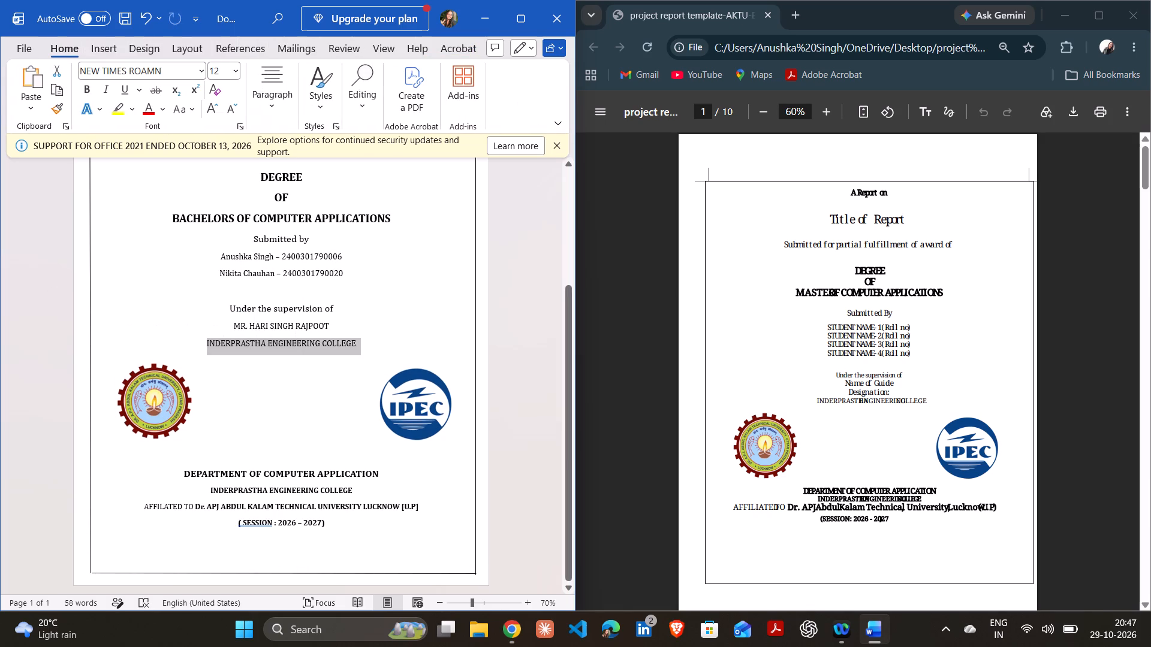
Set the VITASPHERE title to font size 20 and make it bold.
drag(567, 454, 559, 352)
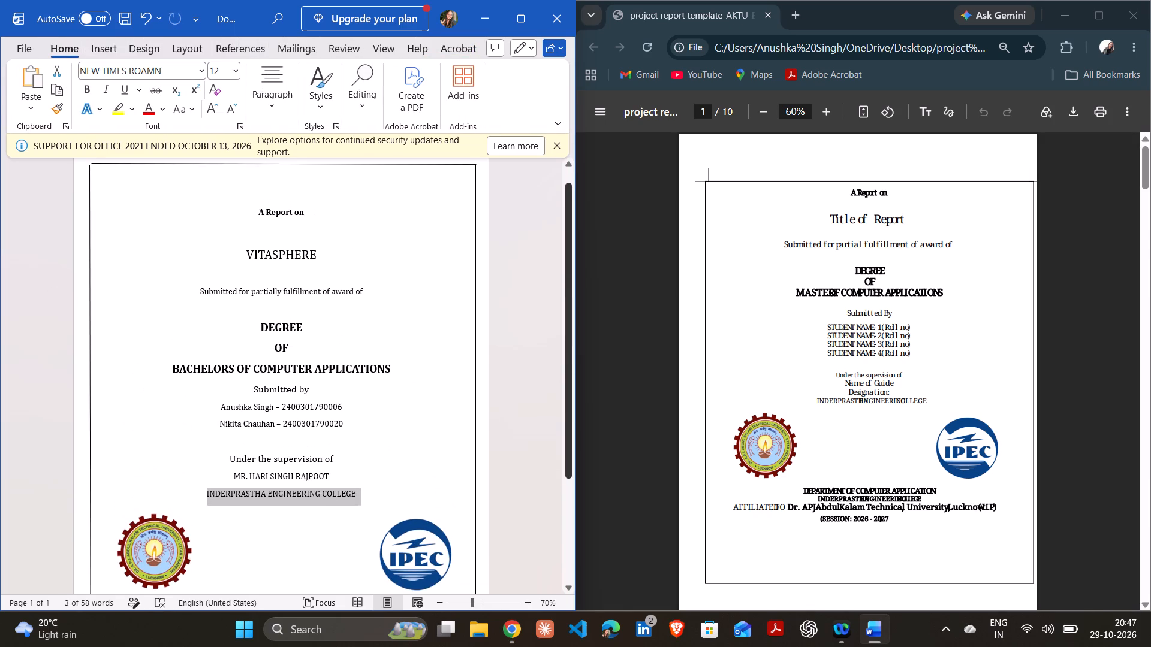
click(534, 382)
drag(570, 359, 564, 312)
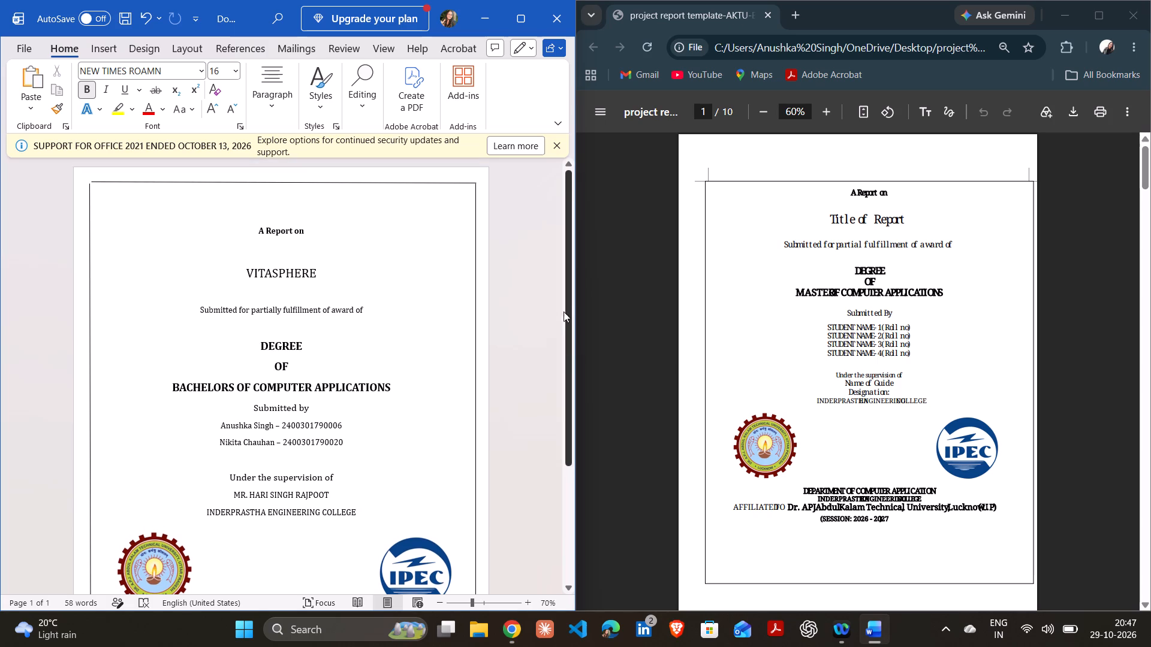
drag(564, 312, 567, 325)
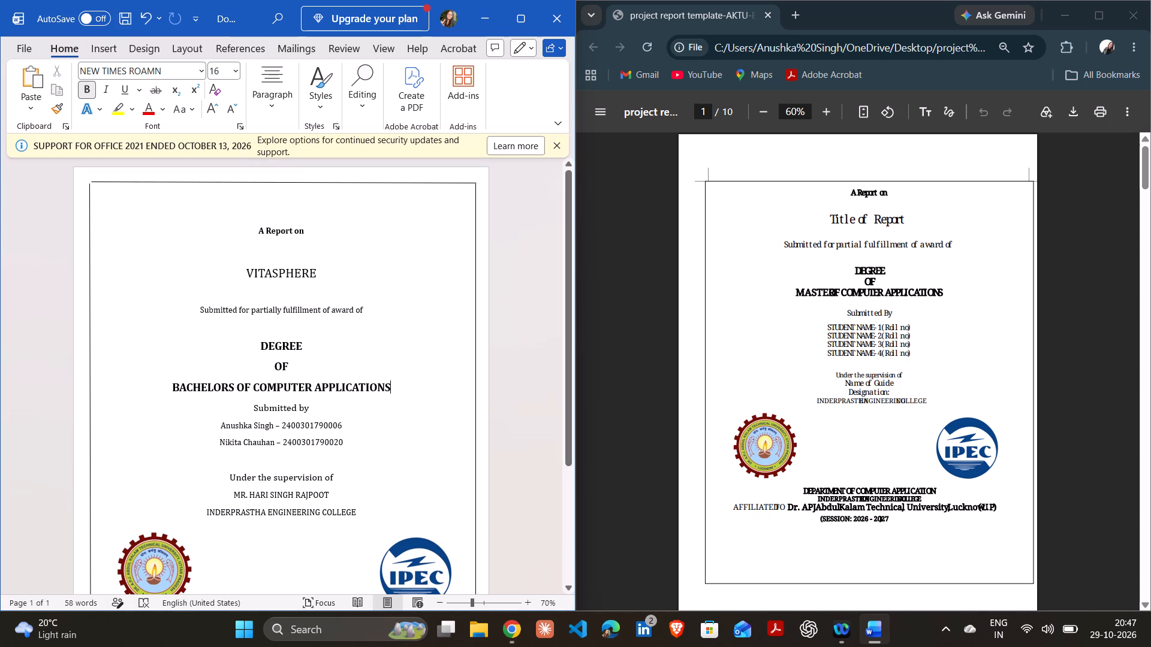
drag(320, 274, 202, 268)
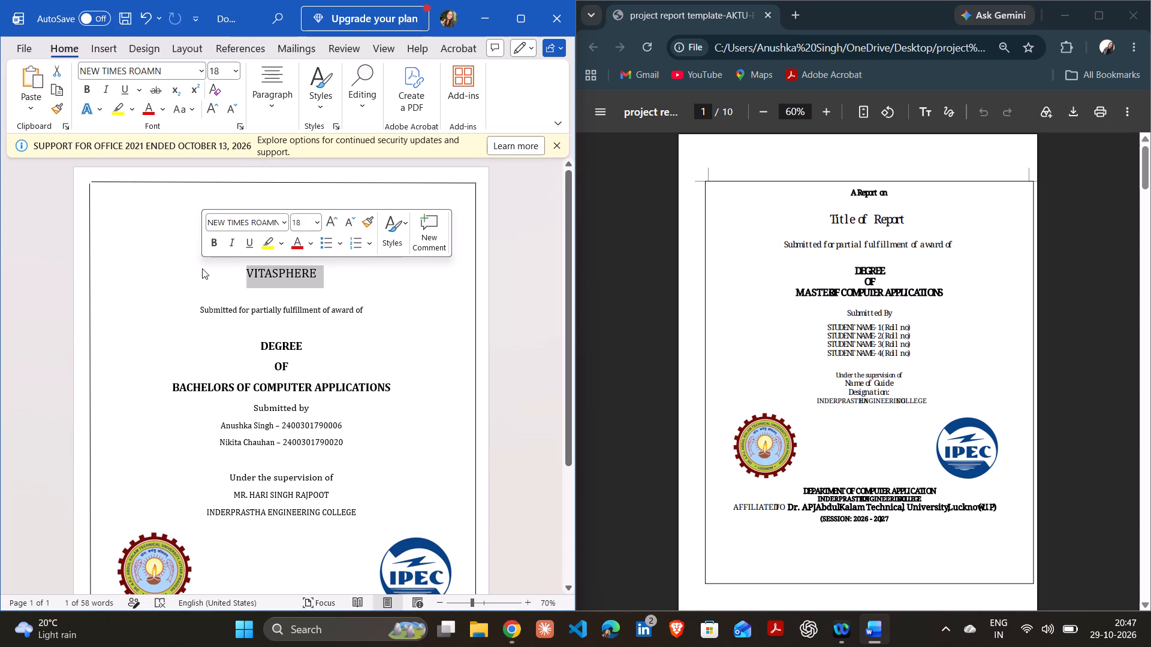
click(312, 223)
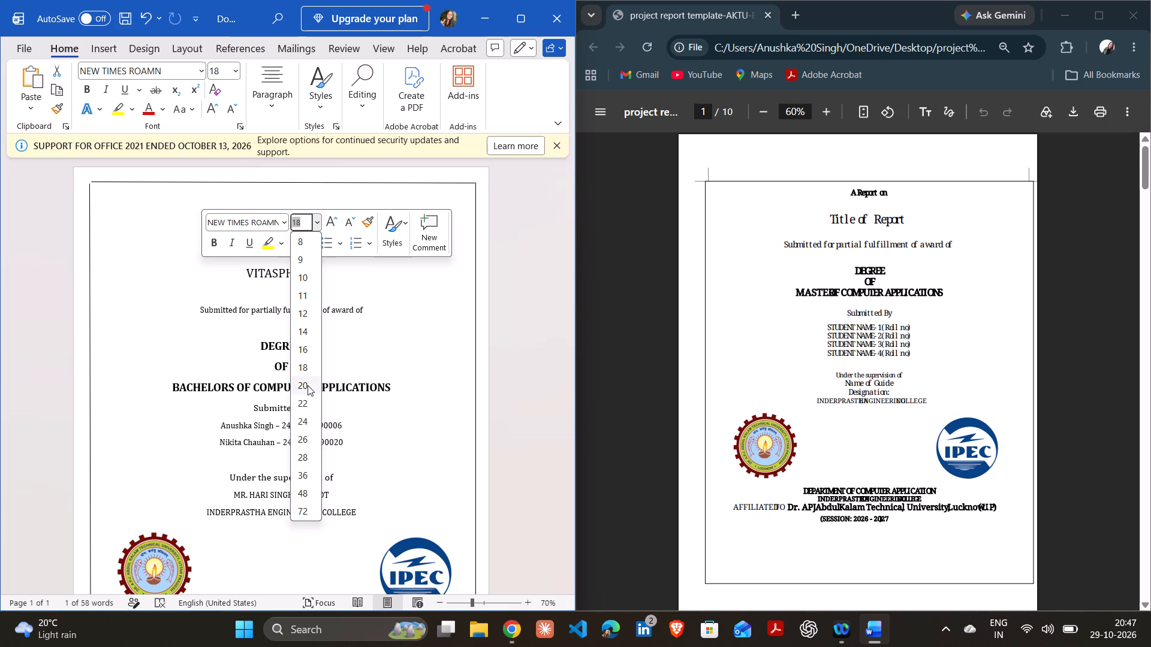
click(308, 385)
click(216, 251)
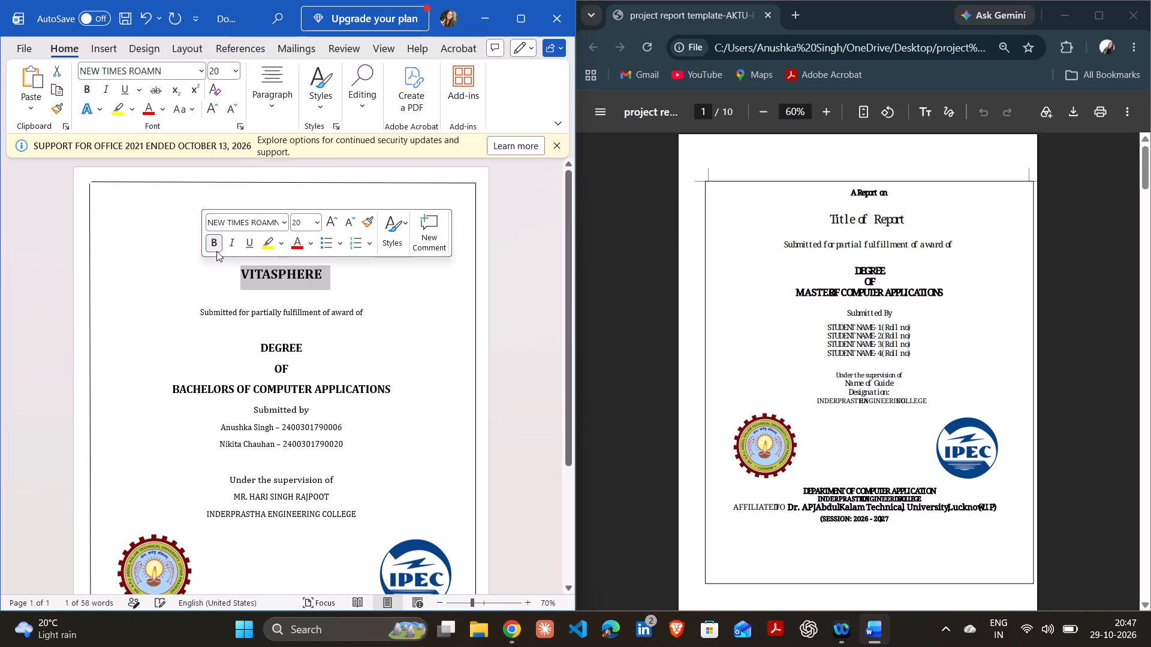
click(536, 365)
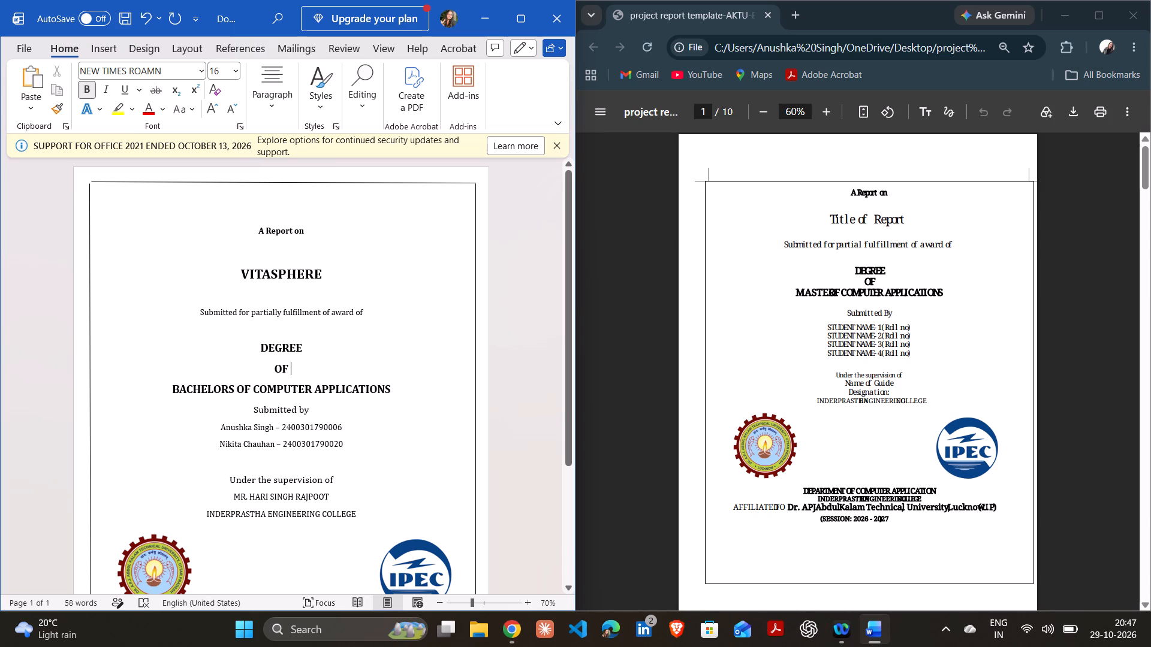
Set the "Submitted for partially fulfillment of award of" line to font size 16.
drag(377, 320, 205, 319)
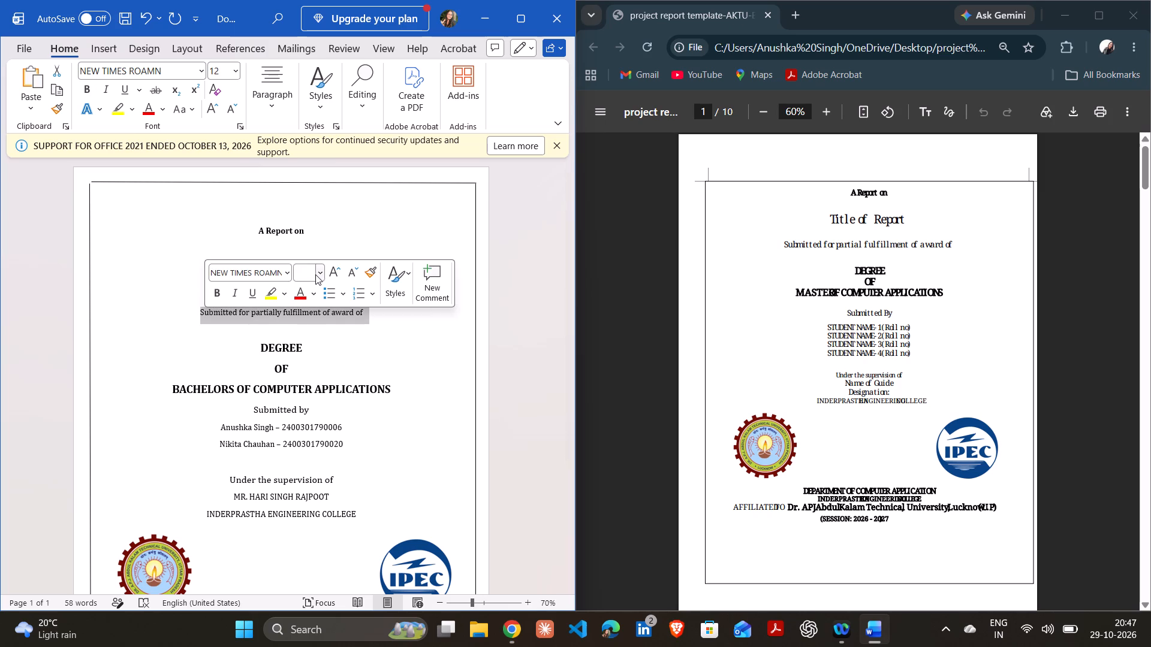
click(315, 275)
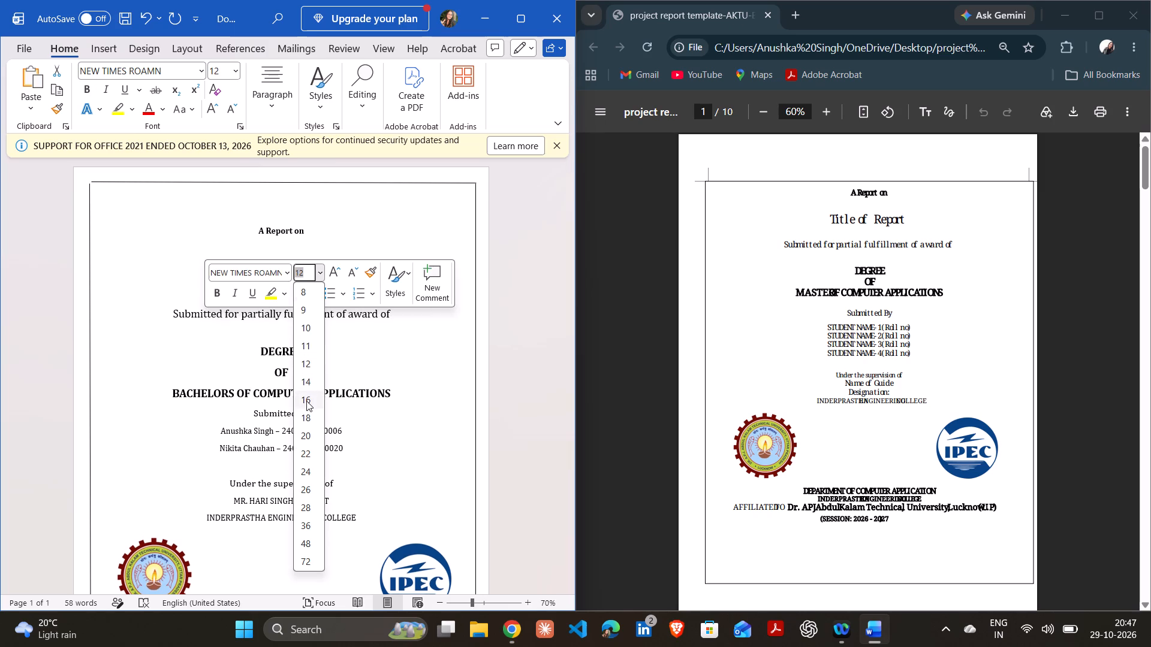
click(306, 401)
click(523, 362)
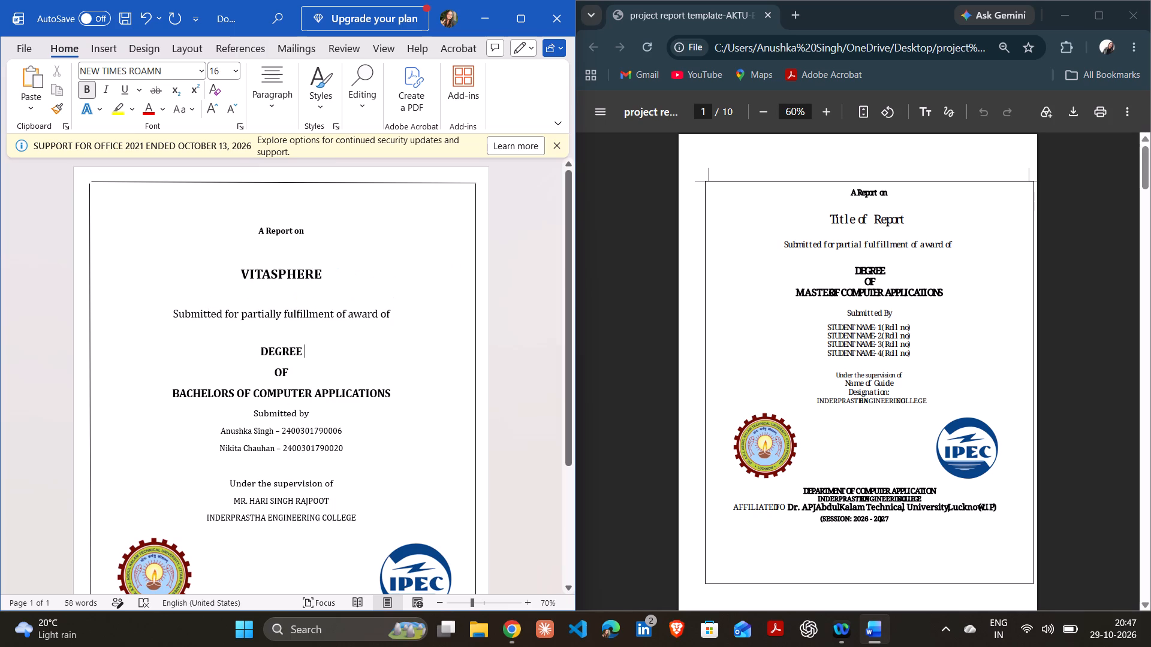
Remove the blank line between "A Report on" and the VITASPHERE title, and centre the title.
click(216, 267)
key(BackSpace)
key(BackSpace)
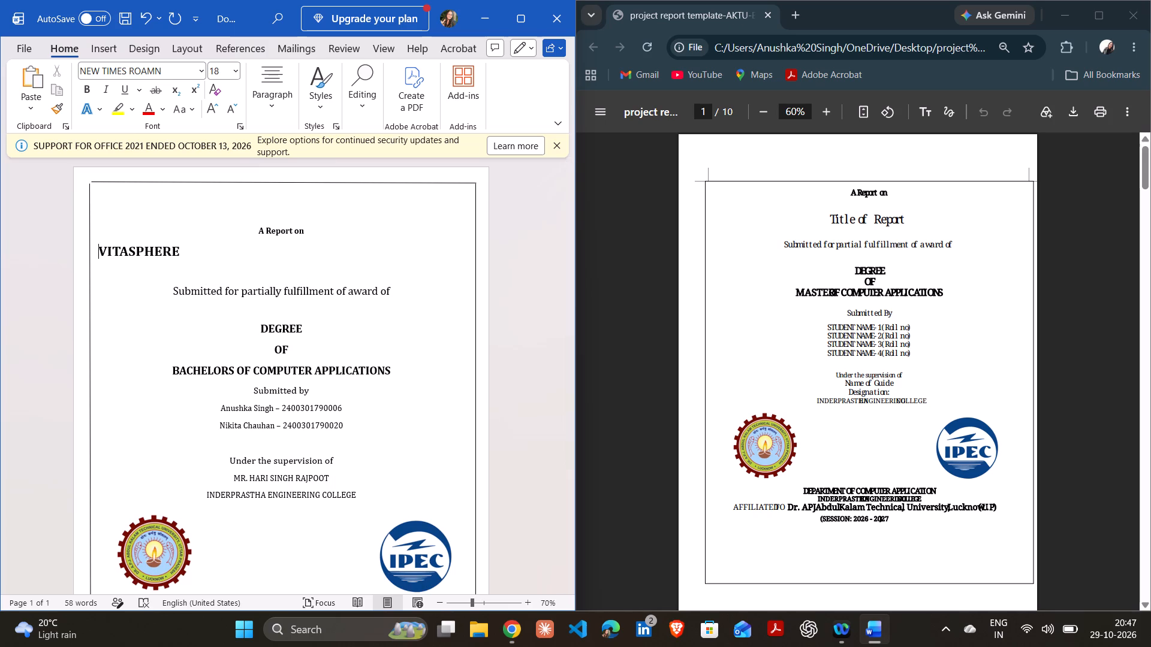
click(266, 104)
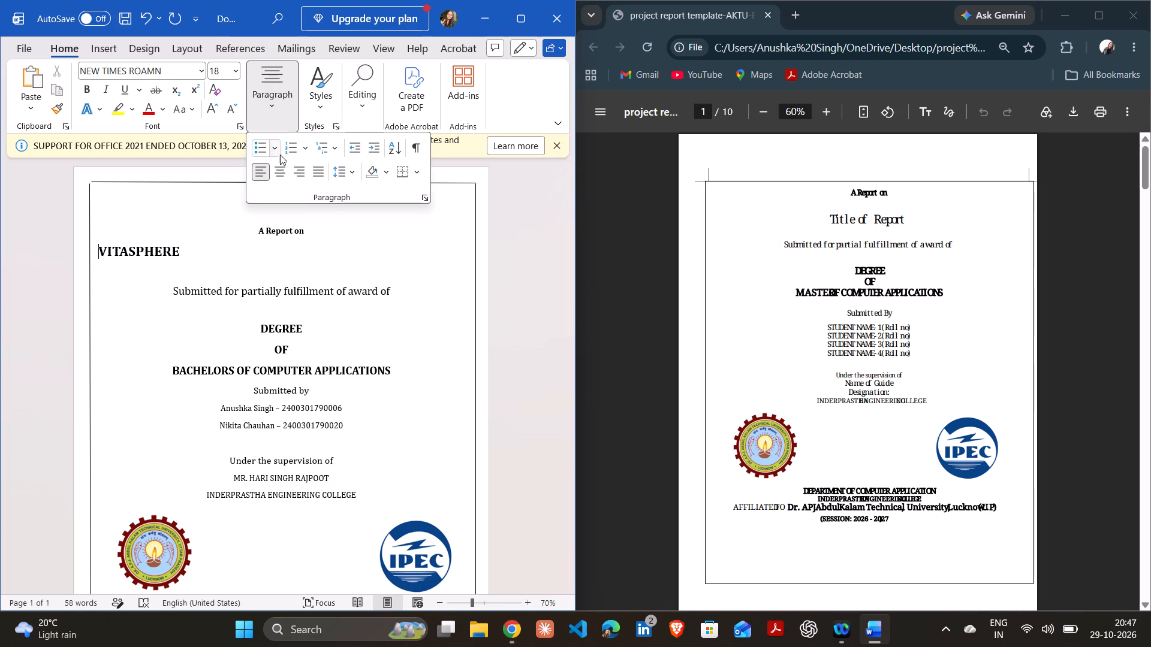
click(278, 170)
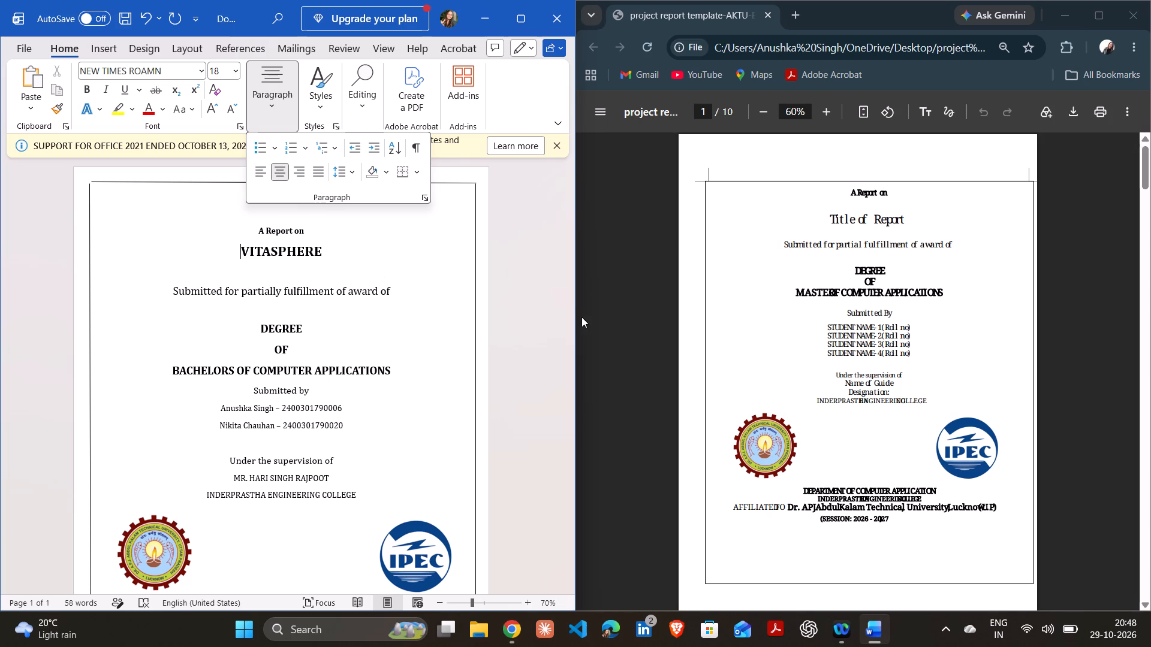
click(558, 316)
click(533, 326)
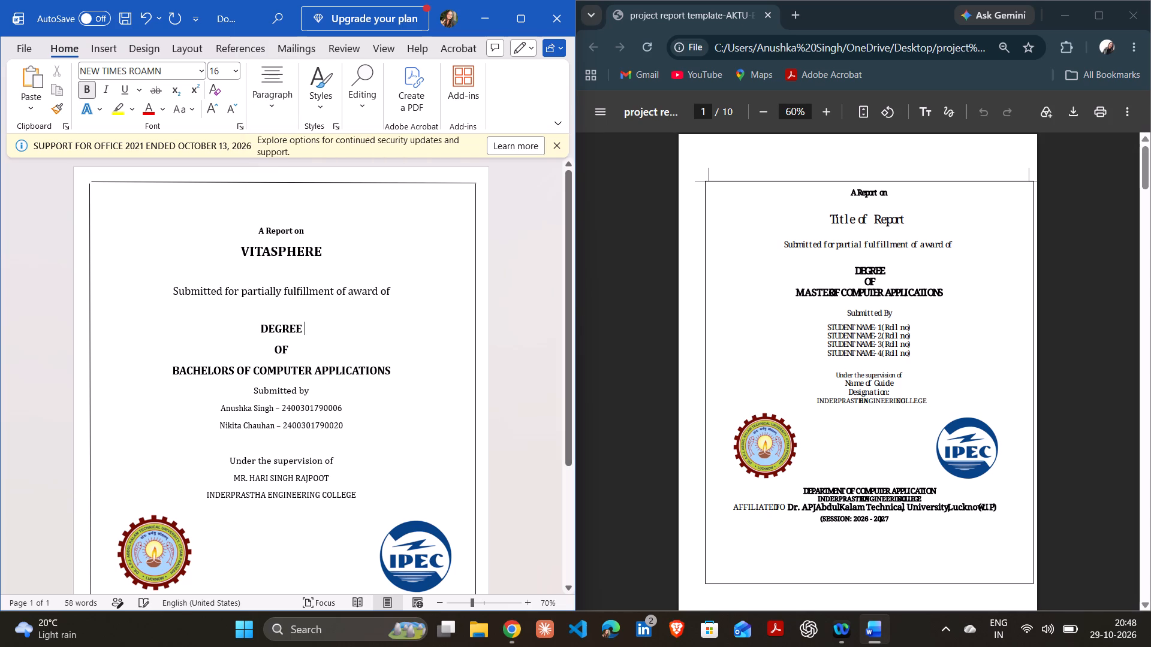
Move the title page's bottom horizontal line down to meet the lower ends of both vertical border lines.
drag(572, 319, 570, 499)
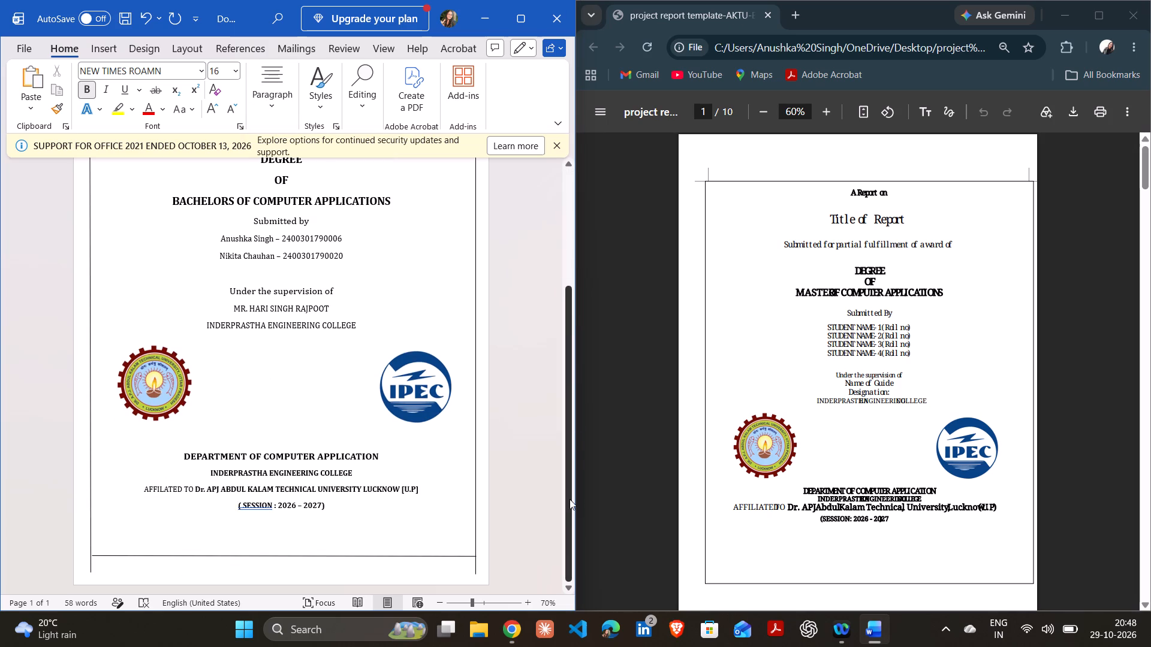
drag(570, 499, 561, 338)
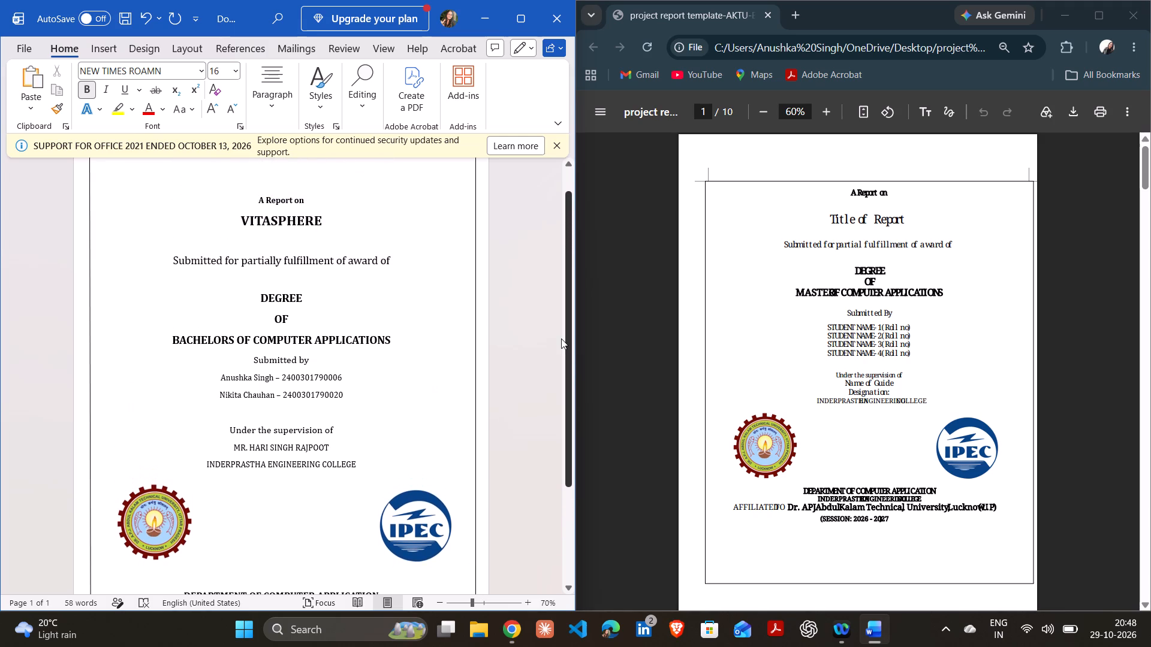
drag(561, 338, 550, 316)
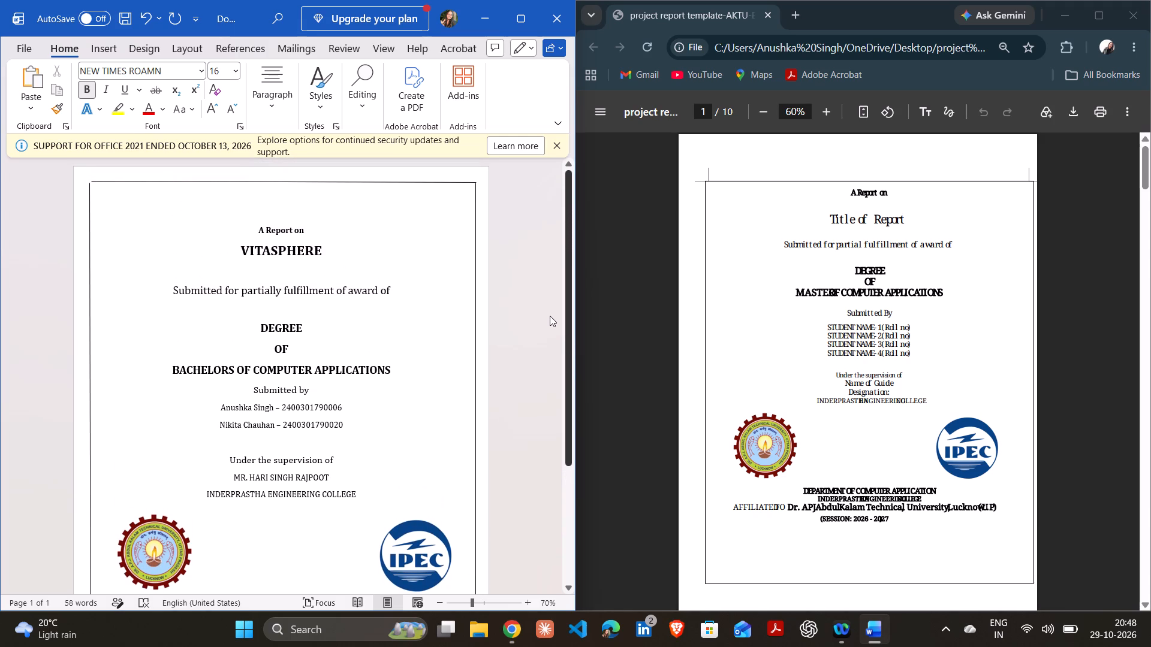
drag(550, 316, 531, 304)
click(345, 468)
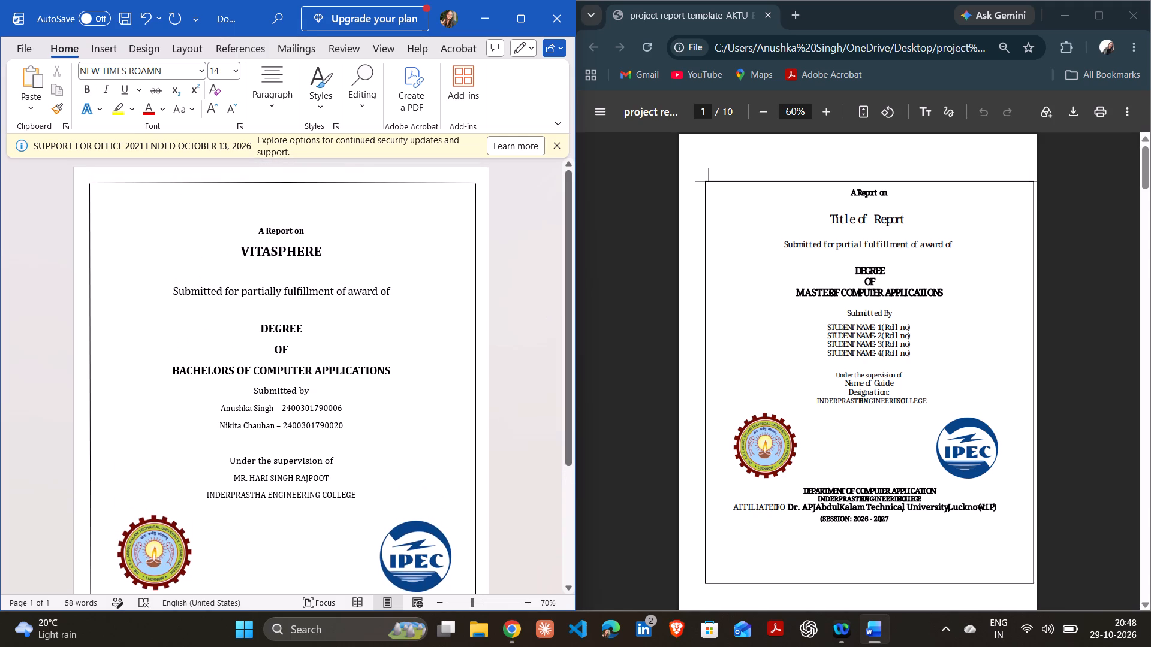
click(528, 413)
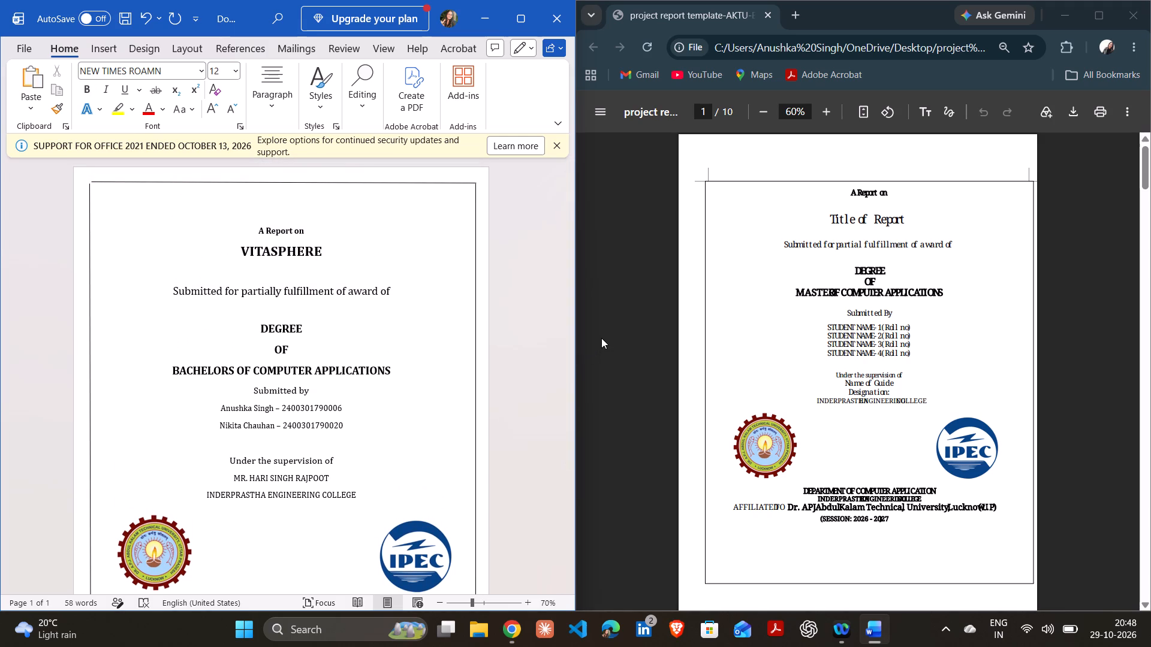
drag(568, 351, 571, 428)
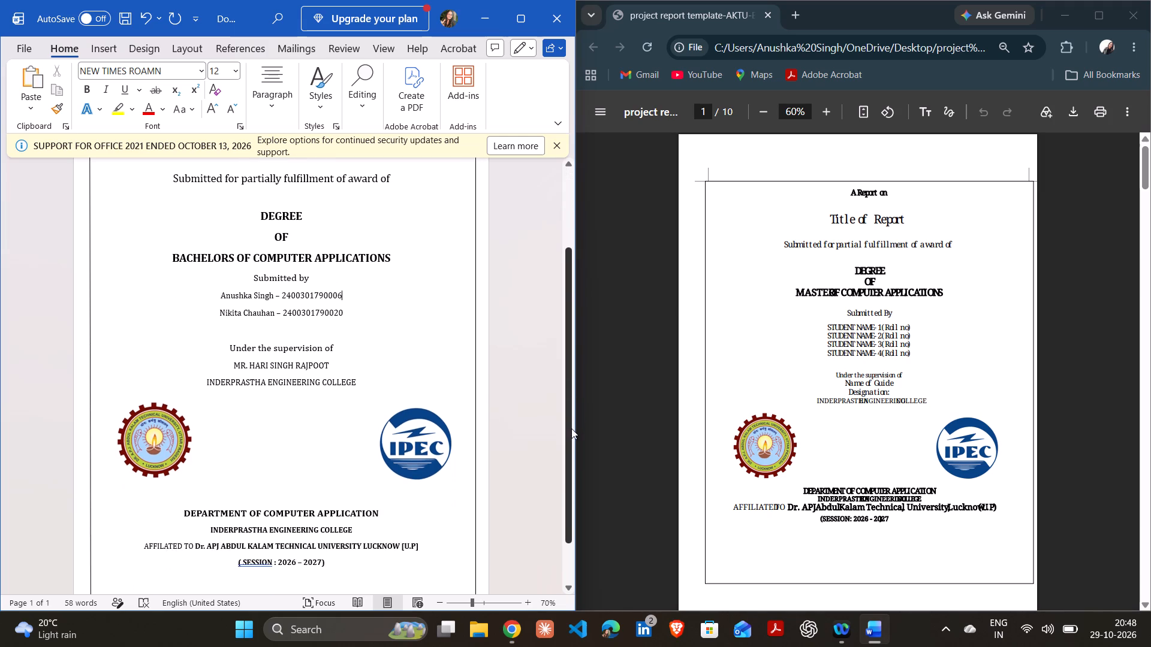
drag(571, 428, 607, 503)
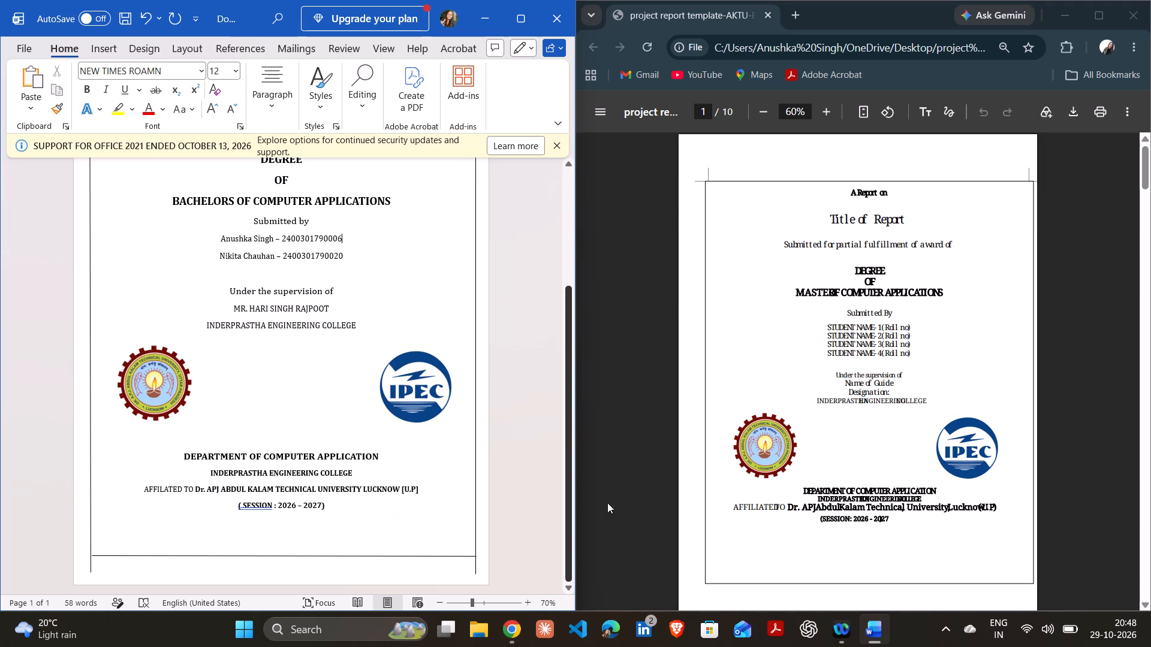
drag(607, 503, 611, 546)
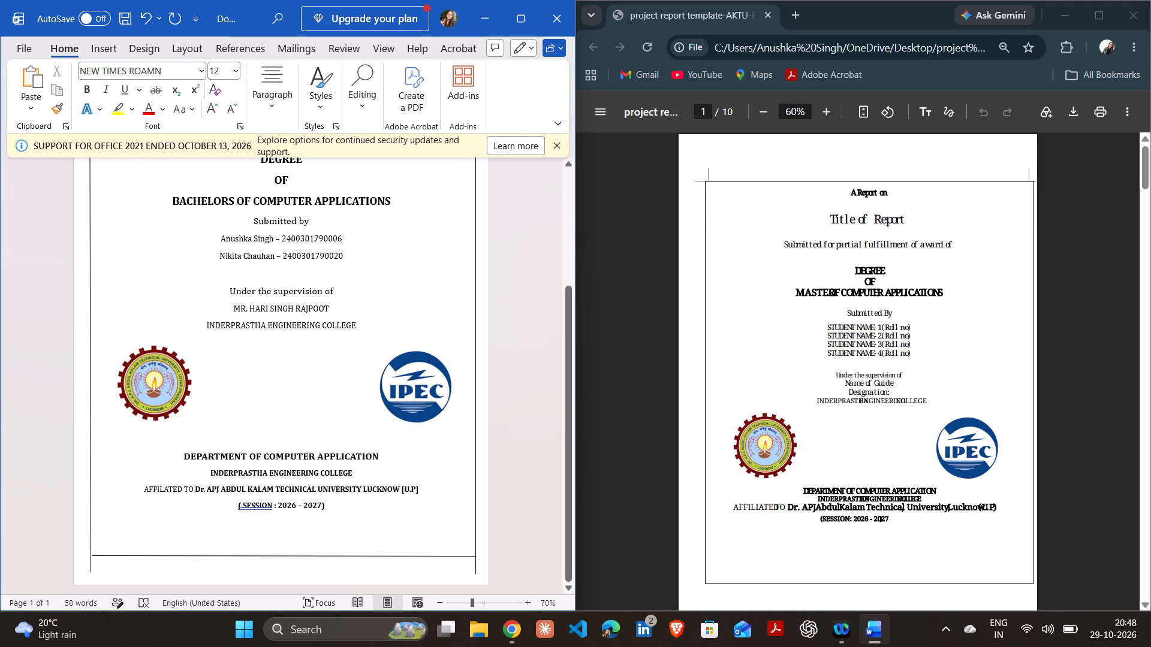
drag(338, 557, 338, 581)
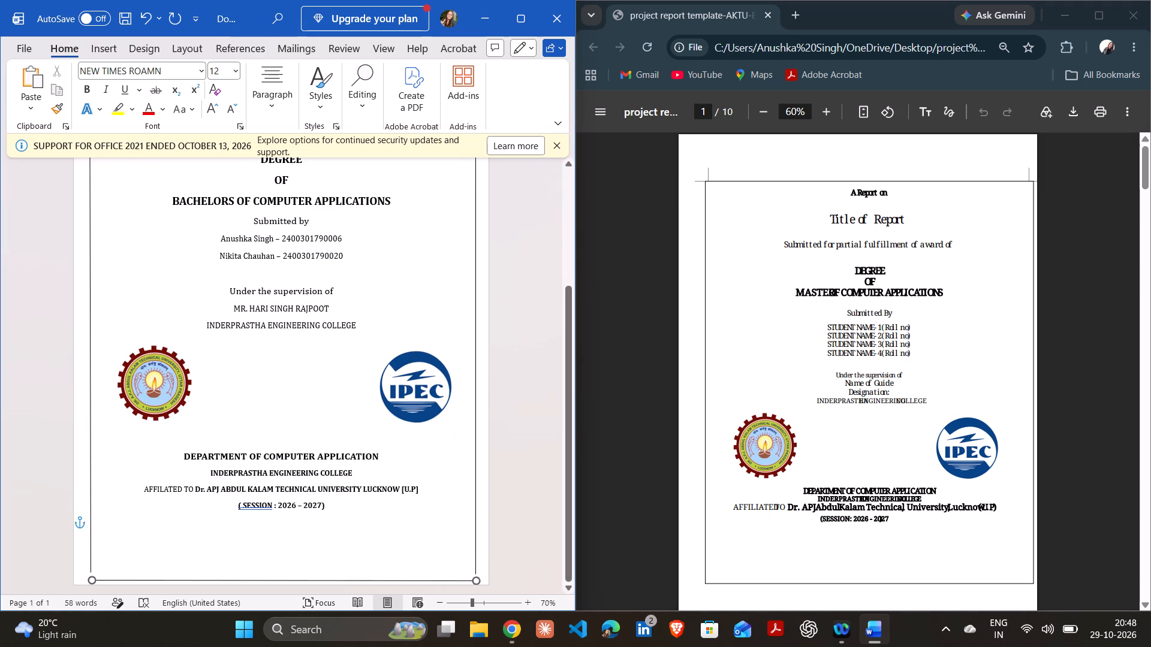
drag(338, 581, 337, 576)
click(505, 519)
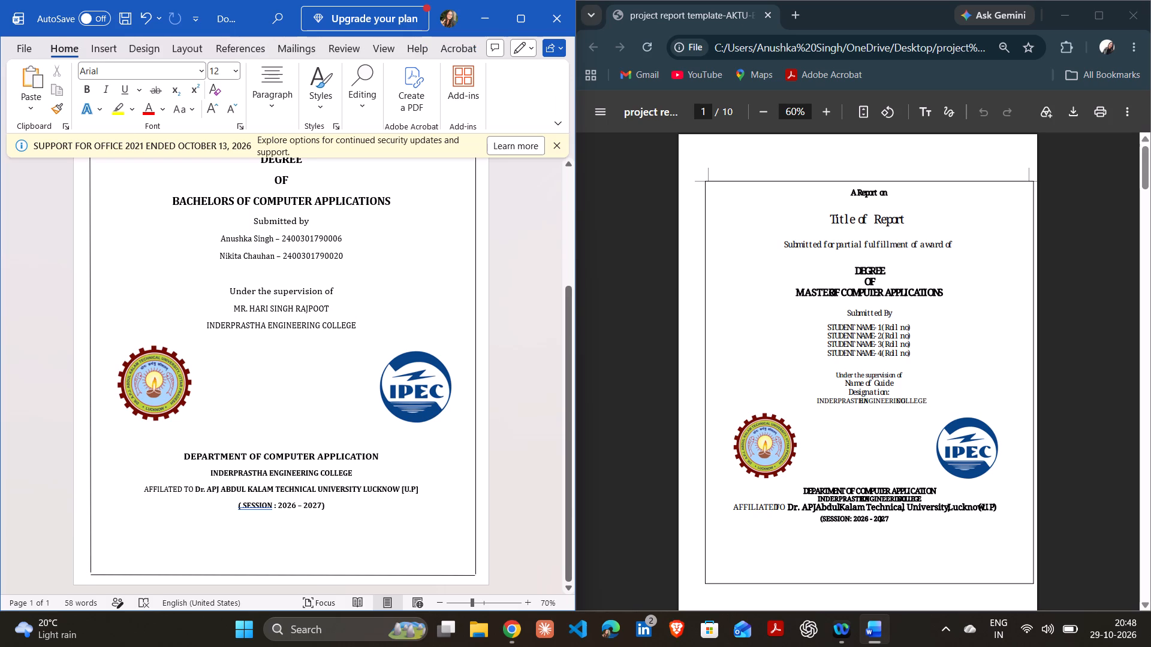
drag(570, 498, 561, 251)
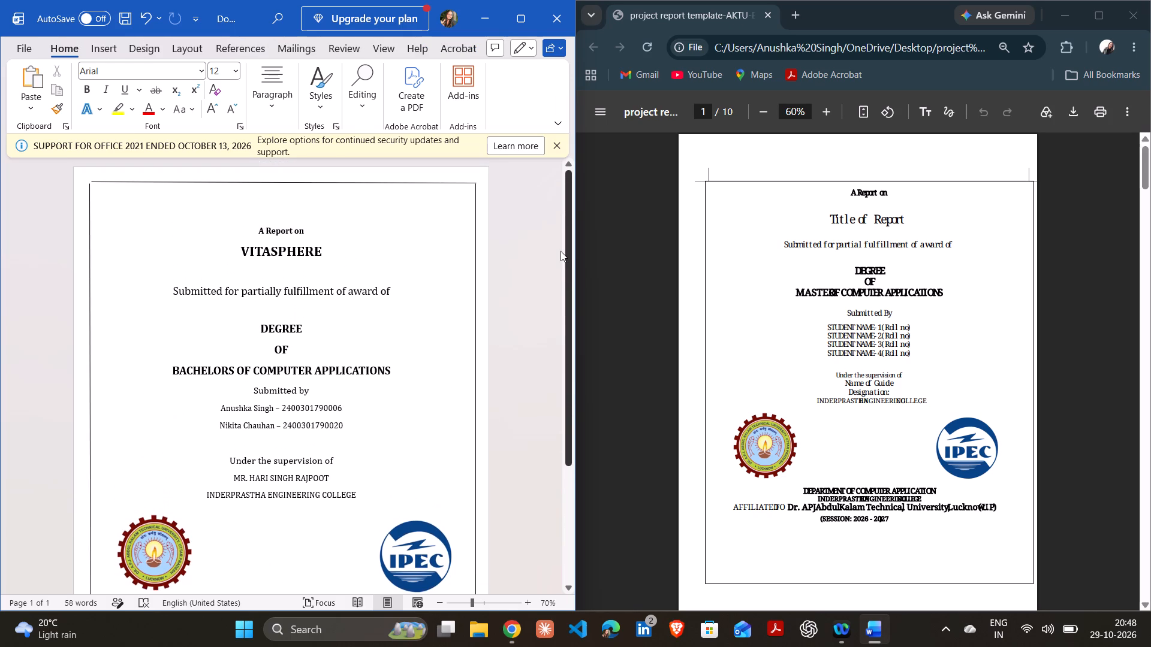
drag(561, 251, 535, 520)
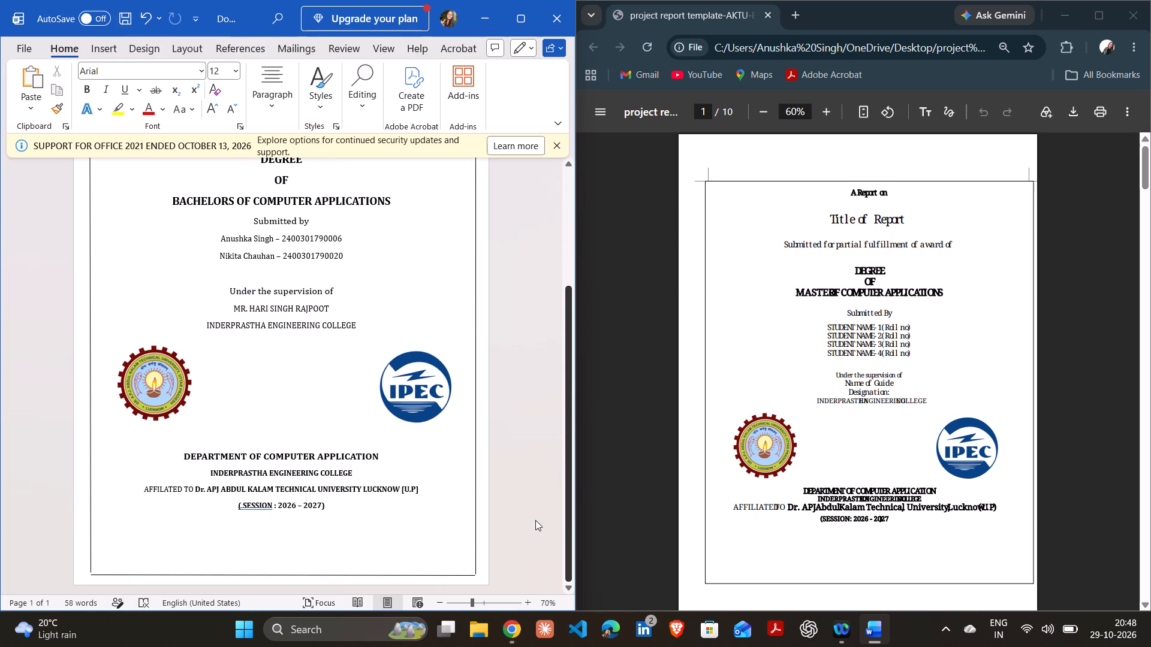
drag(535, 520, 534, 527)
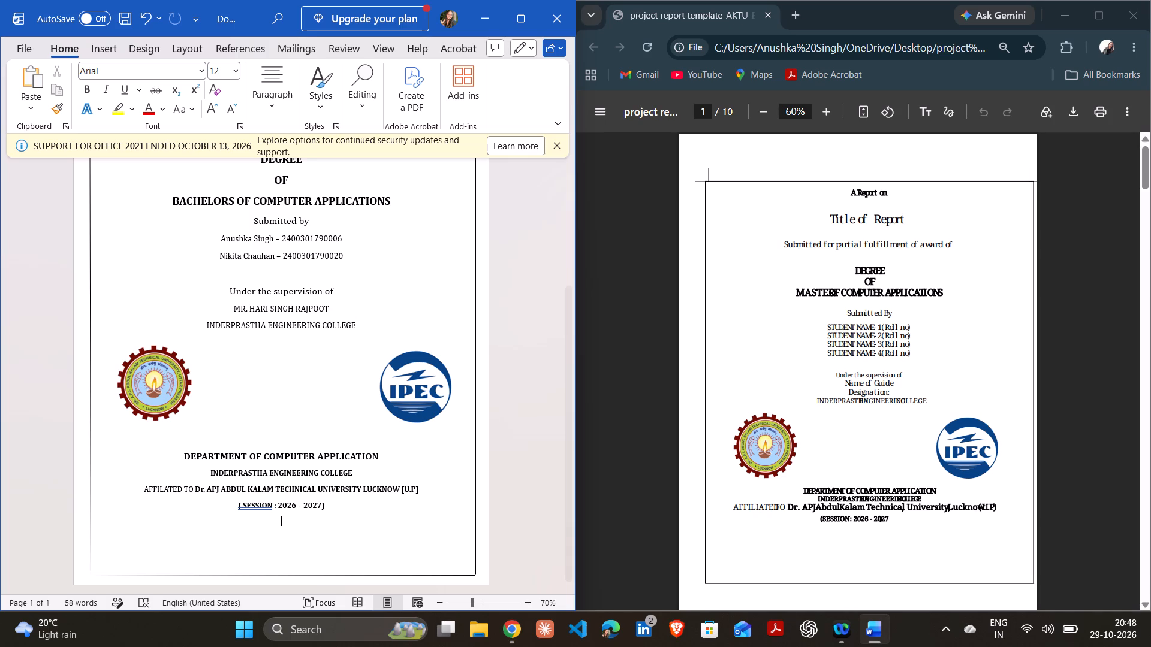
Switch to the PDF template in Chrome and examine the DECLARATION page's text and signature layout on page 2.
click(936, 331)
key(Down)
key(Down)
key(Down)
key(Down)
key(Down)
key(Down)
key(Down)
key(Down)
key(Down)
key(Down)
key(Down)
key(Down)
key(Down)
key(Down)
key(Down)
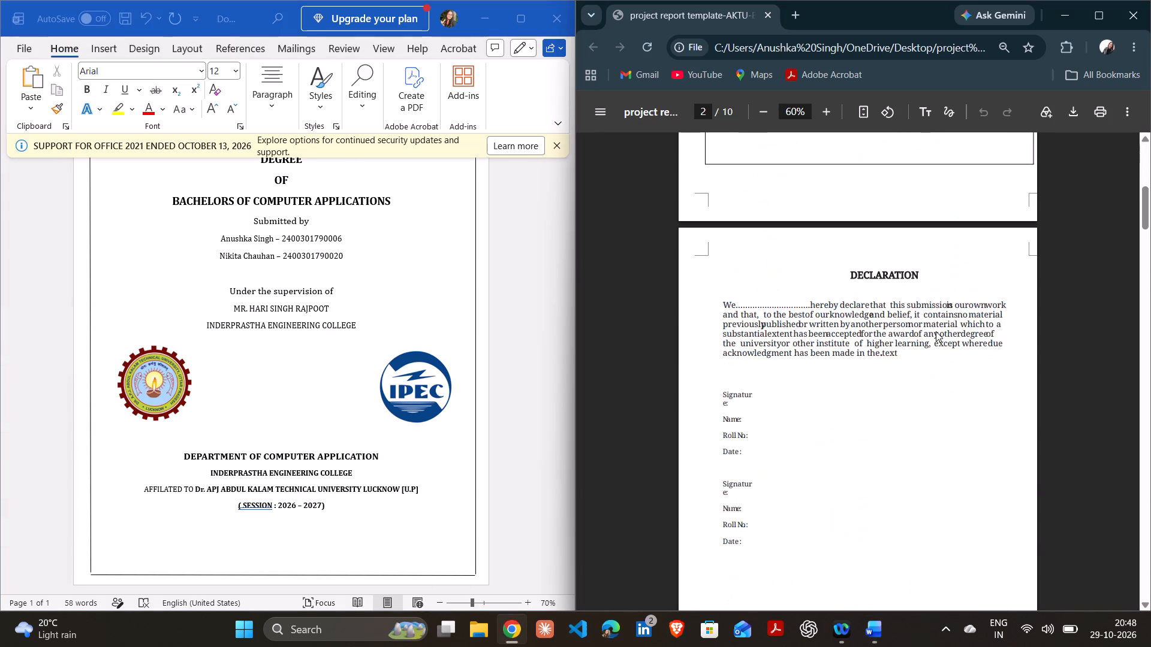
key(Down)
key(Down)
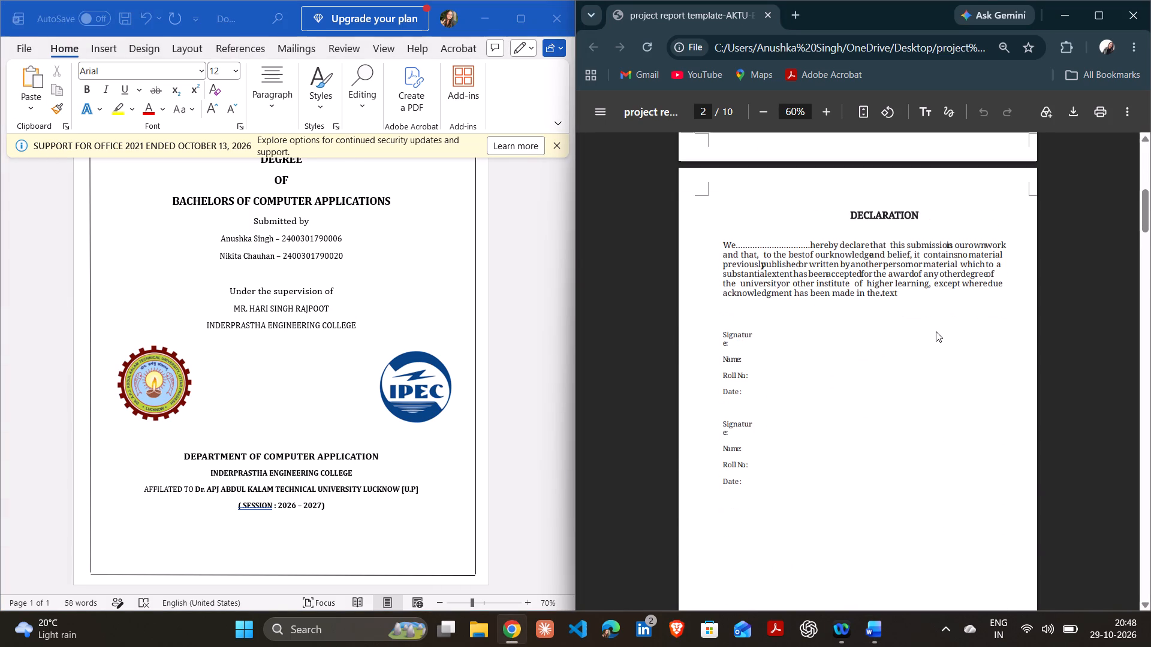
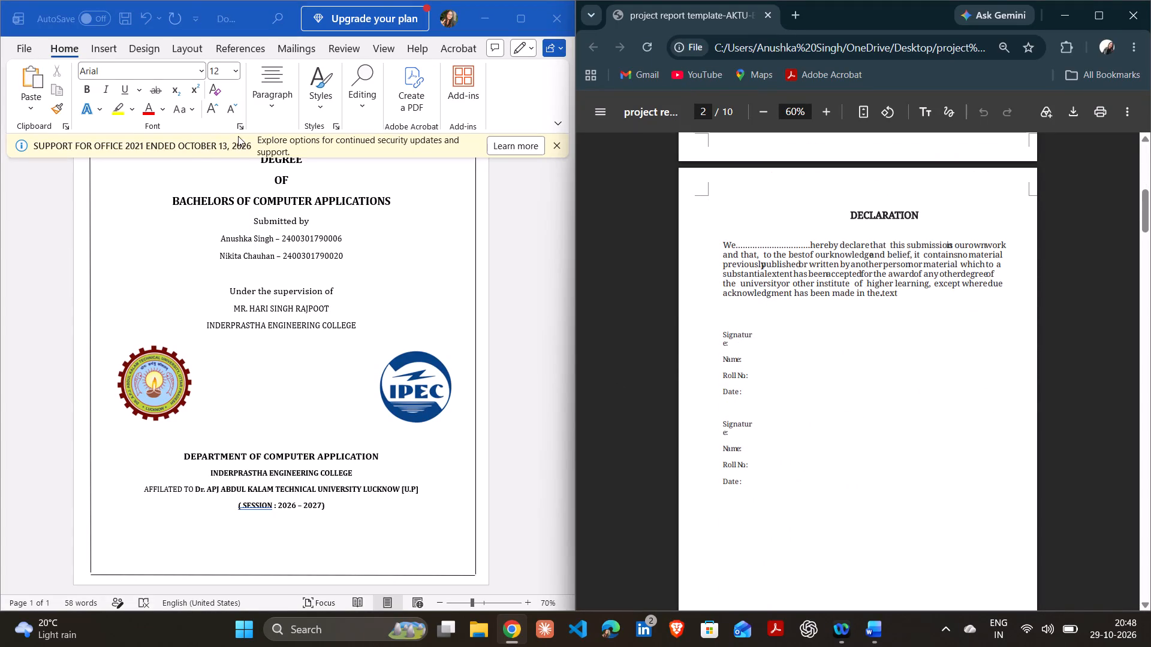
In Word, add blank lines below the SESSION line on the title page to extend the document onto a second page.
click(538, 271)
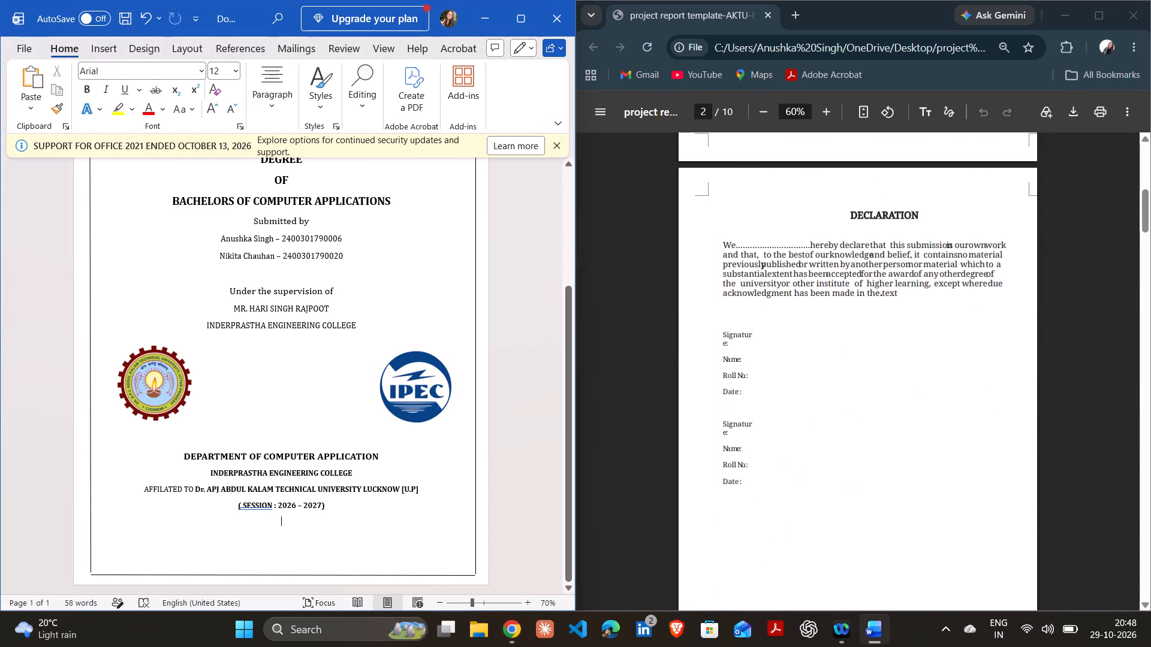
key(Down)
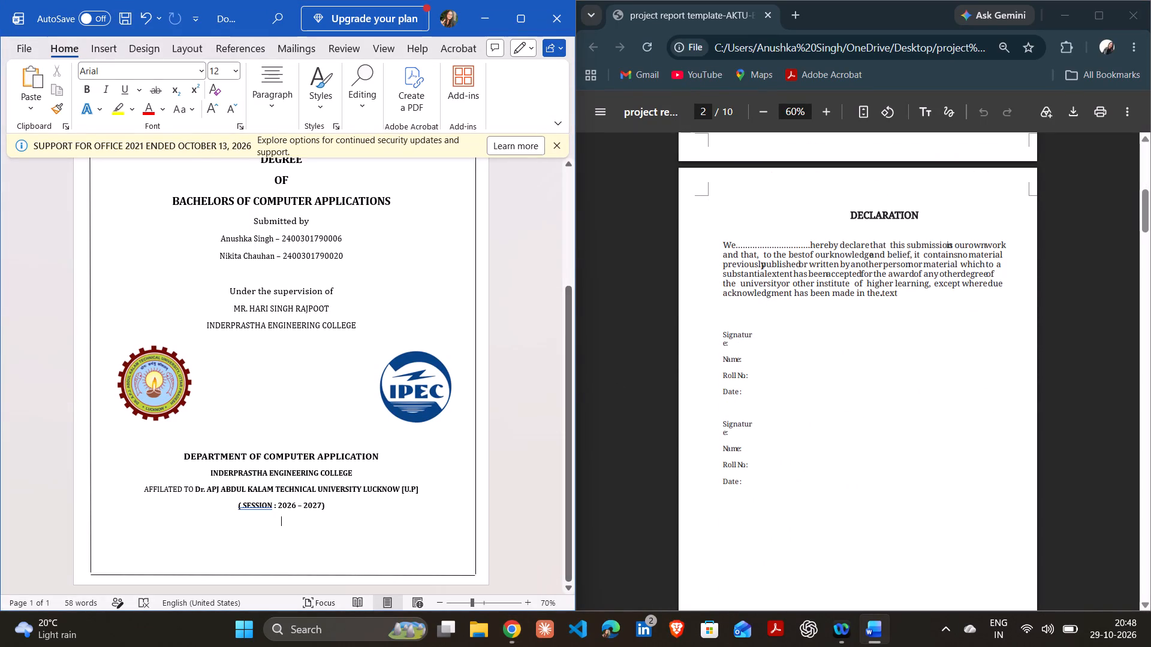
click(397, 540)
key(Return)
key(Return)
key(Return)
key(Return)
key(Return)
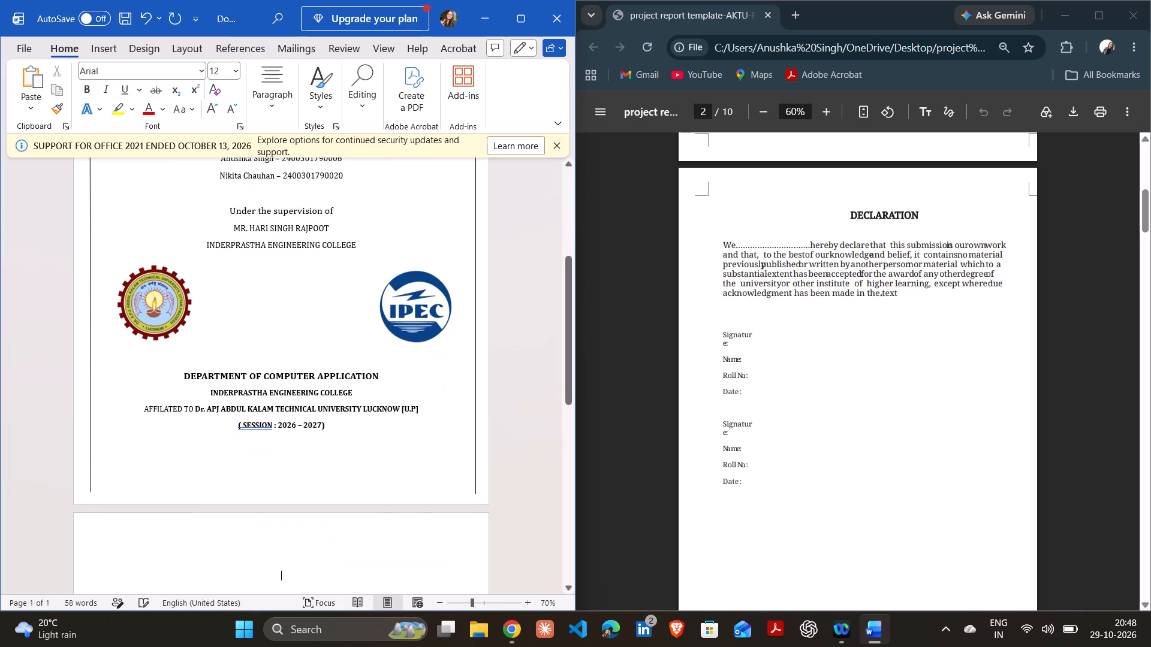
key(Return)
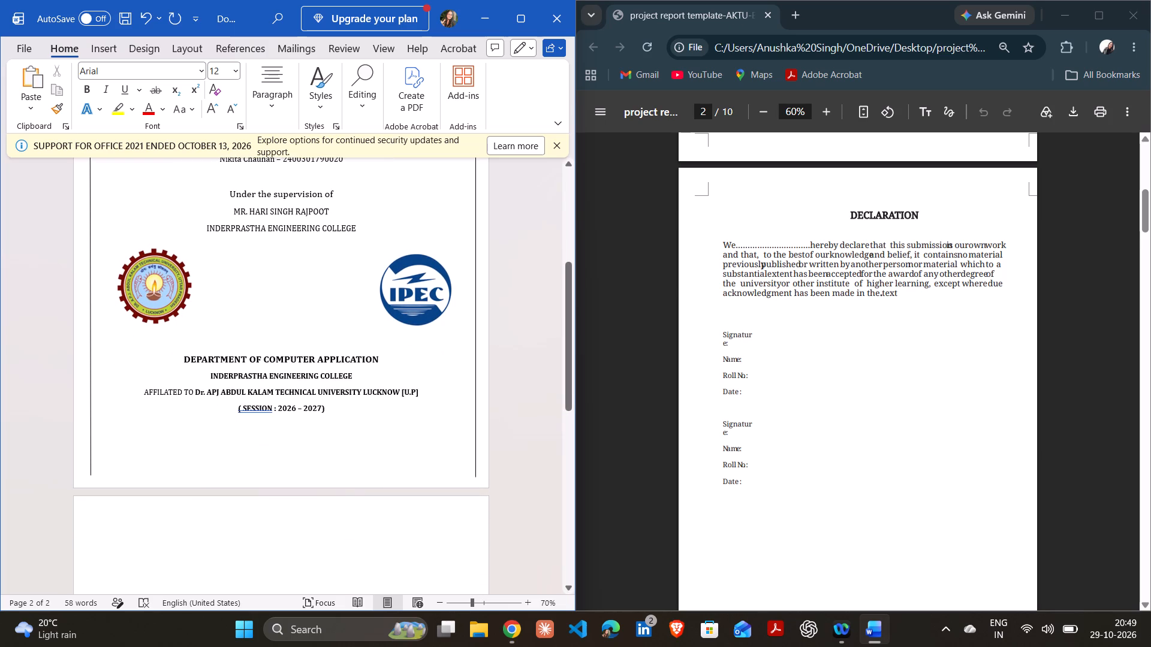
Move the displaced horizontal border line from page 2 back to the lower ends of the title page's vertical lines.
drag(568, 397, 545, 592)
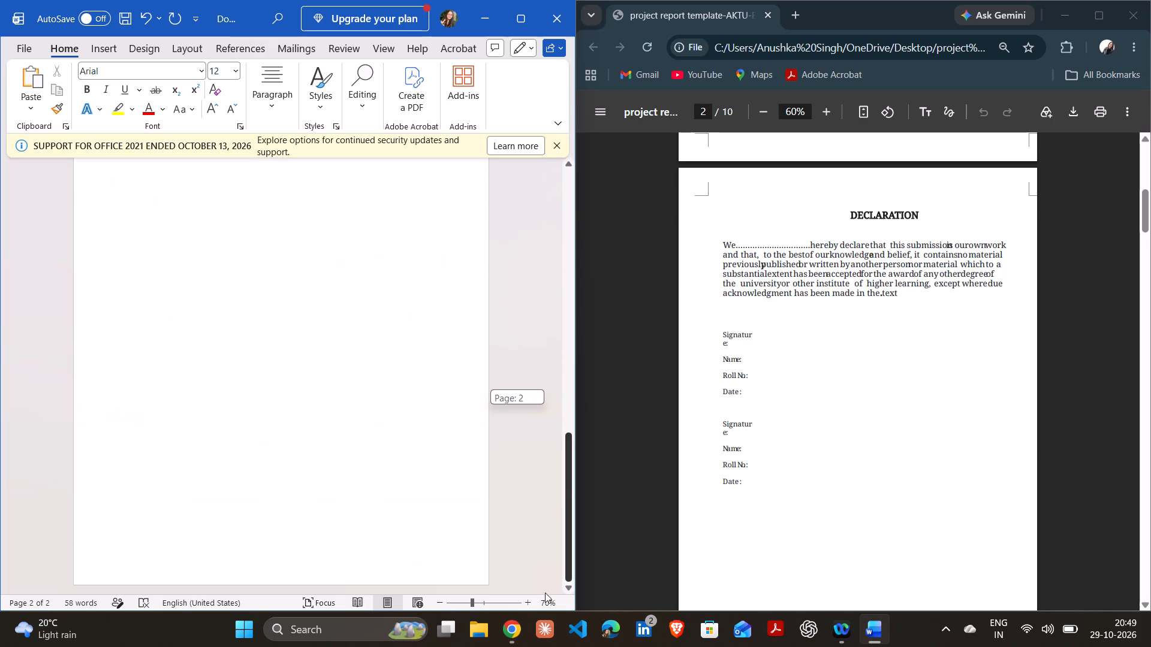
drag(545, 592, 555, 476)
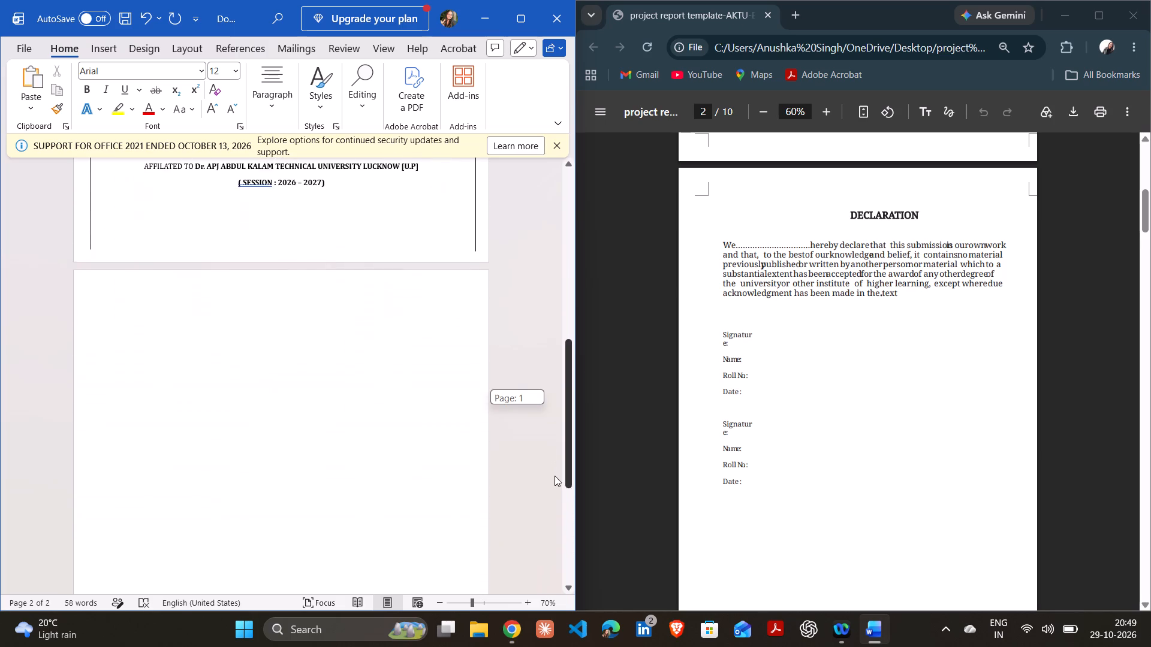
drag(555, 476, 555, 500)
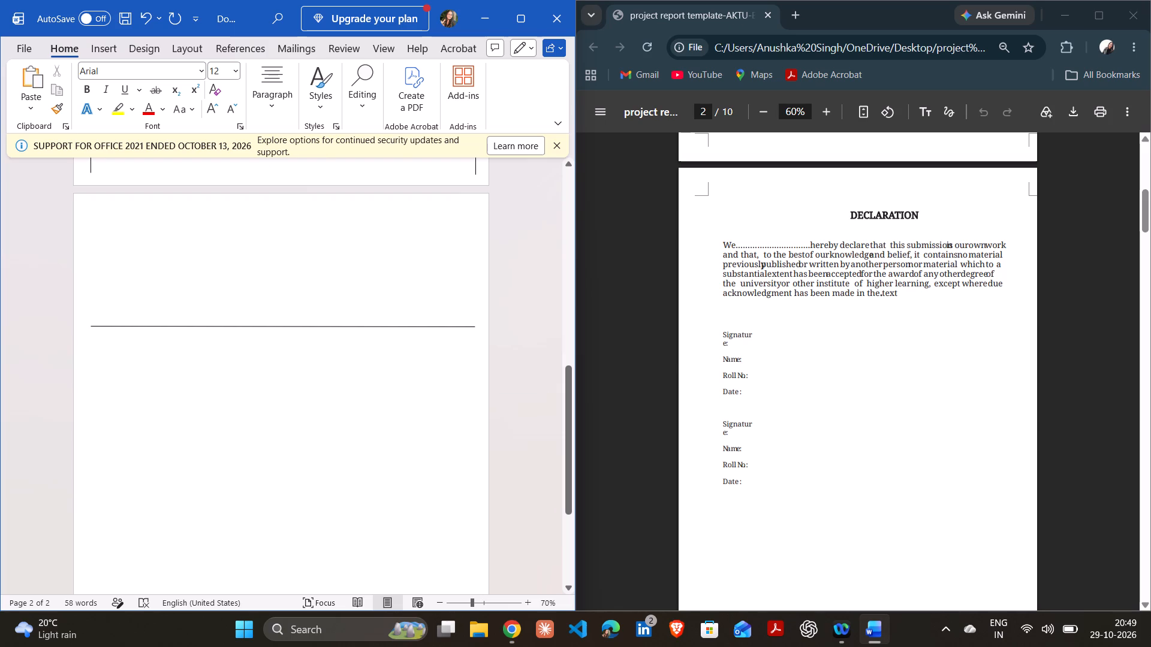
drag(310, 326, 312, 164)
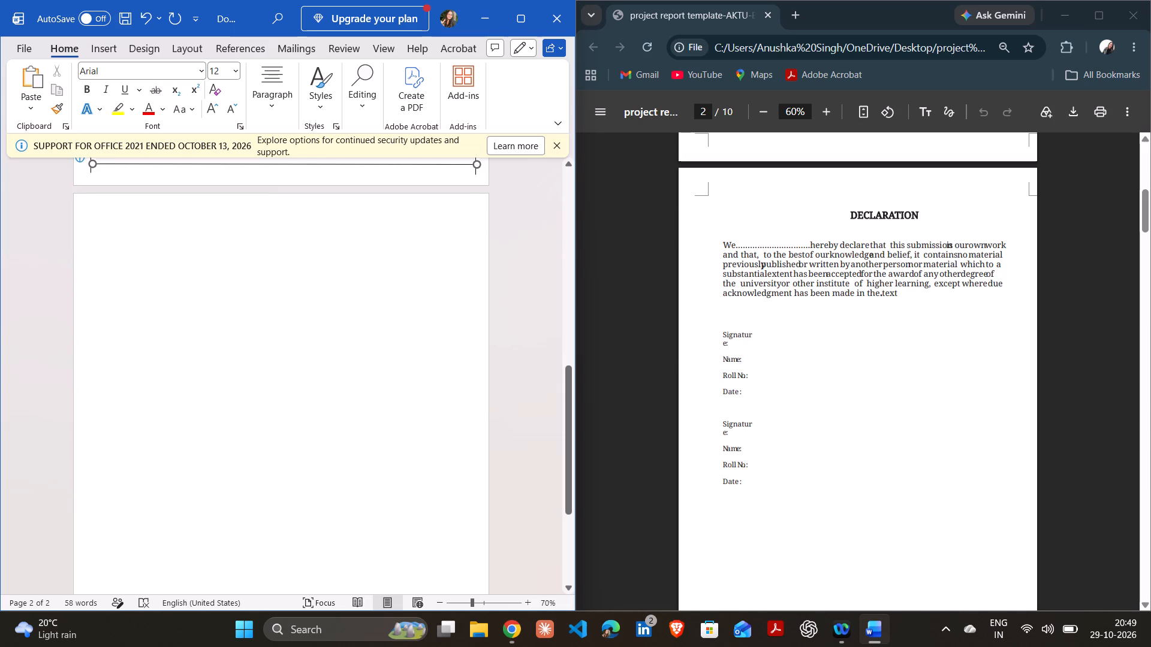
drag(312, 164, 311, 171)
click(326, 251)
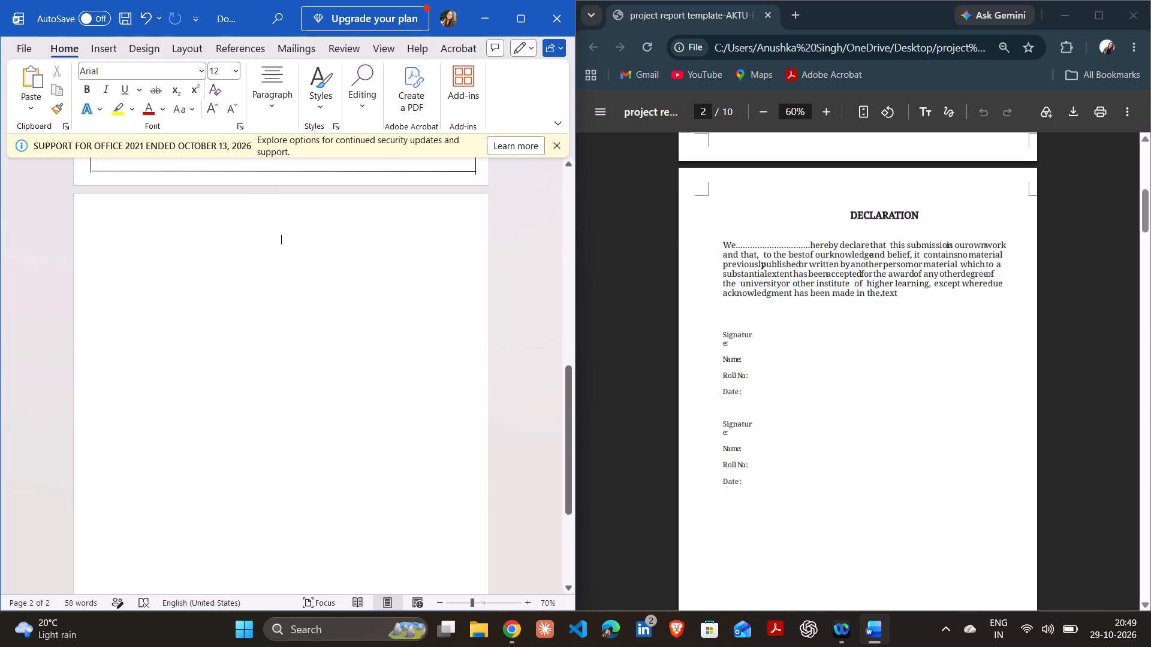
click(314, 171)
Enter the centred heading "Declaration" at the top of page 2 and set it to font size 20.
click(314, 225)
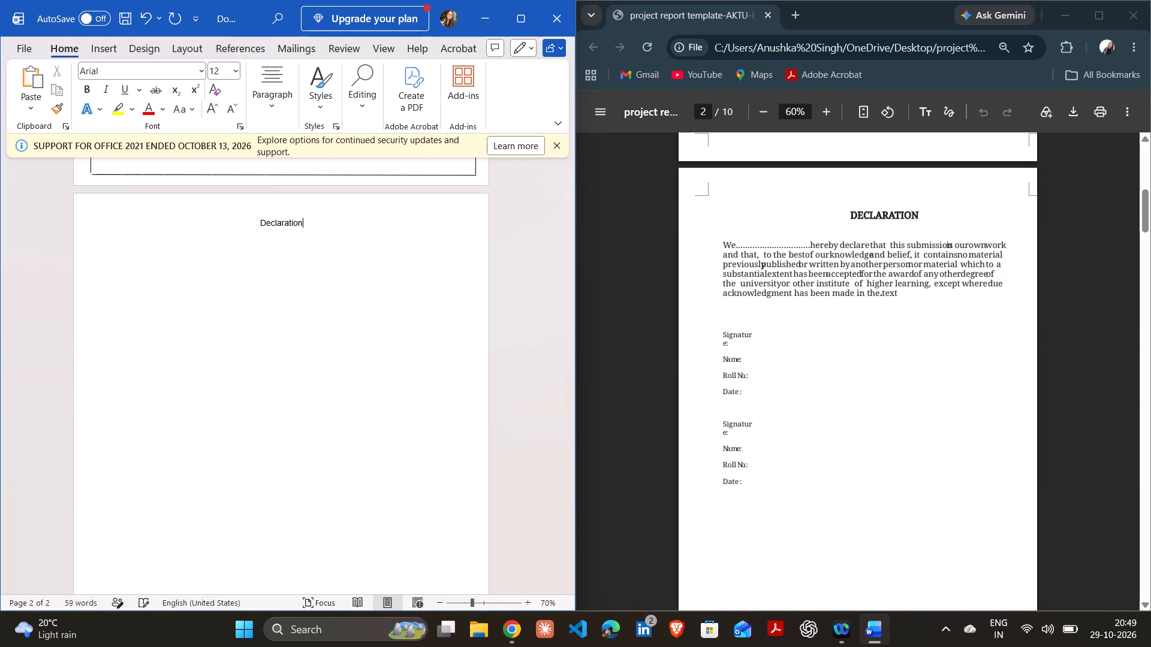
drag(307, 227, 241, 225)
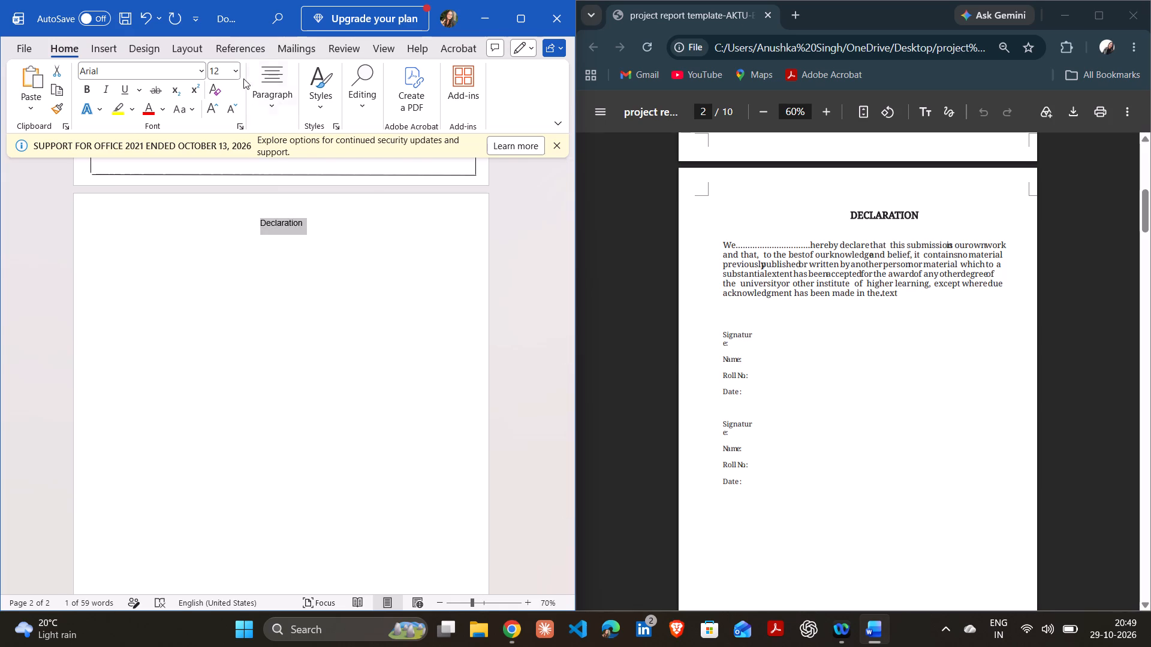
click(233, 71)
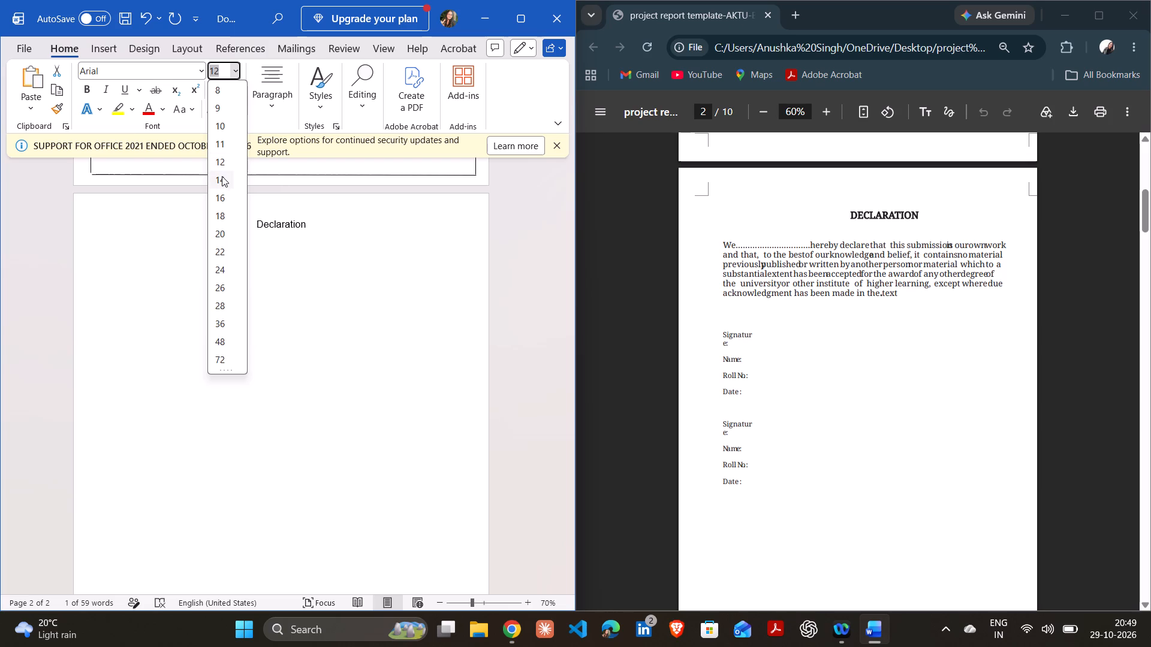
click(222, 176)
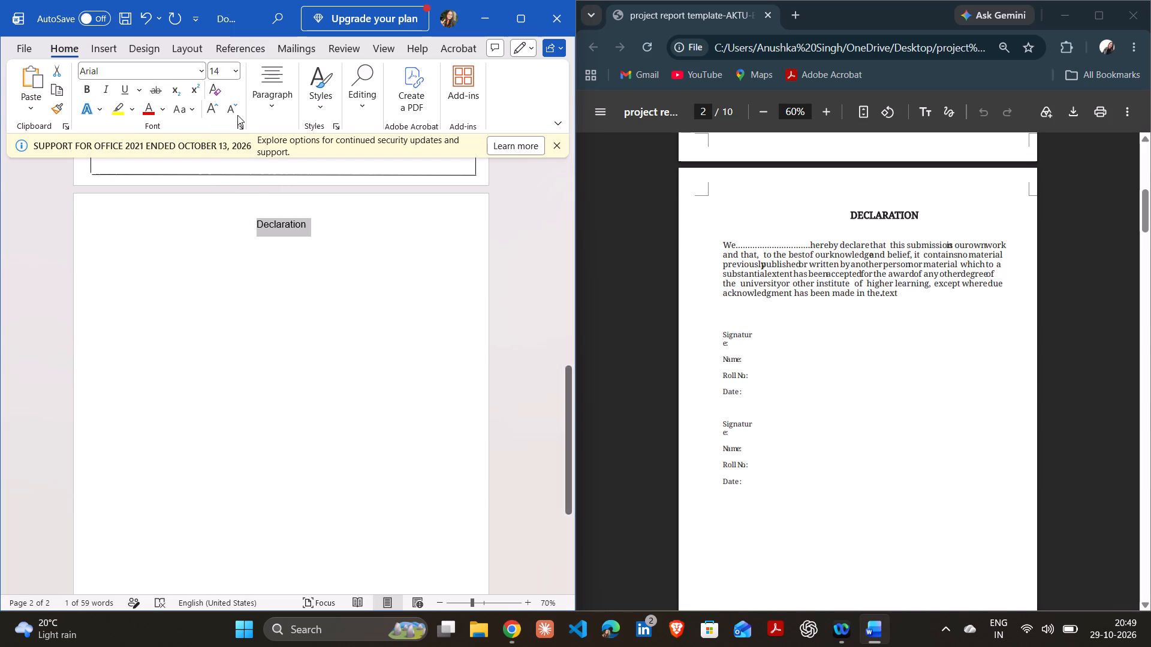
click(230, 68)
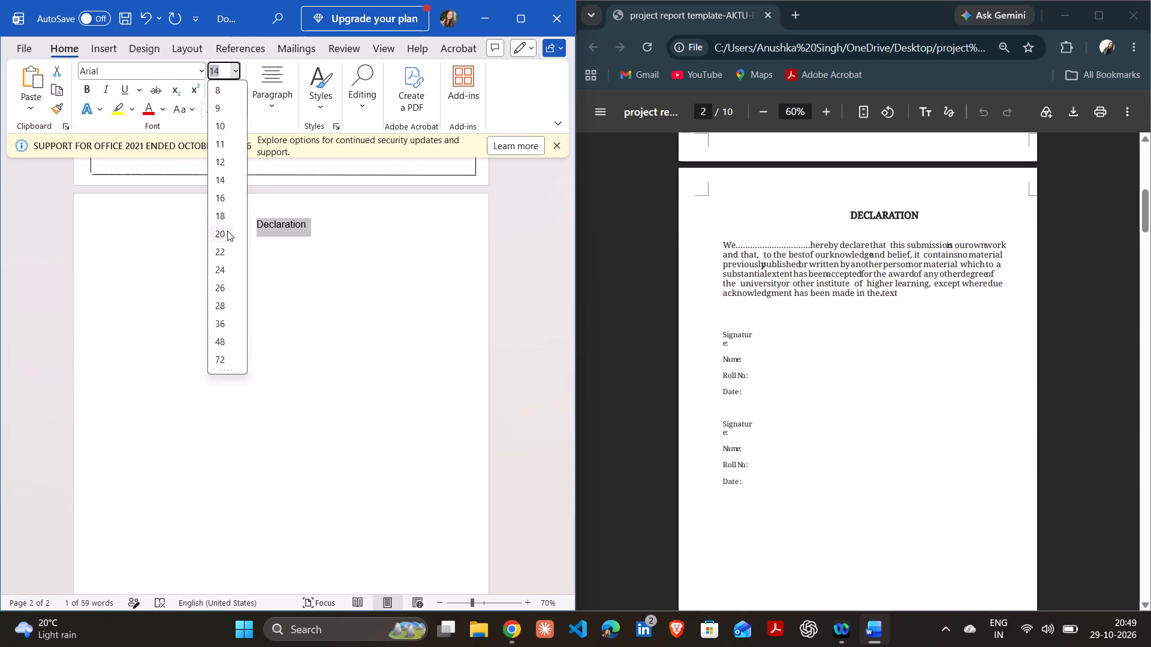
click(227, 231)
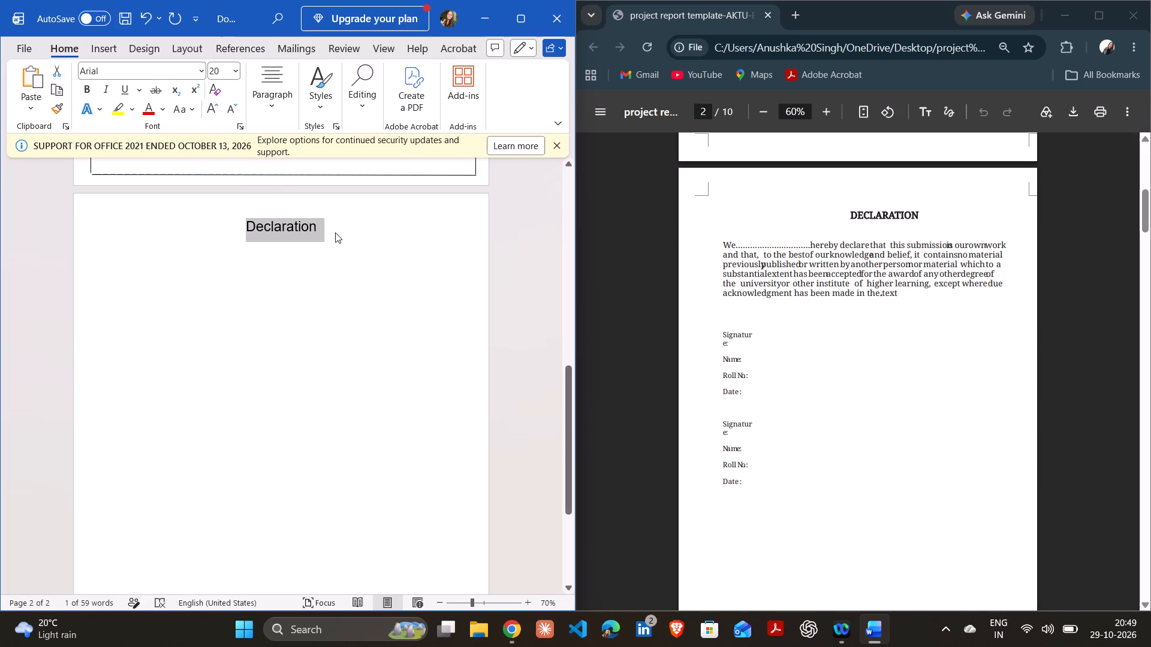
Replace the page 2 heading text with "DECLARATION" in capitals.
click(335, 232)
key(BackSpace)
key(BackSpace)
key(BackSpace)
key(BackSpace)
key(BackSpace)
key(BackSpace)
key(BackSpace)
key(BackSpace)
key(BackSpace)
key(BackSpace)
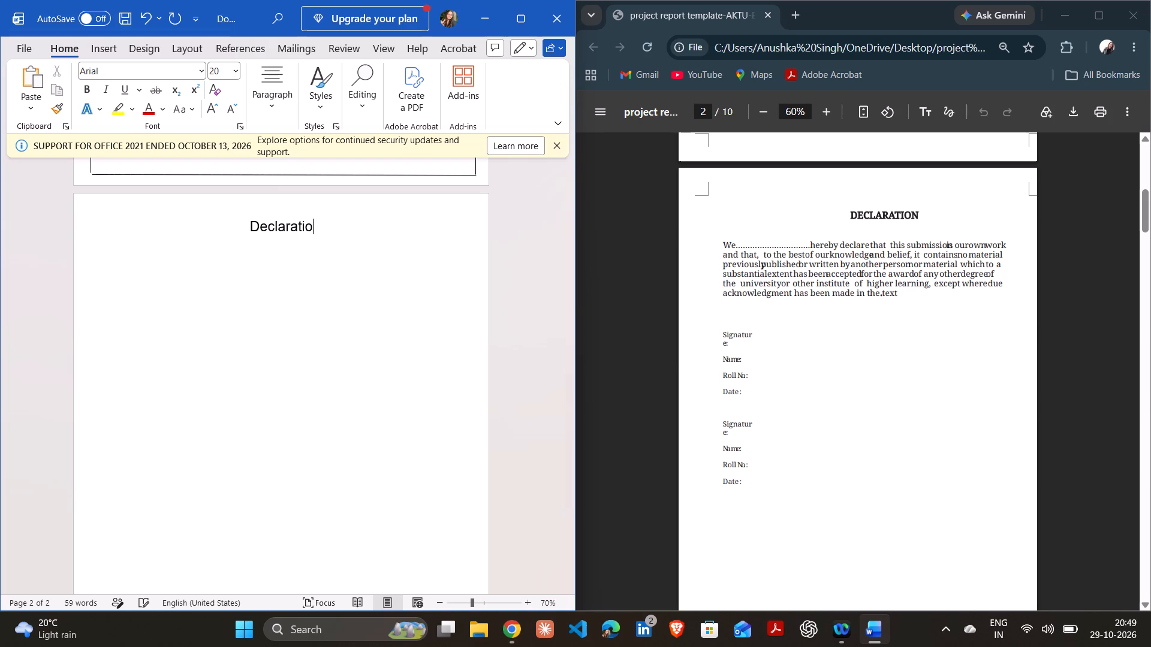
key(BackSpace)
text(DECLARATION)
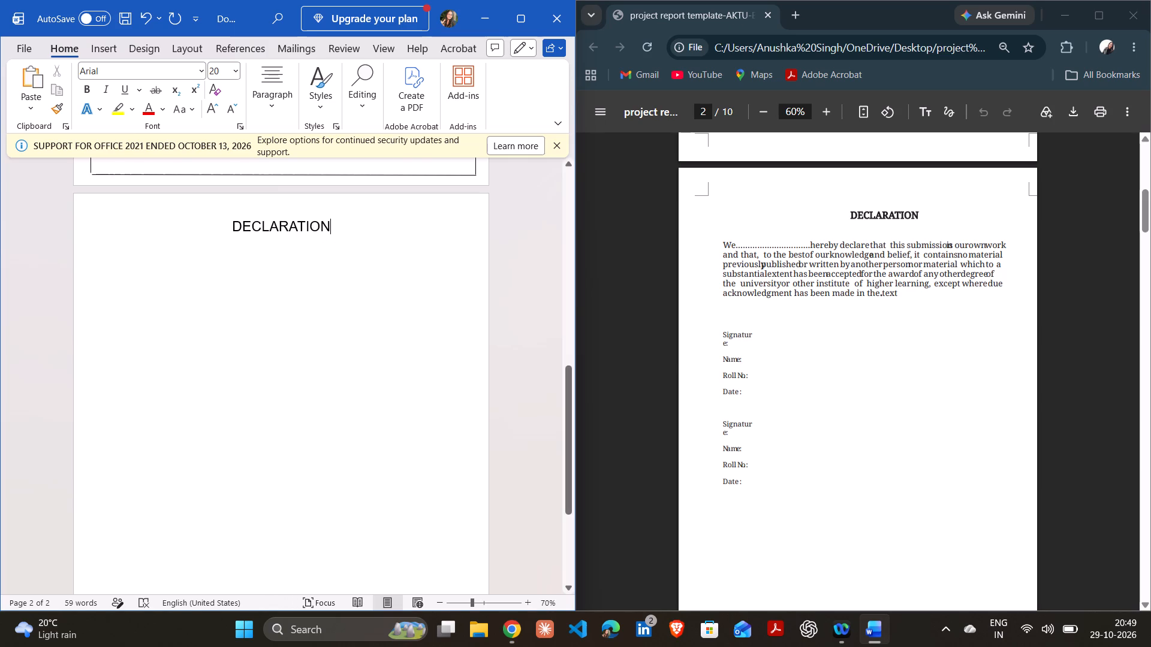
Make the DECLARATION heading bold and set it to font size 16.
drag(346, 236, 222, 235)
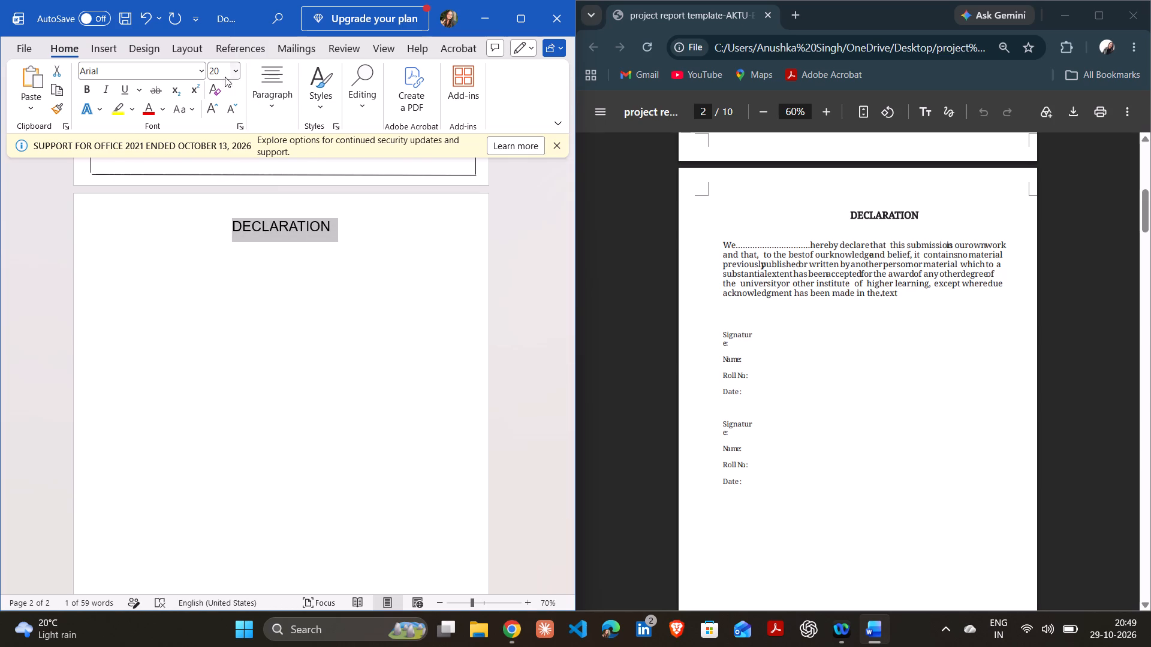
click(234, 75)
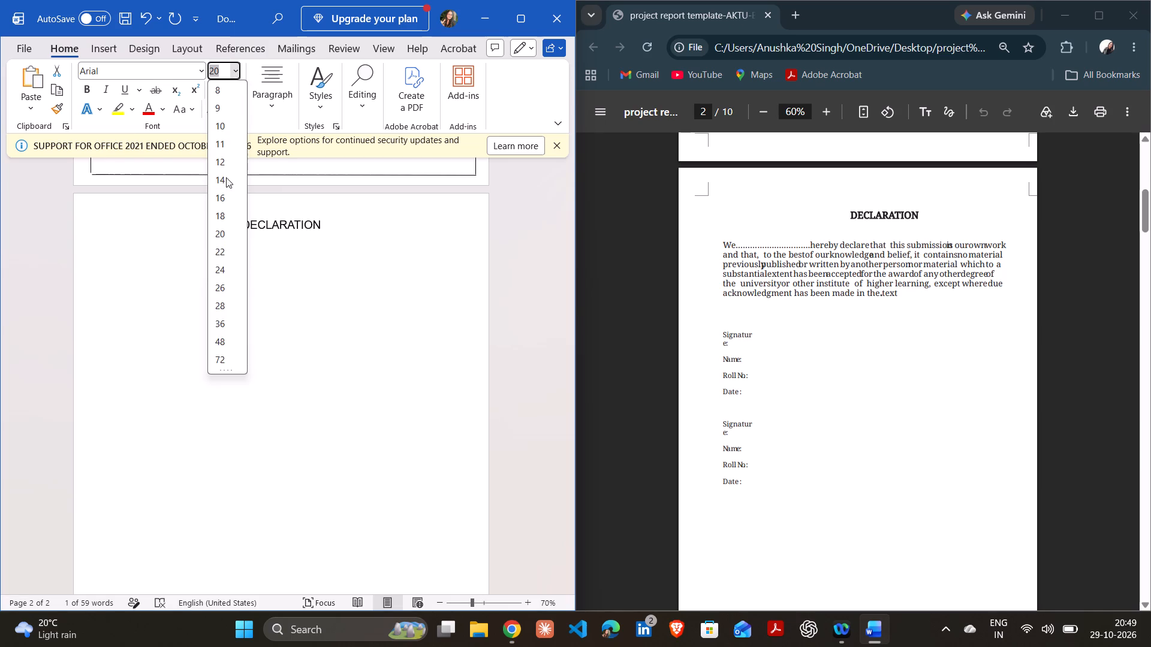
click(224, 173)
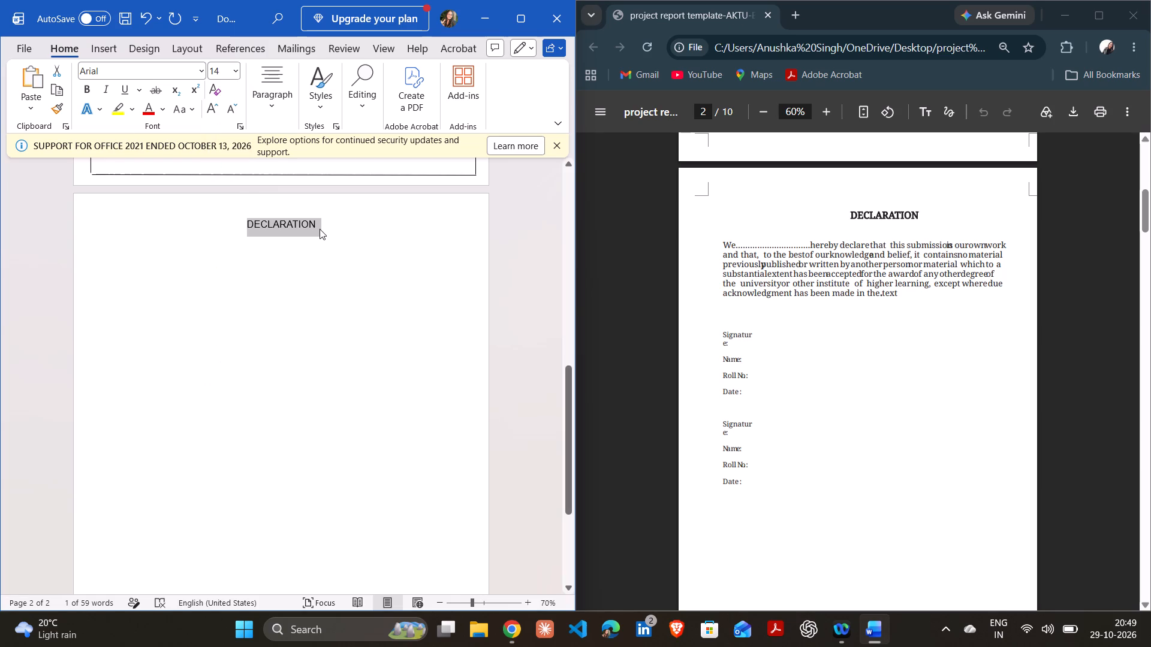
click(86, 85)
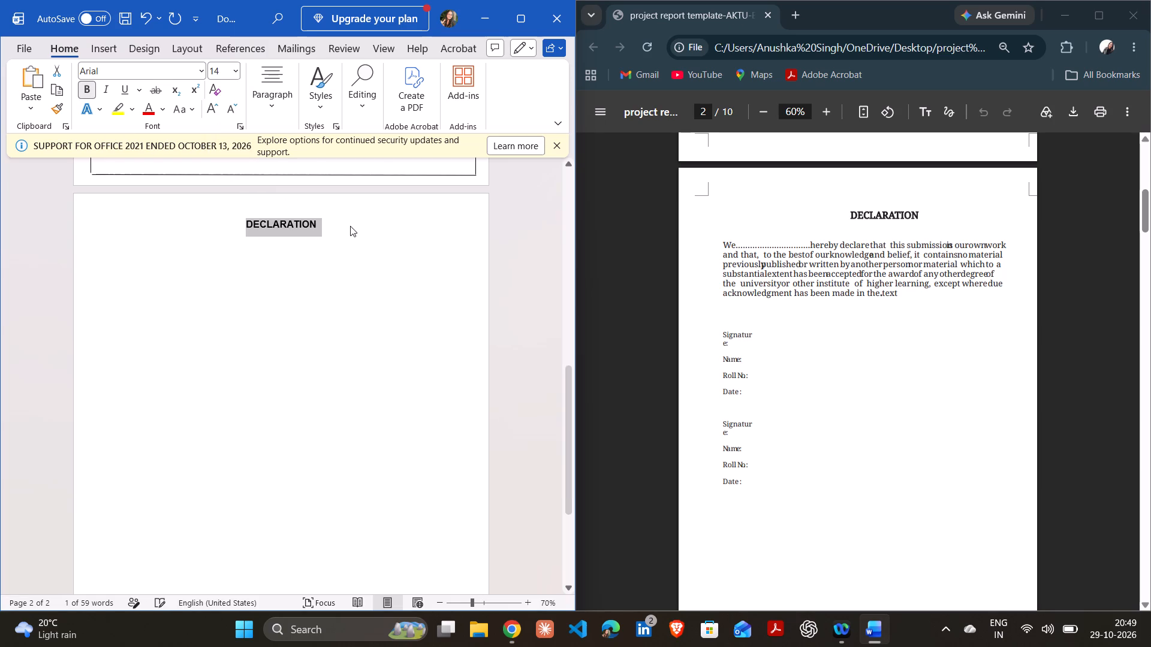
click(230, 65)
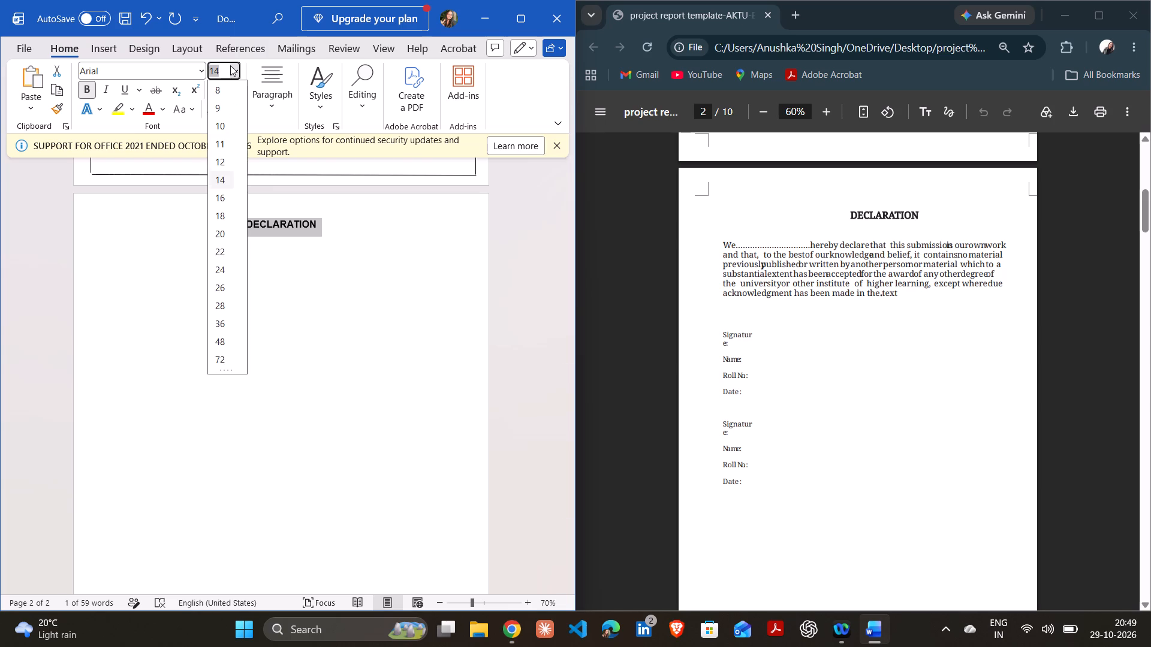
click(229, 196)
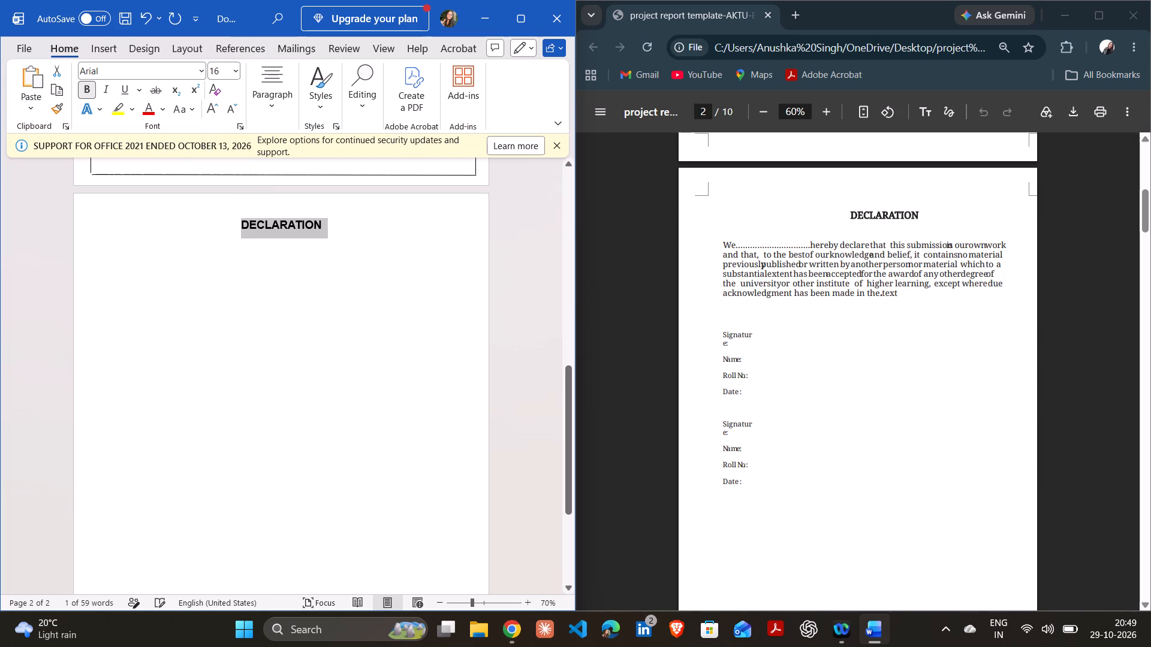
Set the font of the blank line below the DECLARATION heading to NEW TIMES ROMAN, accepting the unavailable font name.
click(79, 265)
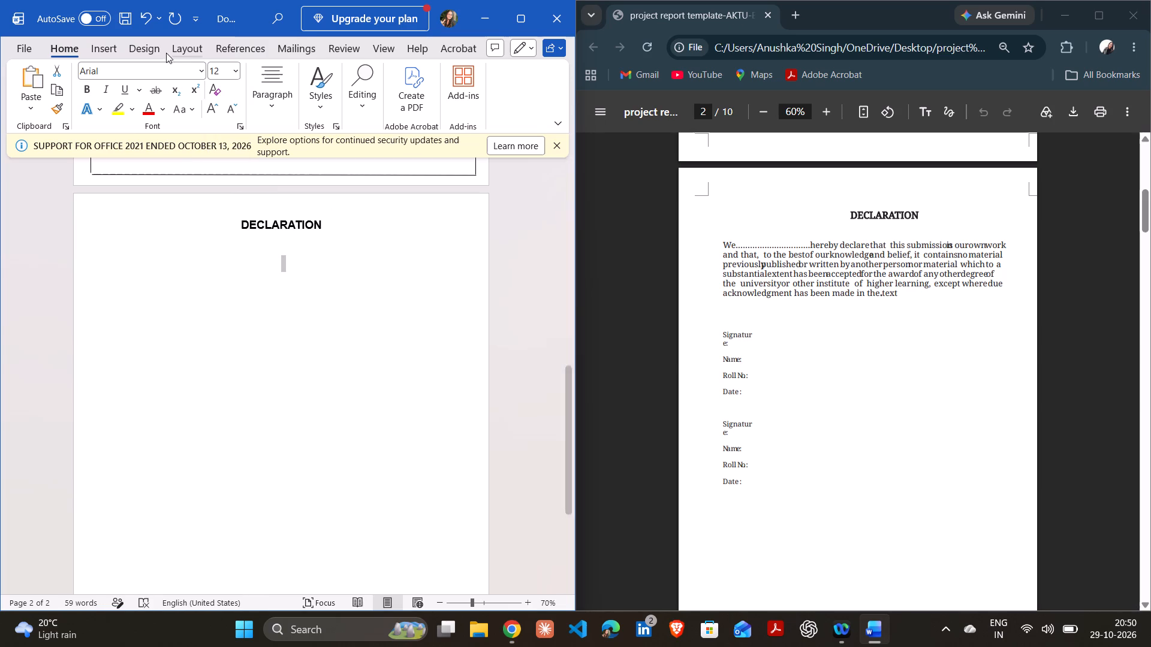
click(190, 71)
key(BackSpace)
text(NEW)
key(space)
text(TIMES ROA)
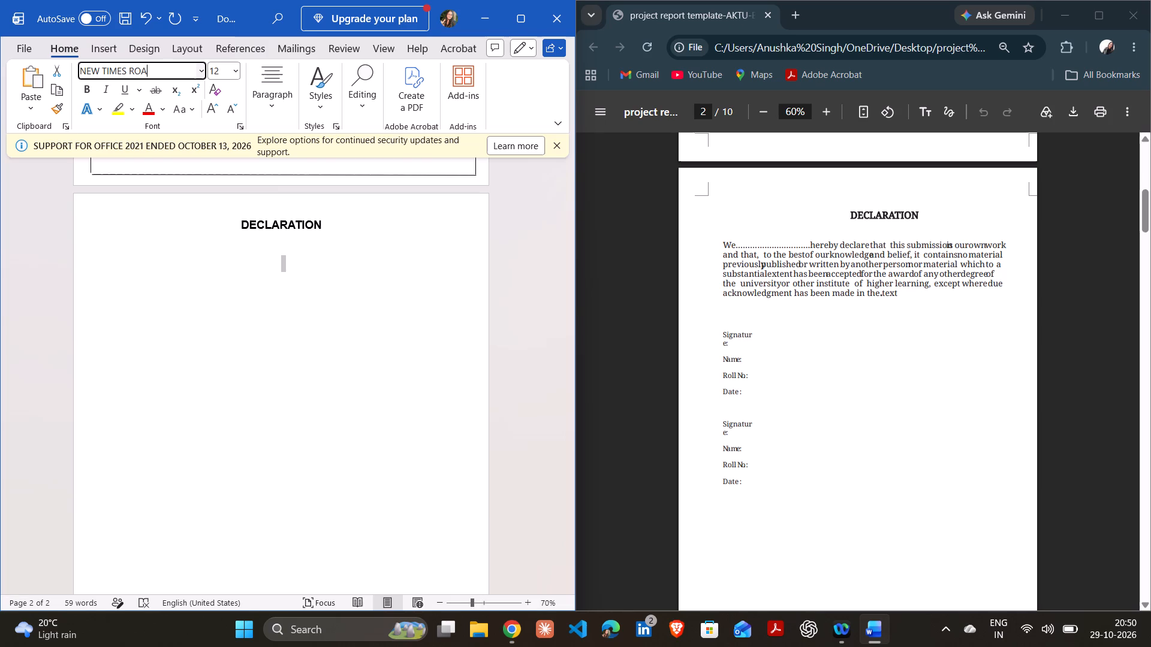
key(BackSpace)
text(MAN)
key(Return)
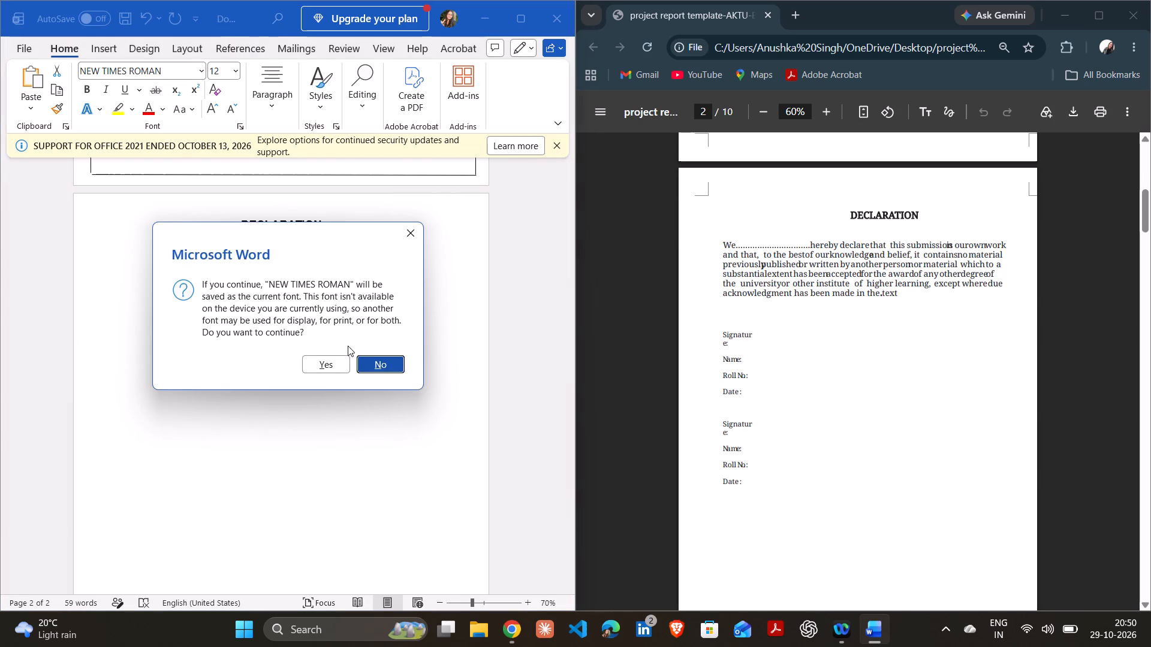
click(330, 367)
Set the DECLARATION heading's font to NEW TIMES ROMAN at size 16.
drag(332, 228, 200, 223)
click(263, 173)
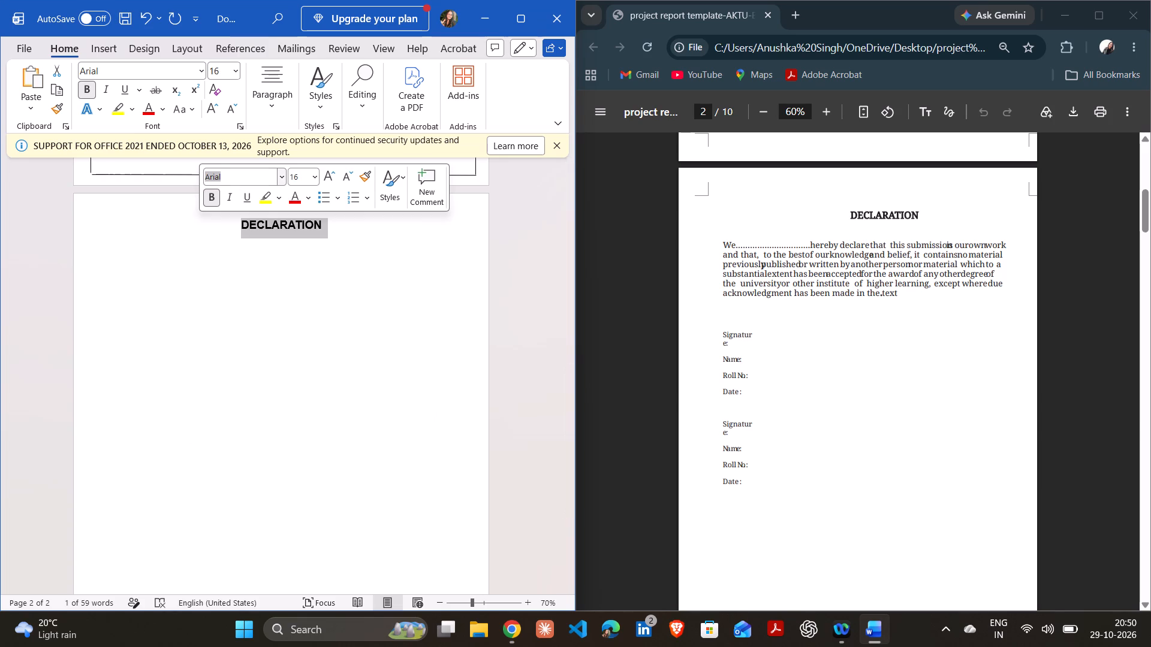
key(BackSpace)
text(NEW TIMES ROMAN)
key(Return)
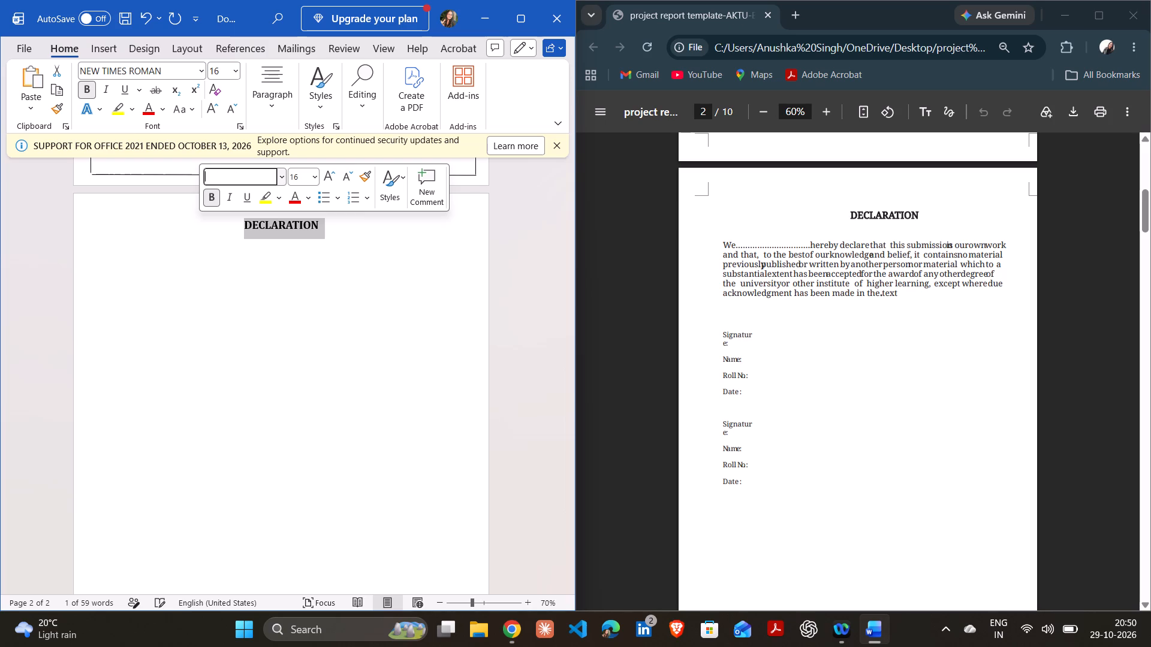
click(314, 174)
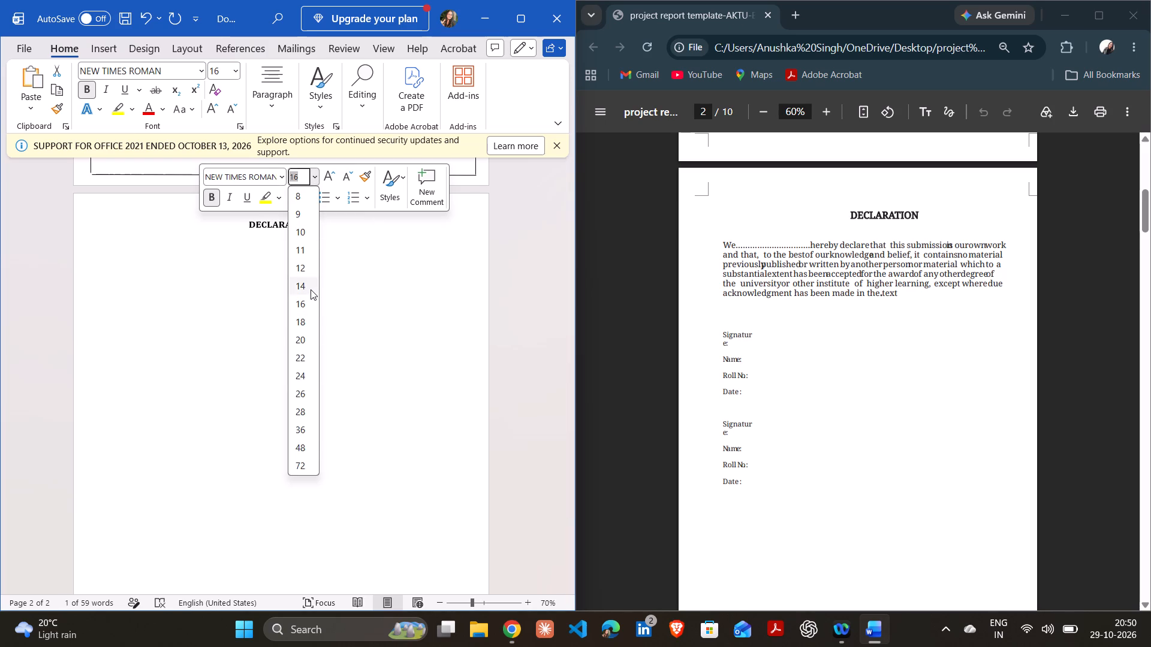
click(309, 304)
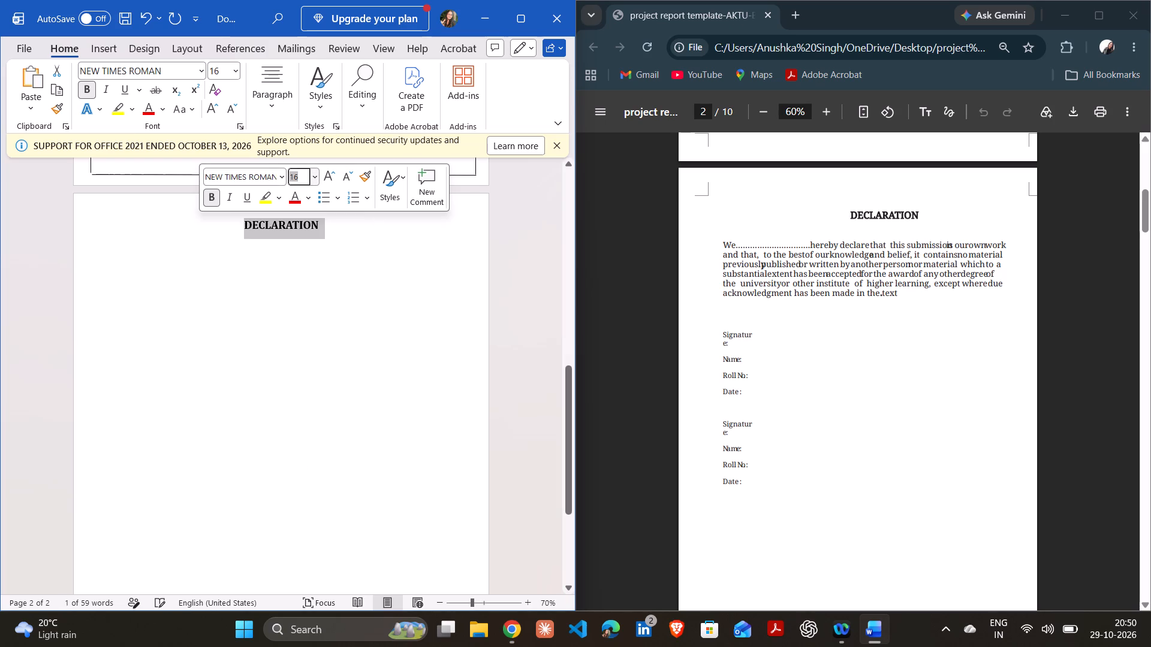
Left-align the blank body line below the DECLARATION heading, ready for the paragraph text.
click(526, 303)
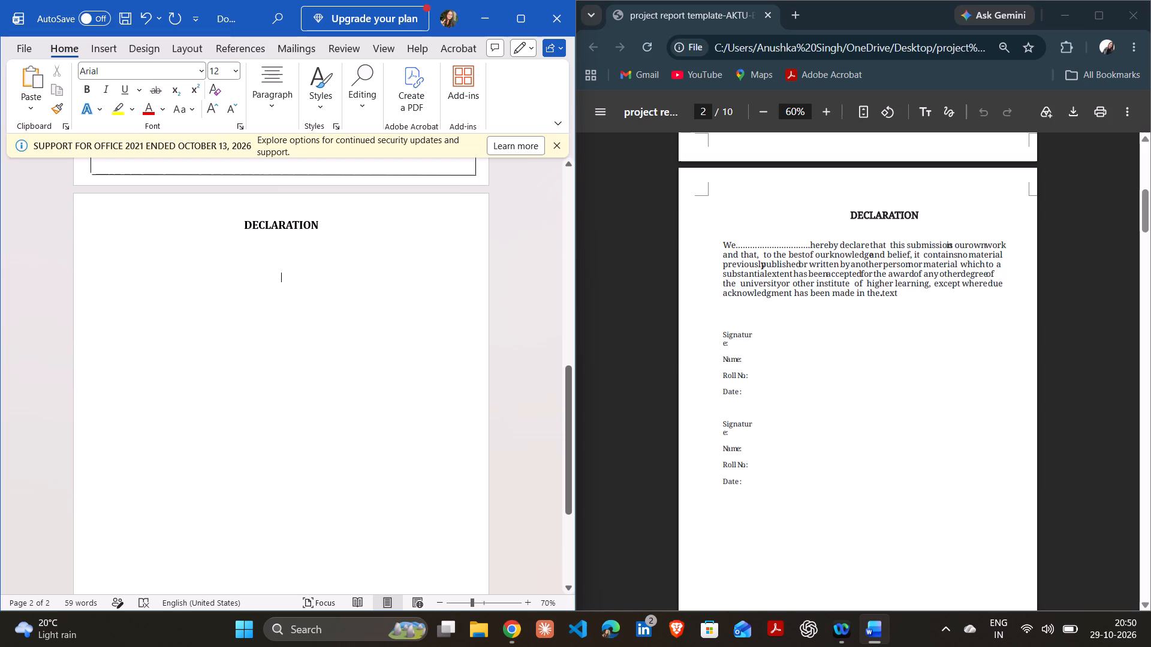
key(BackSpace)
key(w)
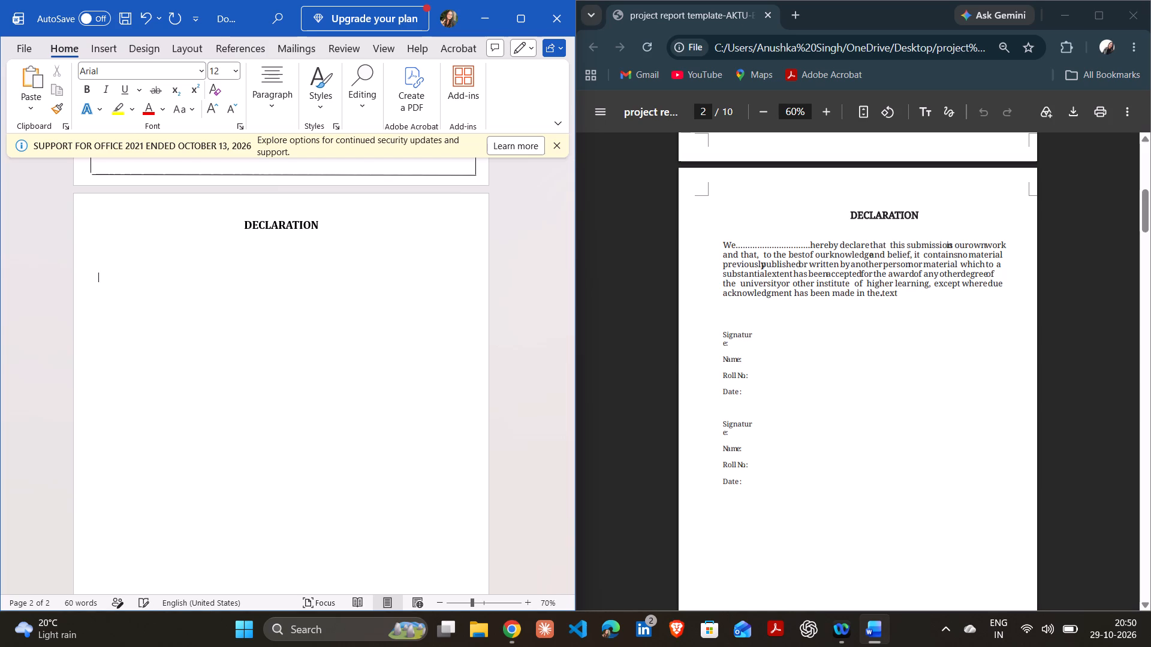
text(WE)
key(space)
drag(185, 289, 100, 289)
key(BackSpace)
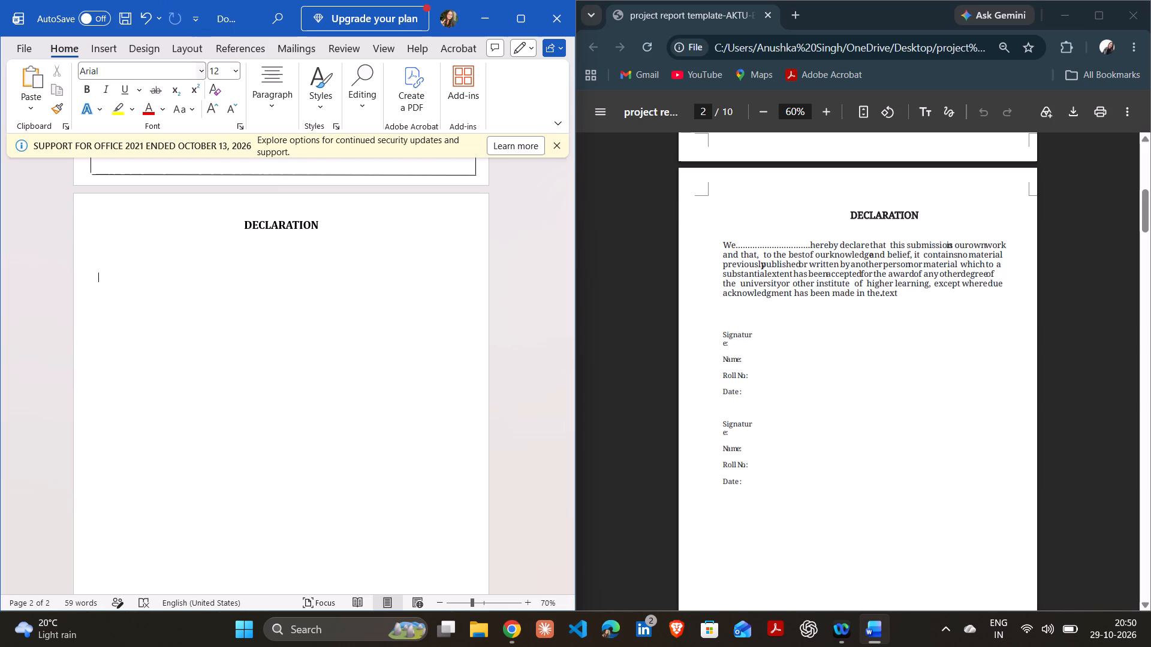
Set the font of the empty body line below the DECLARATION heading to NEW TIMES ROMAN.
click(191, 75)
key(BackSpace)
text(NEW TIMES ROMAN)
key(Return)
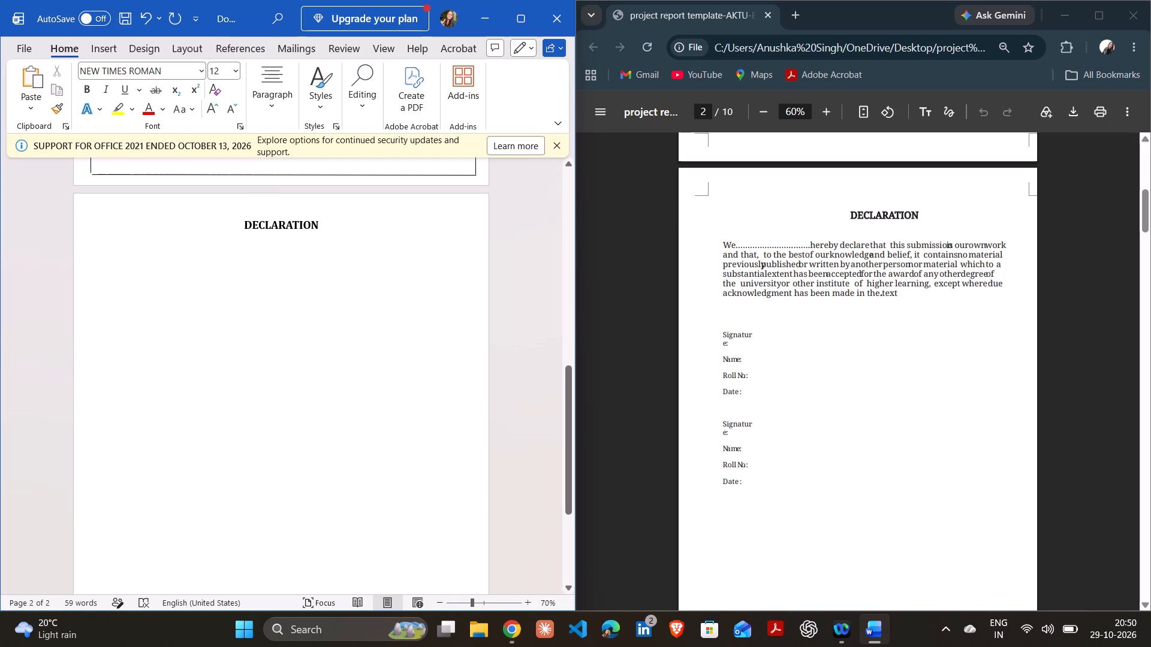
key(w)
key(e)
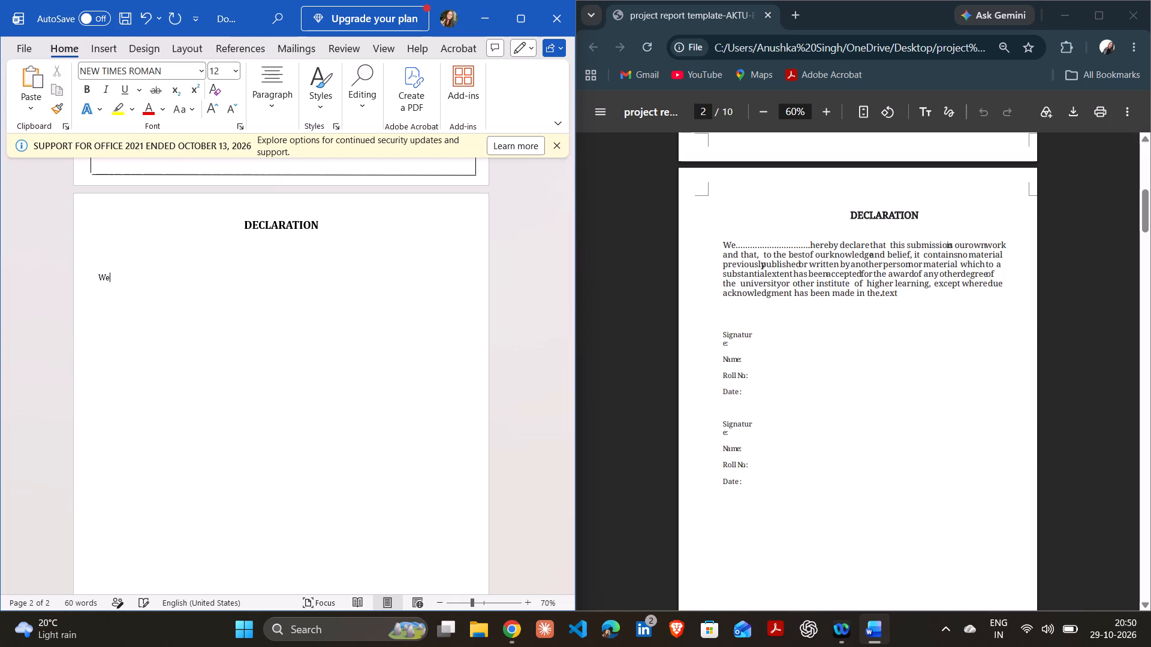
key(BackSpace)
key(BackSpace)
Begin the declaration paragraph with "We" followed by the two students' full names.
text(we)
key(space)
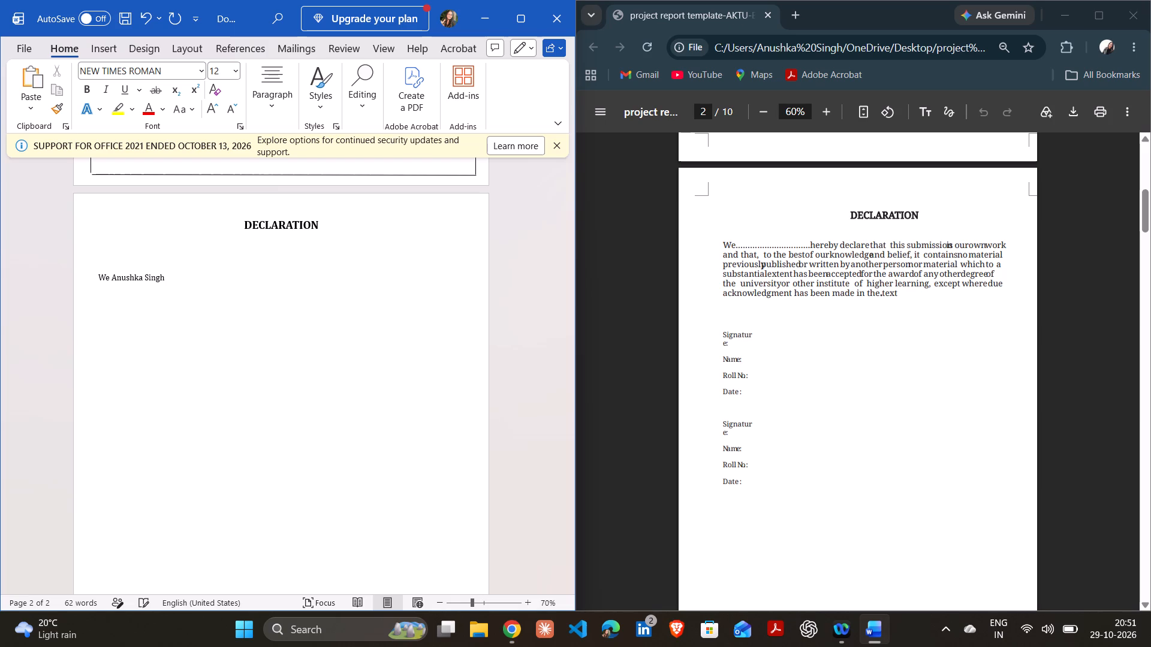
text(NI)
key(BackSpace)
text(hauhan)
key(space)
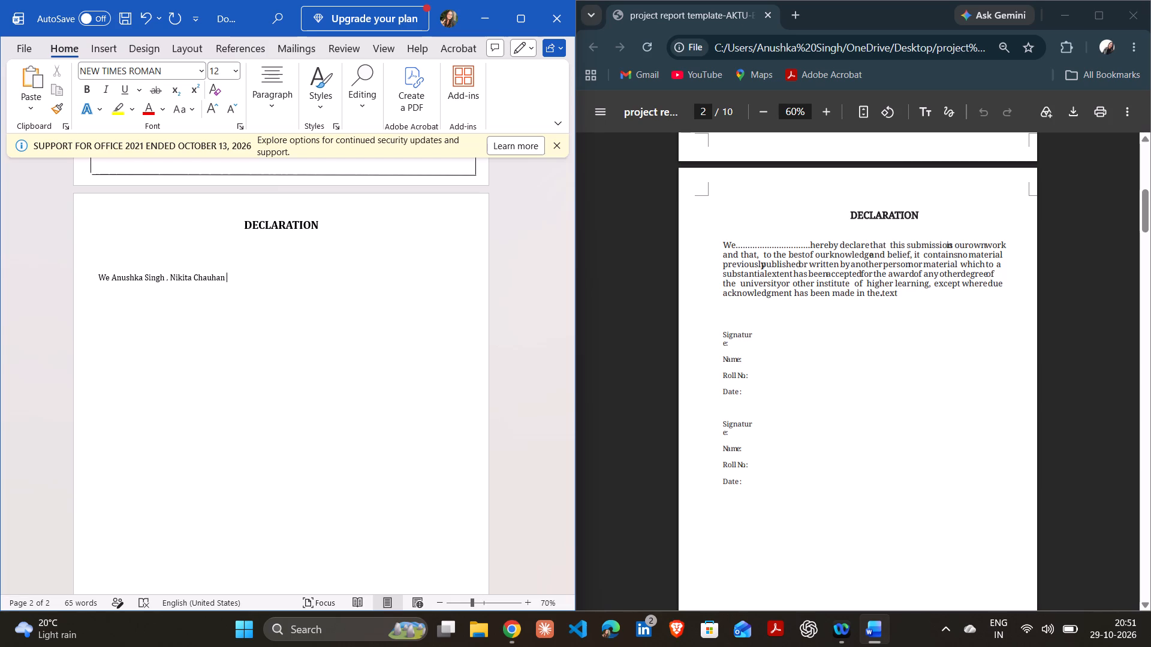
Continue the declaration sentence after the names with "hereby declare that this submission is our own work".
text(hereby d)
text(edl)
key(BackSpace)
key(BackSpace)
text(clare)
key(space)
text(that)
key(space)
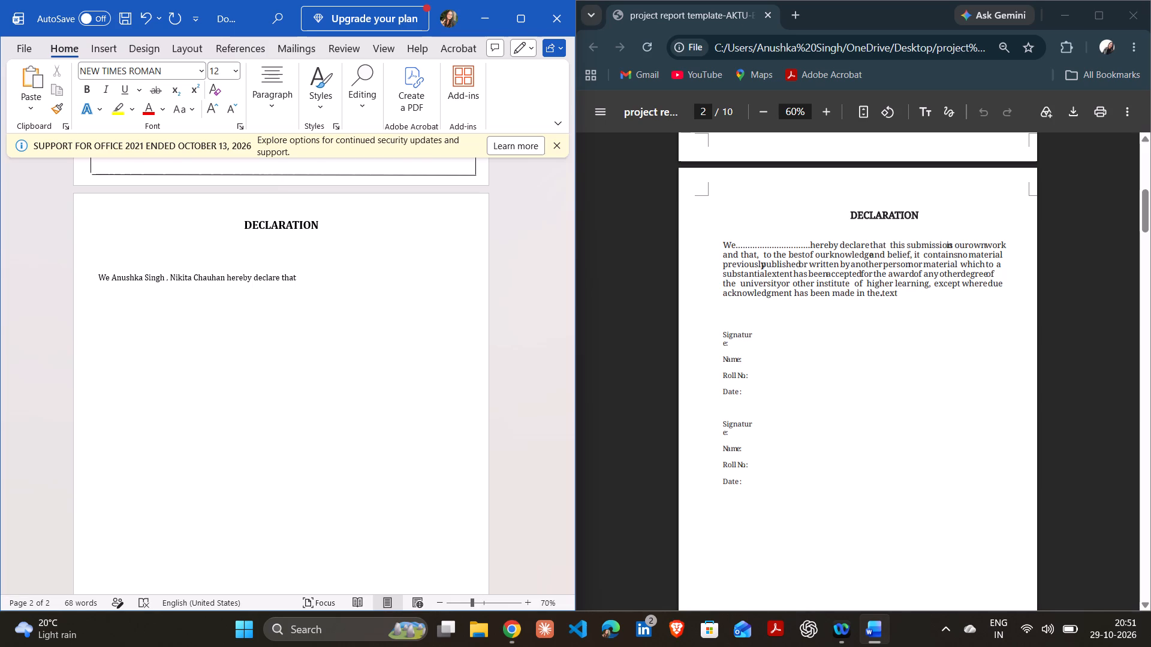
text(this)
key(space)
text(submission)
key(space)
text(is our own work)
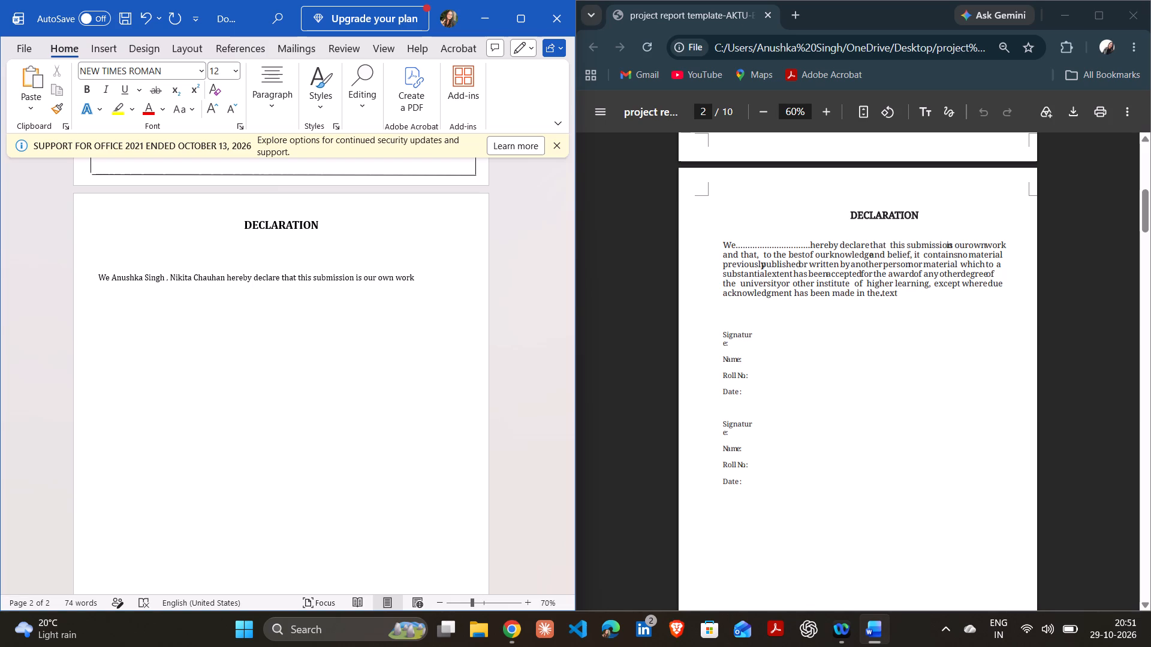
Add "and that, to the best of our knowledge and belief" to the declaration sentence.
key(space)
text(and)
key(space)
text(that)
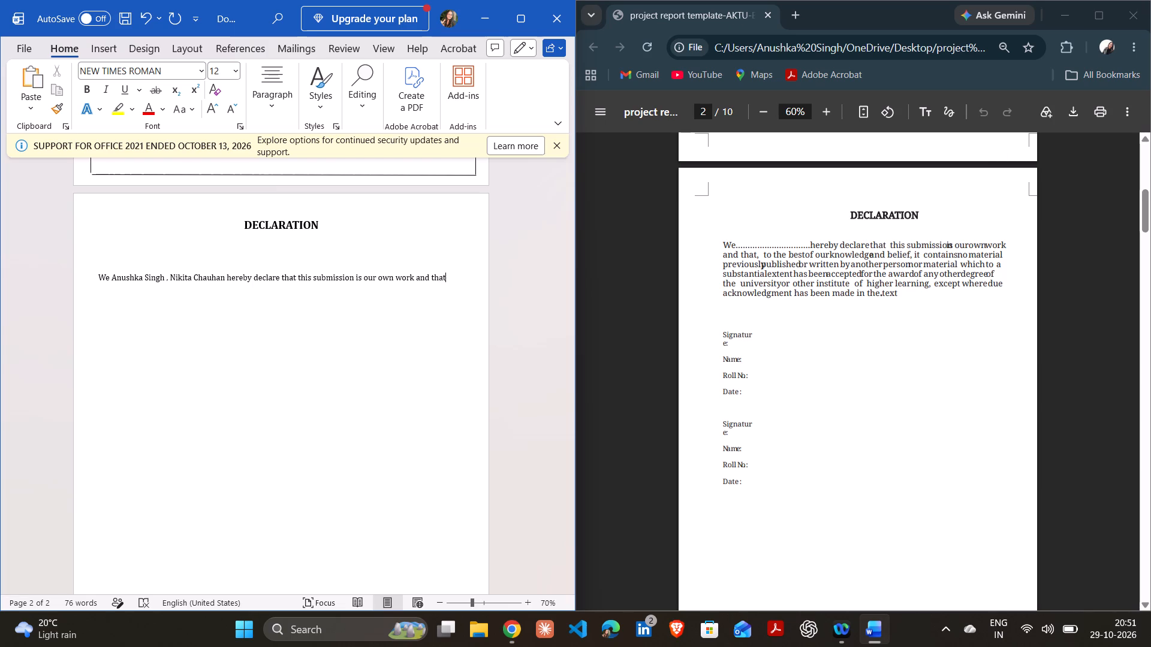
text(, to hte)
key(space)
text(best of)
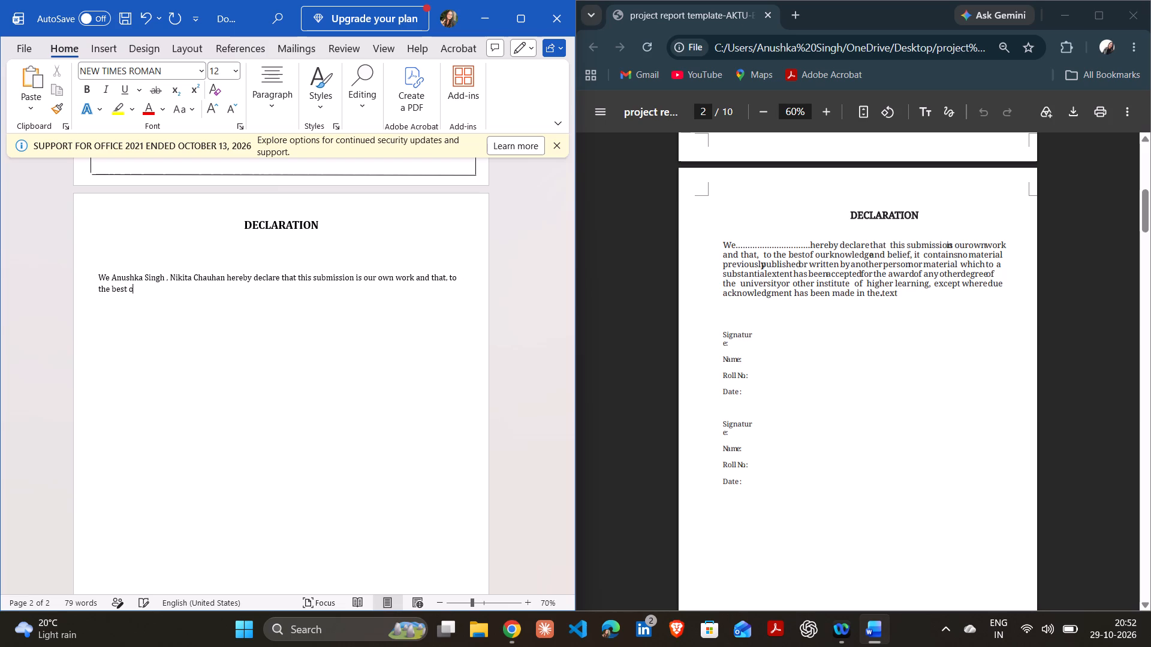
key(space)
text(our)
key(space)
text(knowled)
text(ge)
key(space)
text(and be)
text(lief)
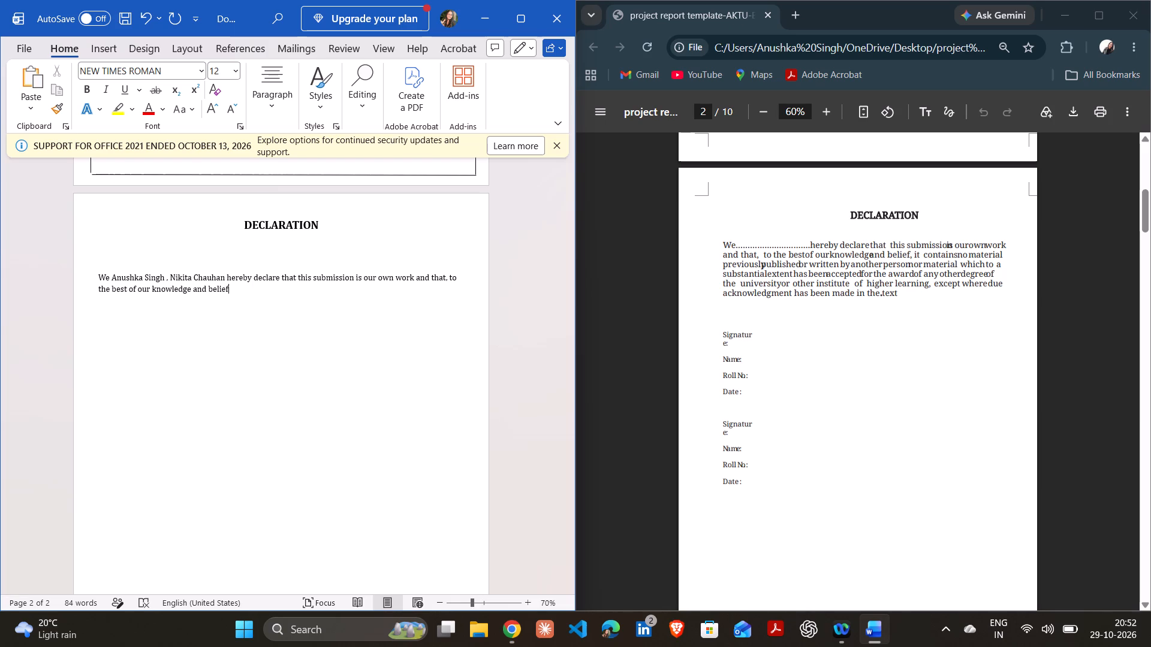
Continue the declaration sentence with ", it contains no material previously published or written".
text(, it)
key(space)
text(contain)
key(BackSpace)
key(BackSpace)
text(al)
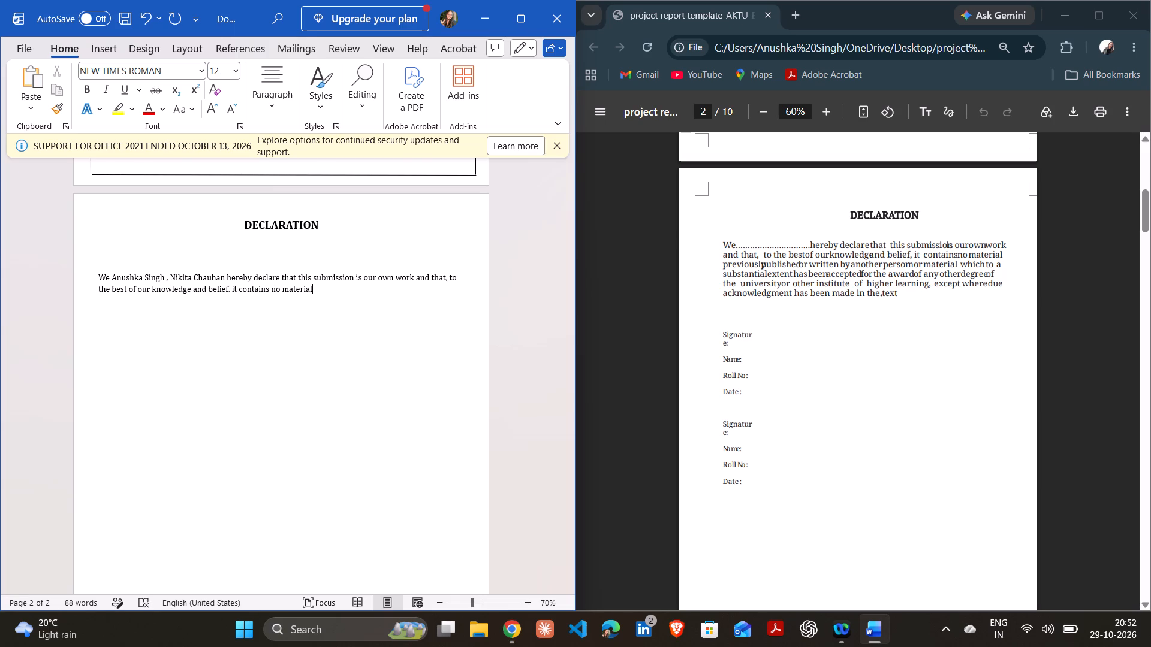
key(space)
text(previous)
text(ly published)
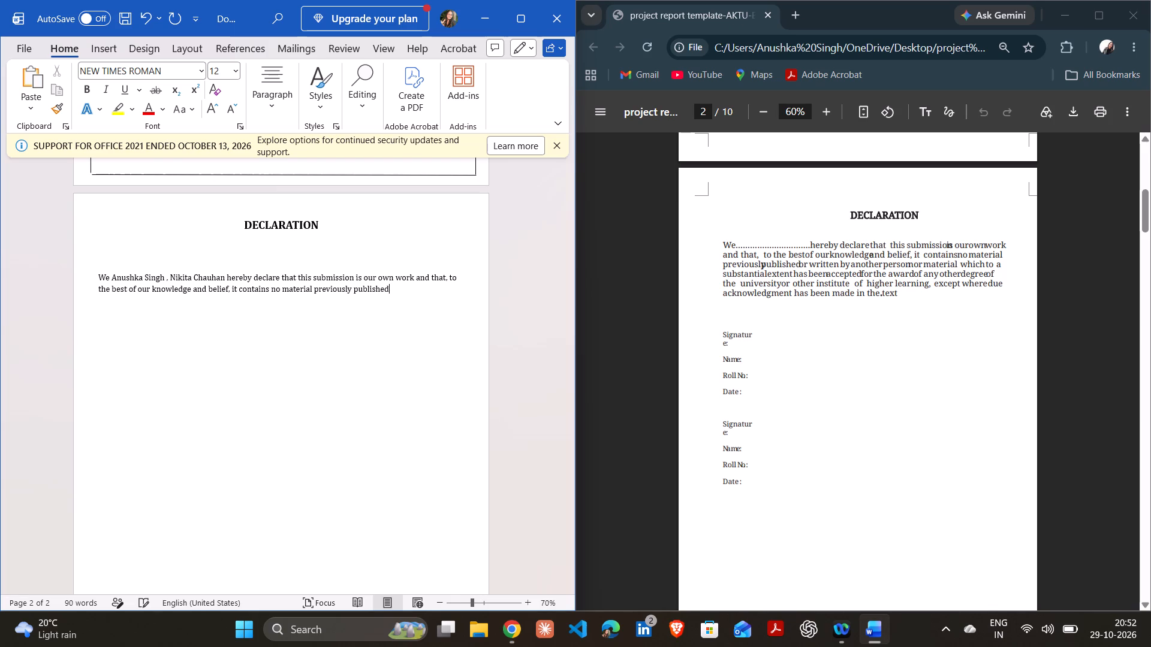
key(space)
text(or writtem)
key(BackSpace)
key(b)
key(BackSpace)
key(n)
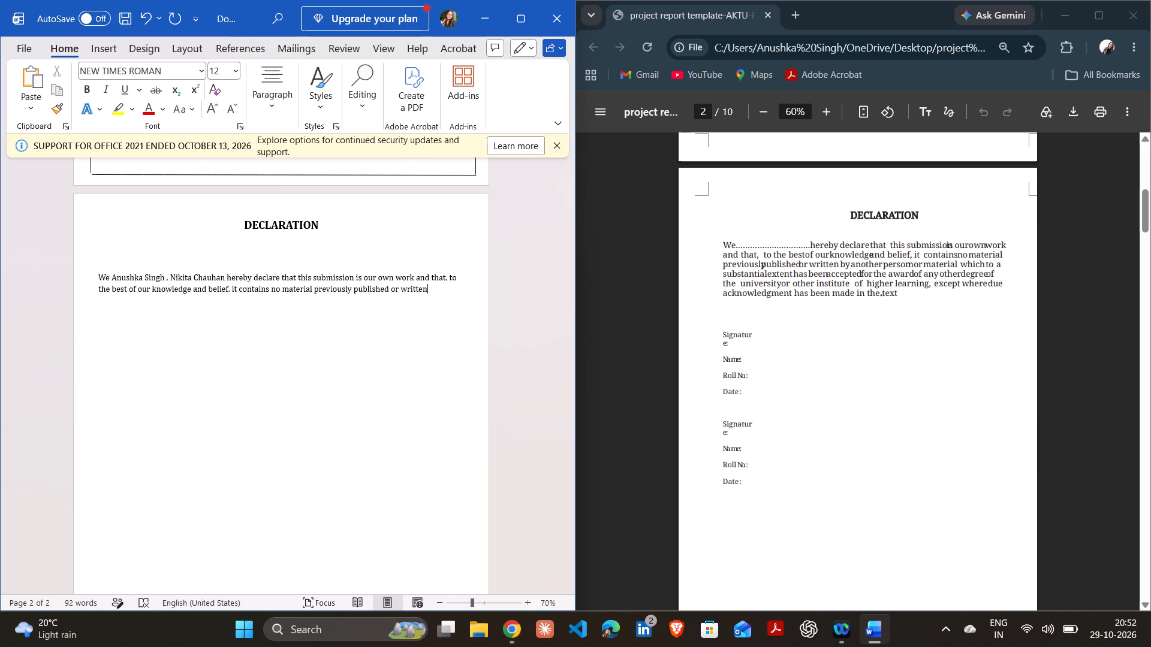
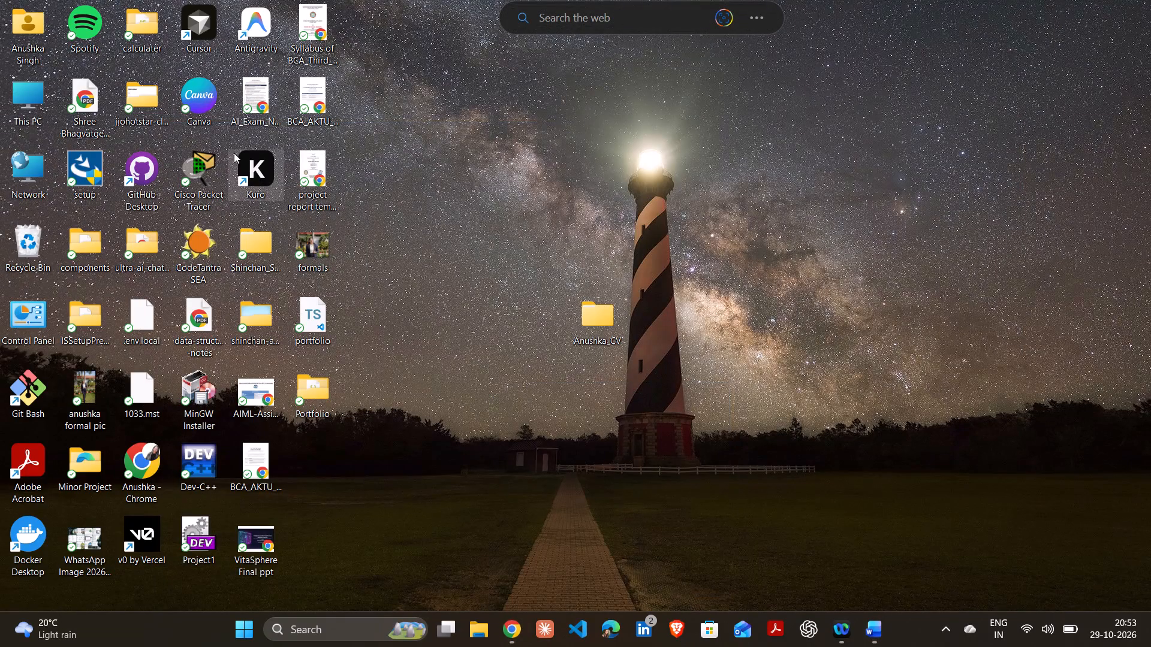
Launch the Kuro application from its desktop shortcut.
double_click(251, 160)
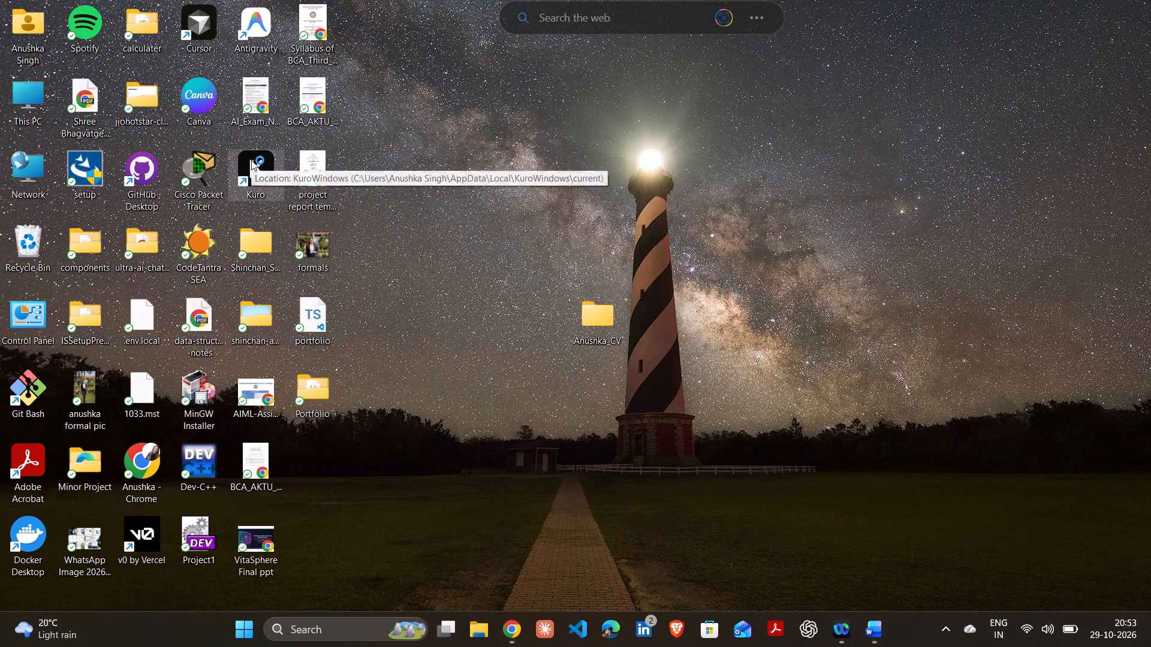